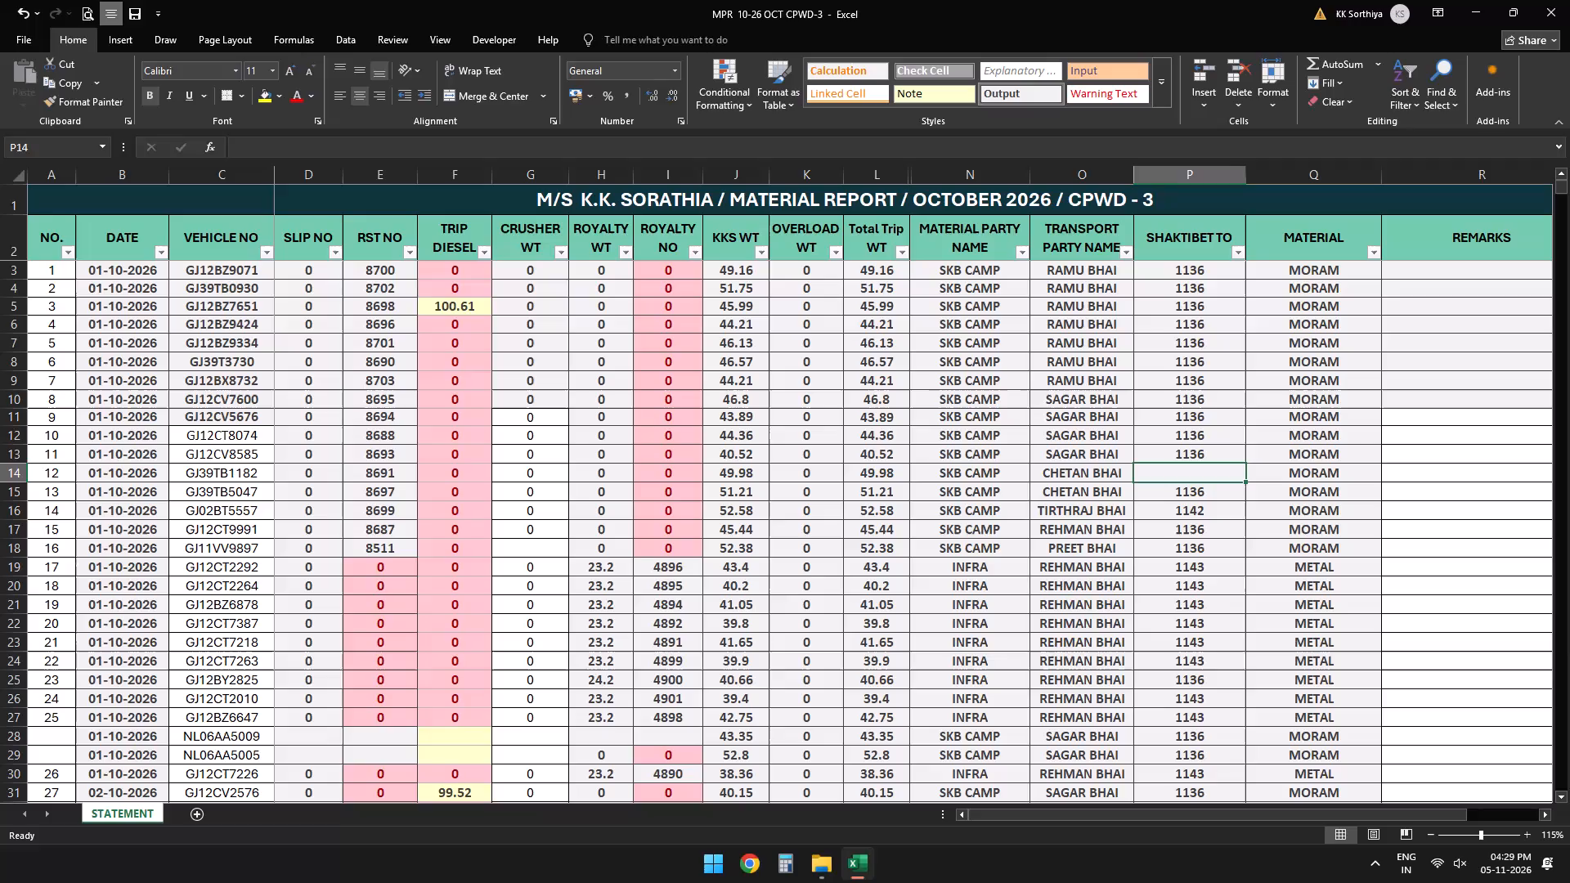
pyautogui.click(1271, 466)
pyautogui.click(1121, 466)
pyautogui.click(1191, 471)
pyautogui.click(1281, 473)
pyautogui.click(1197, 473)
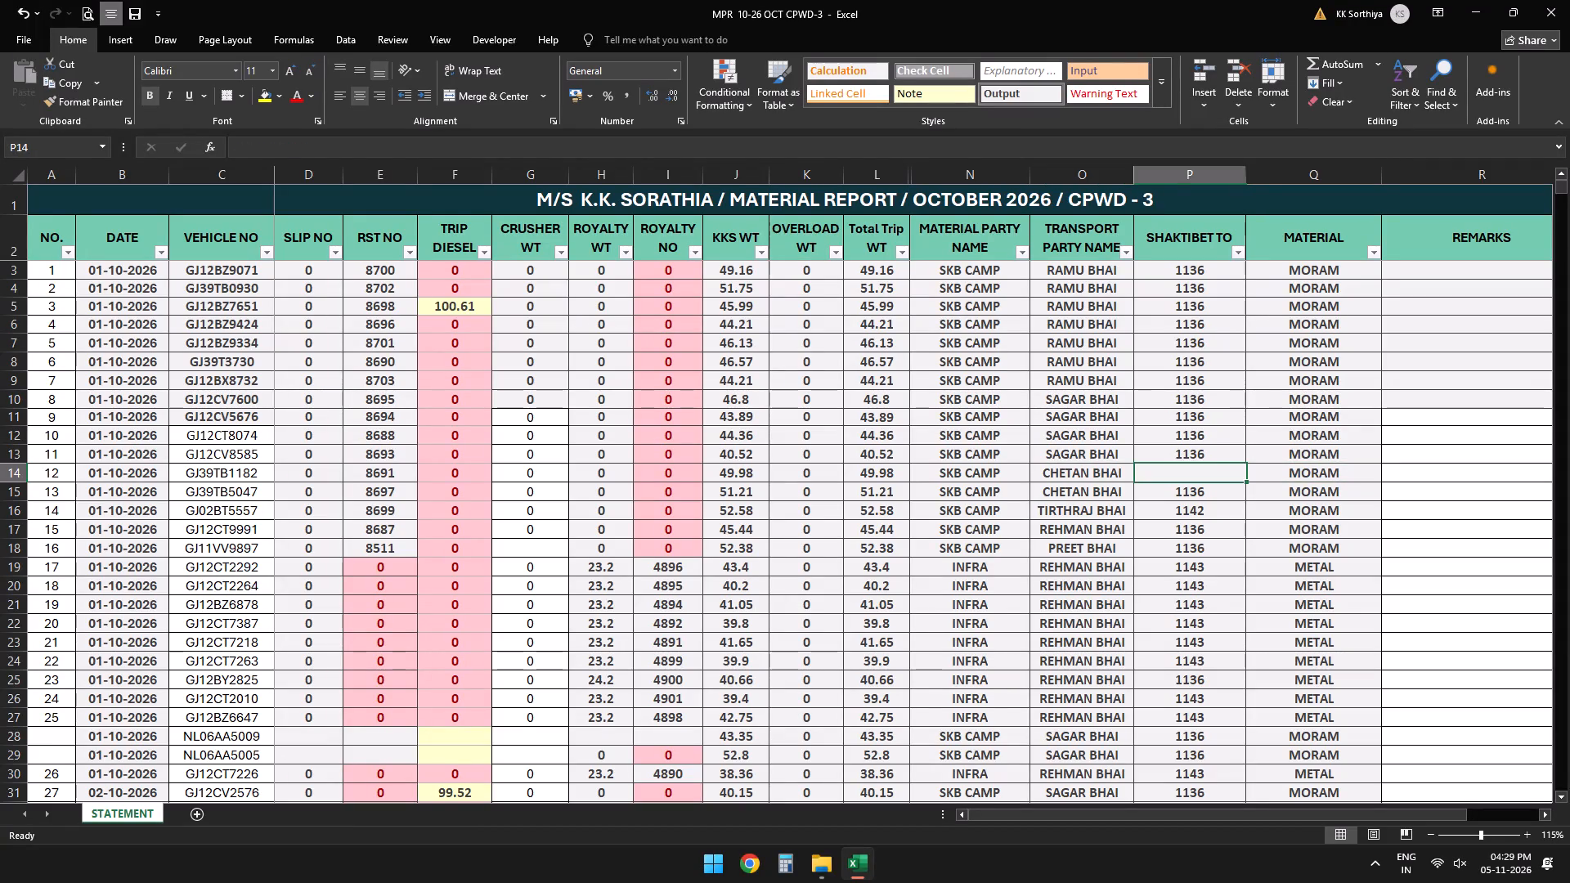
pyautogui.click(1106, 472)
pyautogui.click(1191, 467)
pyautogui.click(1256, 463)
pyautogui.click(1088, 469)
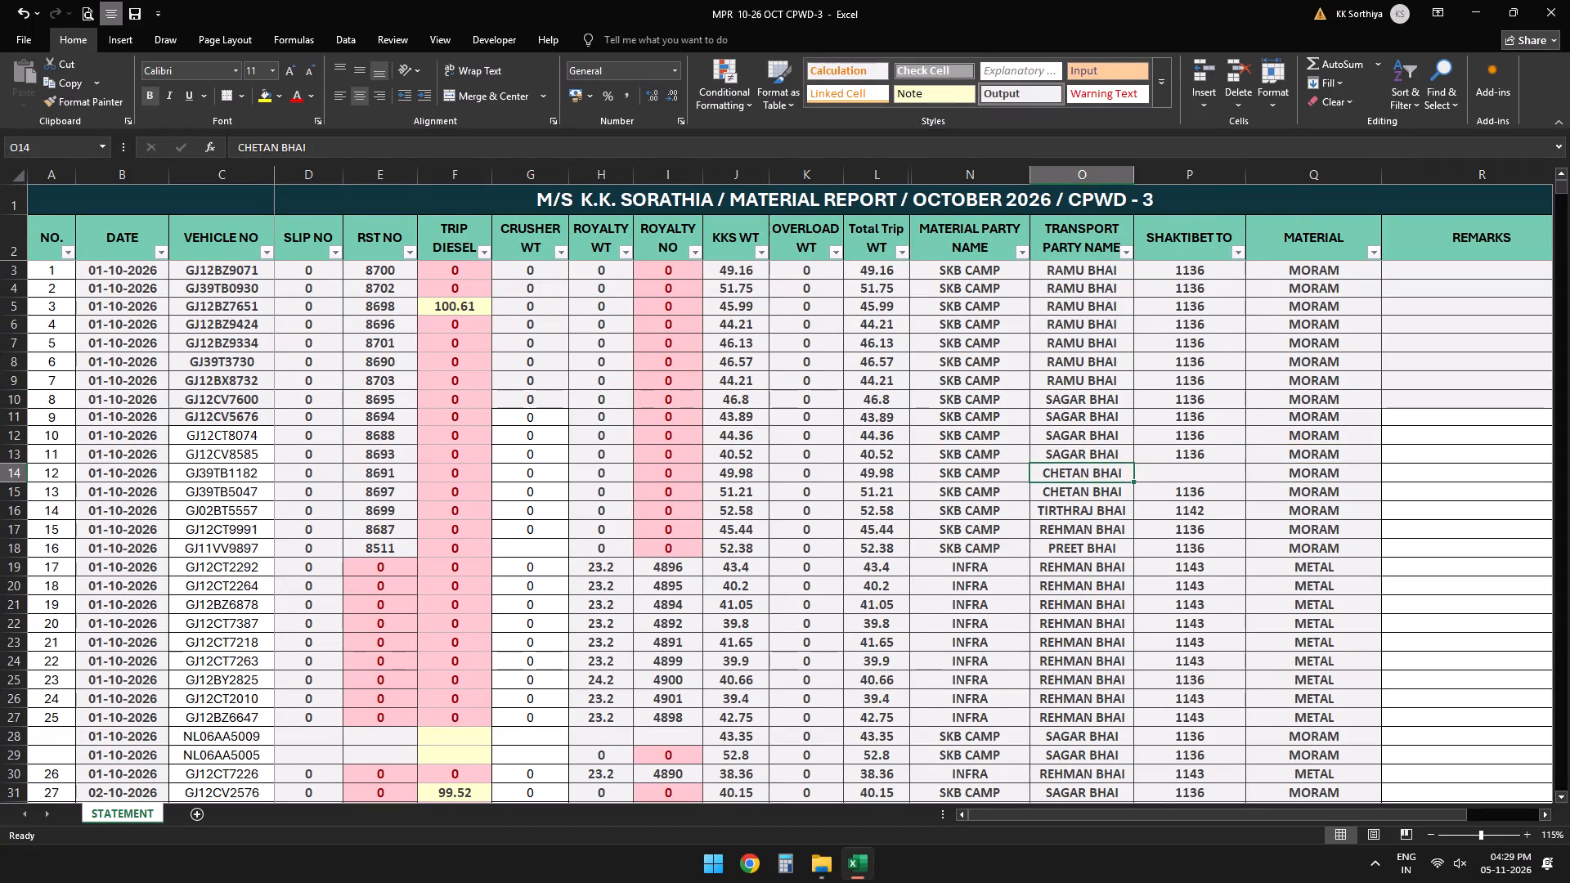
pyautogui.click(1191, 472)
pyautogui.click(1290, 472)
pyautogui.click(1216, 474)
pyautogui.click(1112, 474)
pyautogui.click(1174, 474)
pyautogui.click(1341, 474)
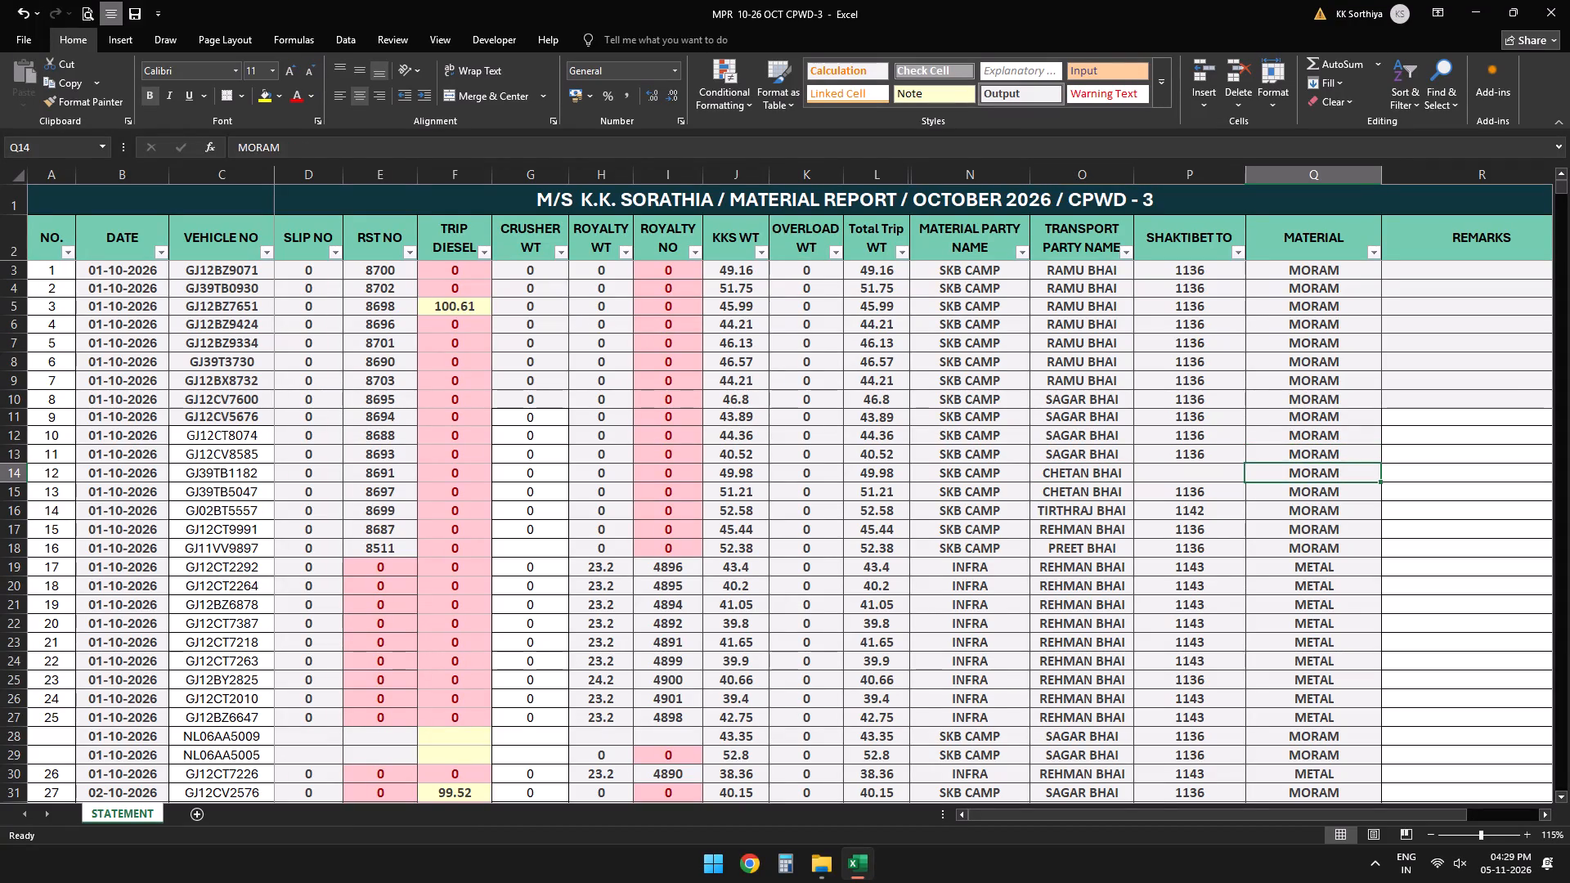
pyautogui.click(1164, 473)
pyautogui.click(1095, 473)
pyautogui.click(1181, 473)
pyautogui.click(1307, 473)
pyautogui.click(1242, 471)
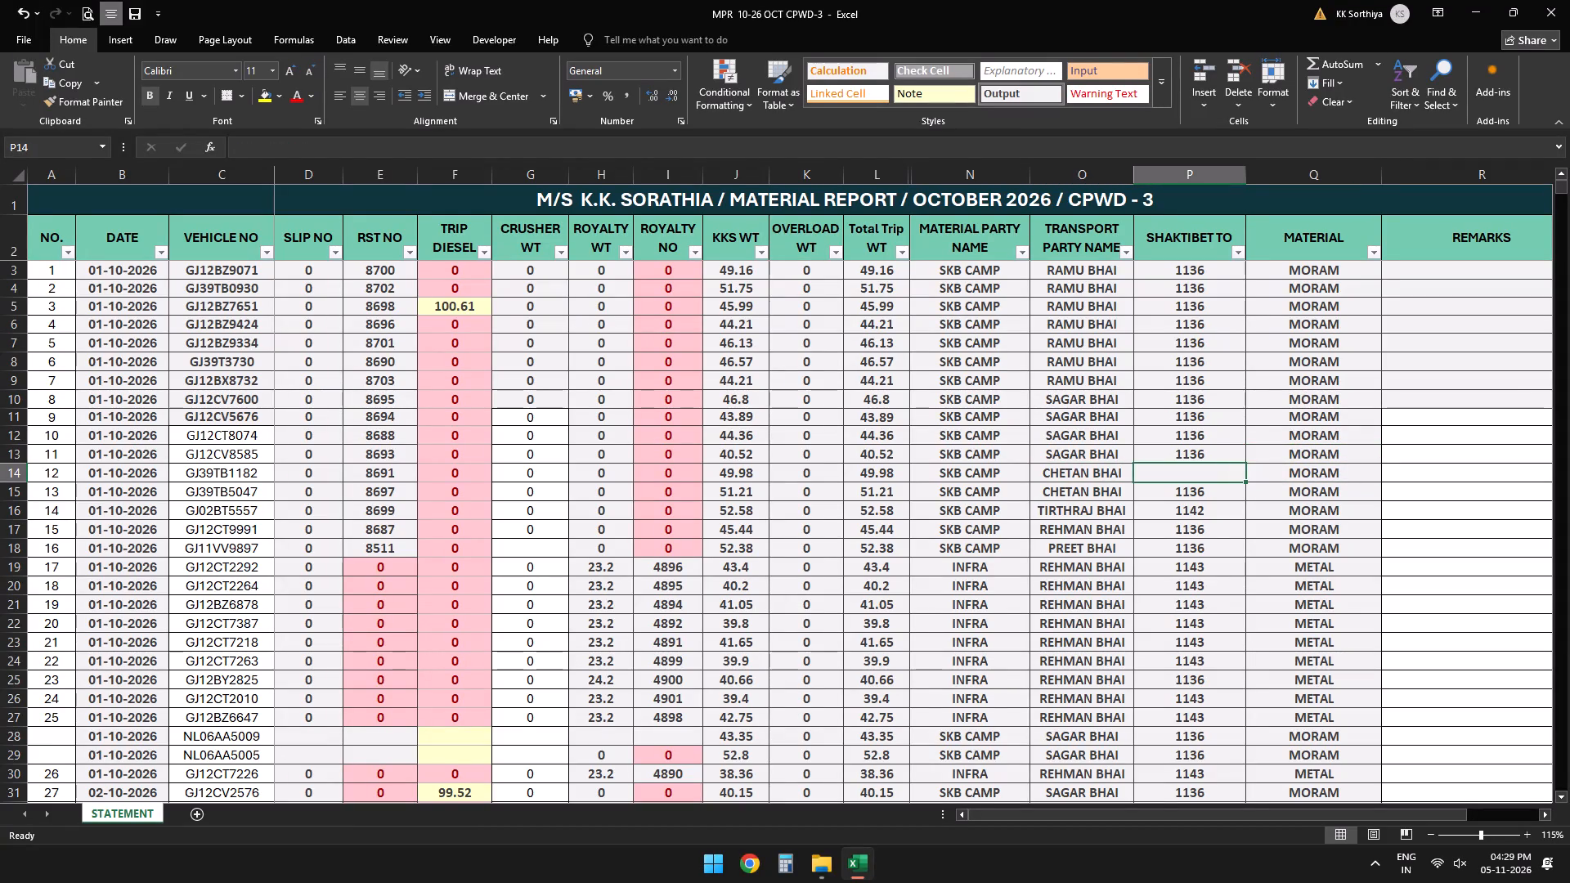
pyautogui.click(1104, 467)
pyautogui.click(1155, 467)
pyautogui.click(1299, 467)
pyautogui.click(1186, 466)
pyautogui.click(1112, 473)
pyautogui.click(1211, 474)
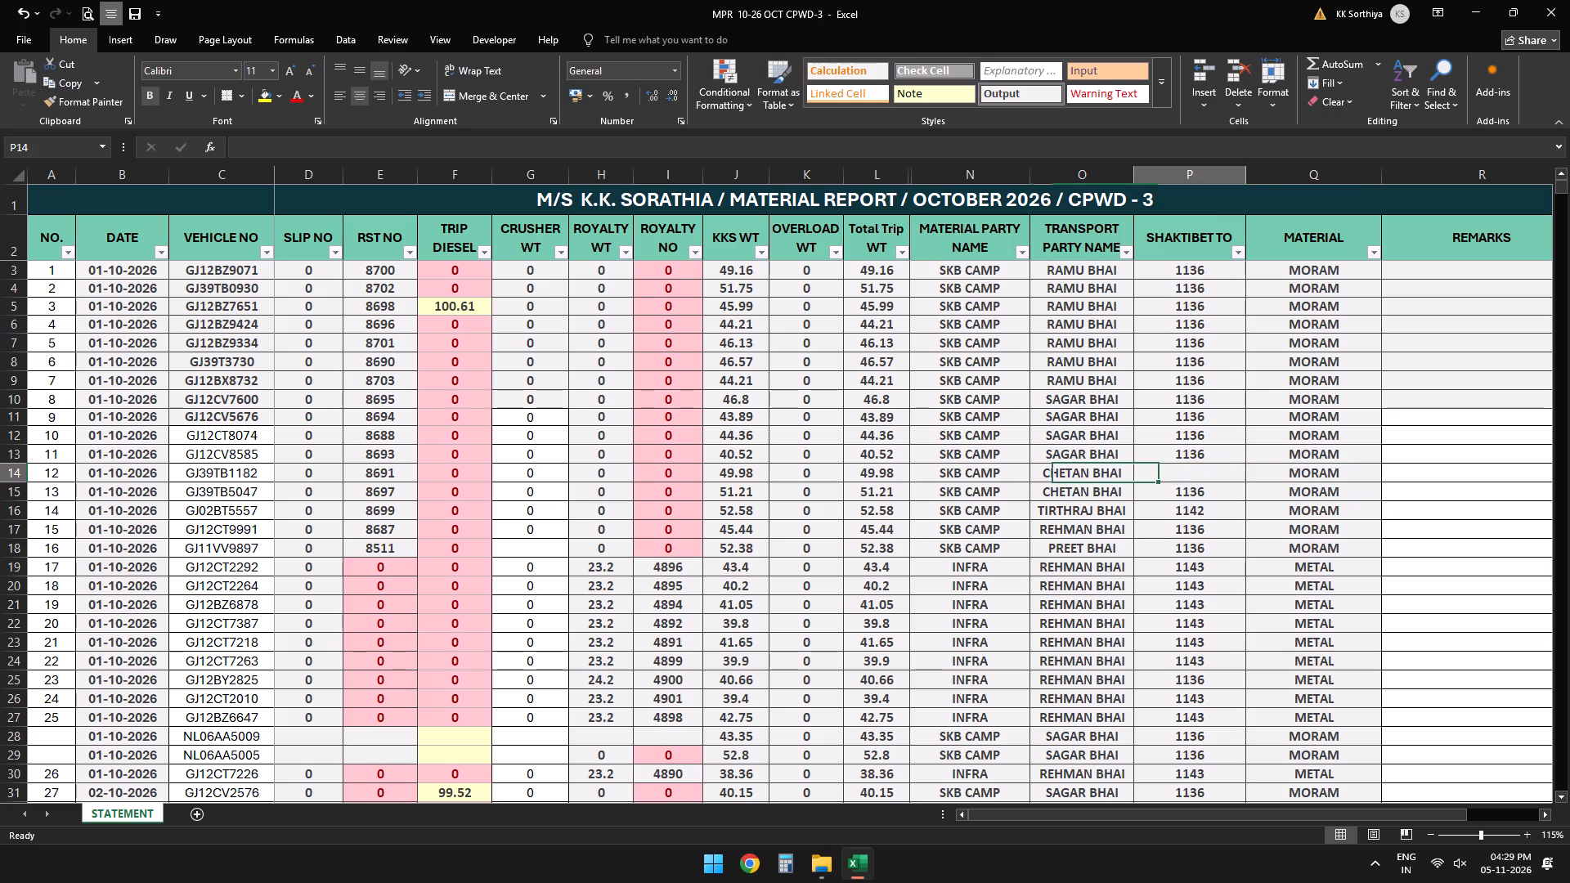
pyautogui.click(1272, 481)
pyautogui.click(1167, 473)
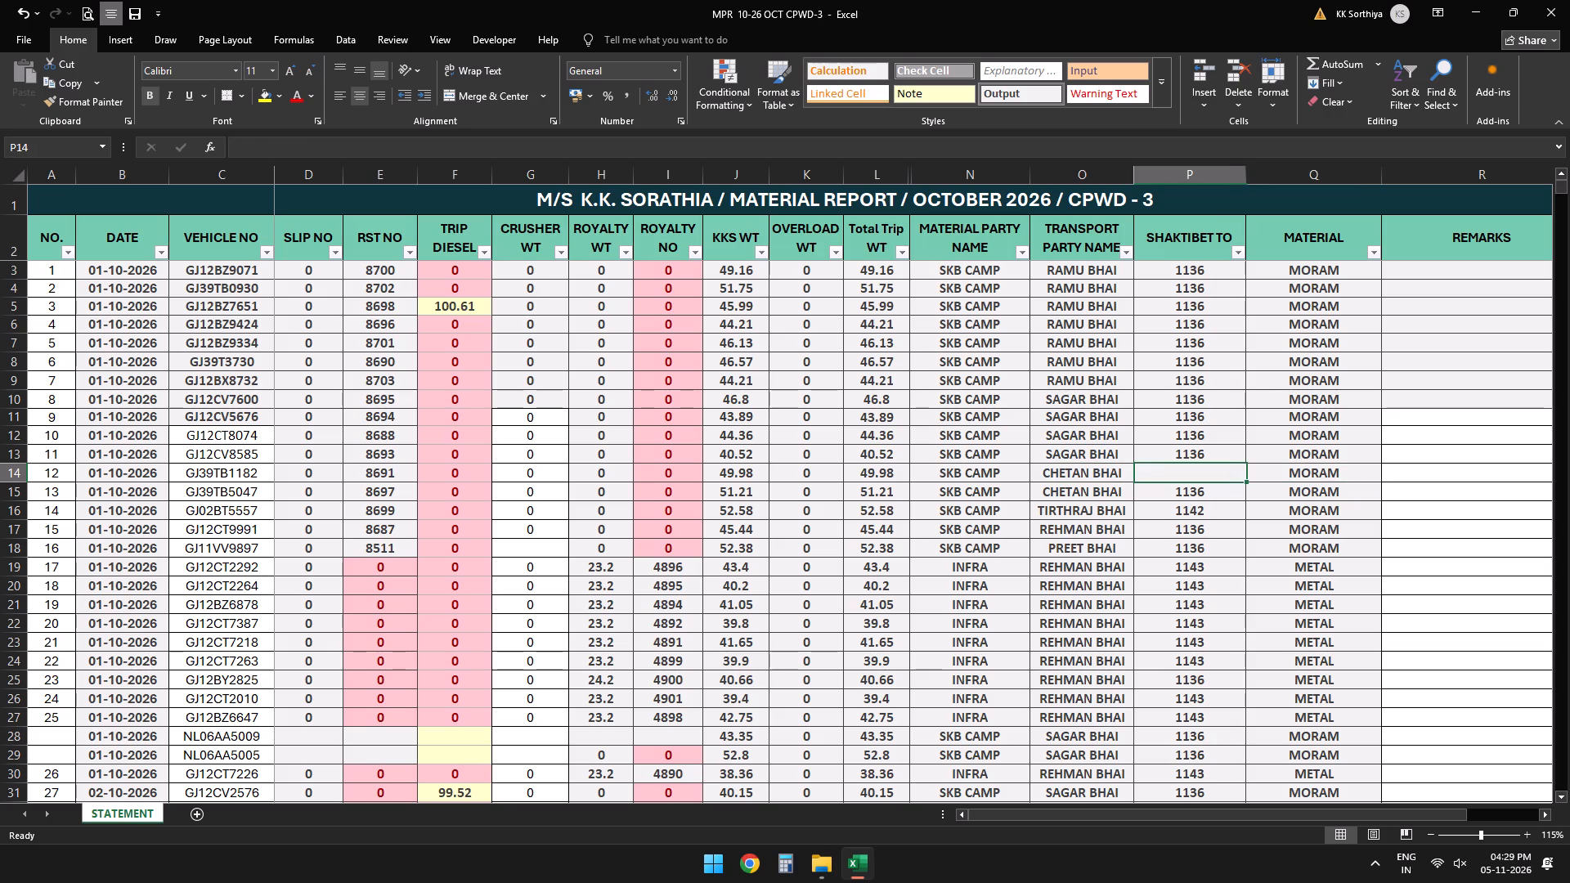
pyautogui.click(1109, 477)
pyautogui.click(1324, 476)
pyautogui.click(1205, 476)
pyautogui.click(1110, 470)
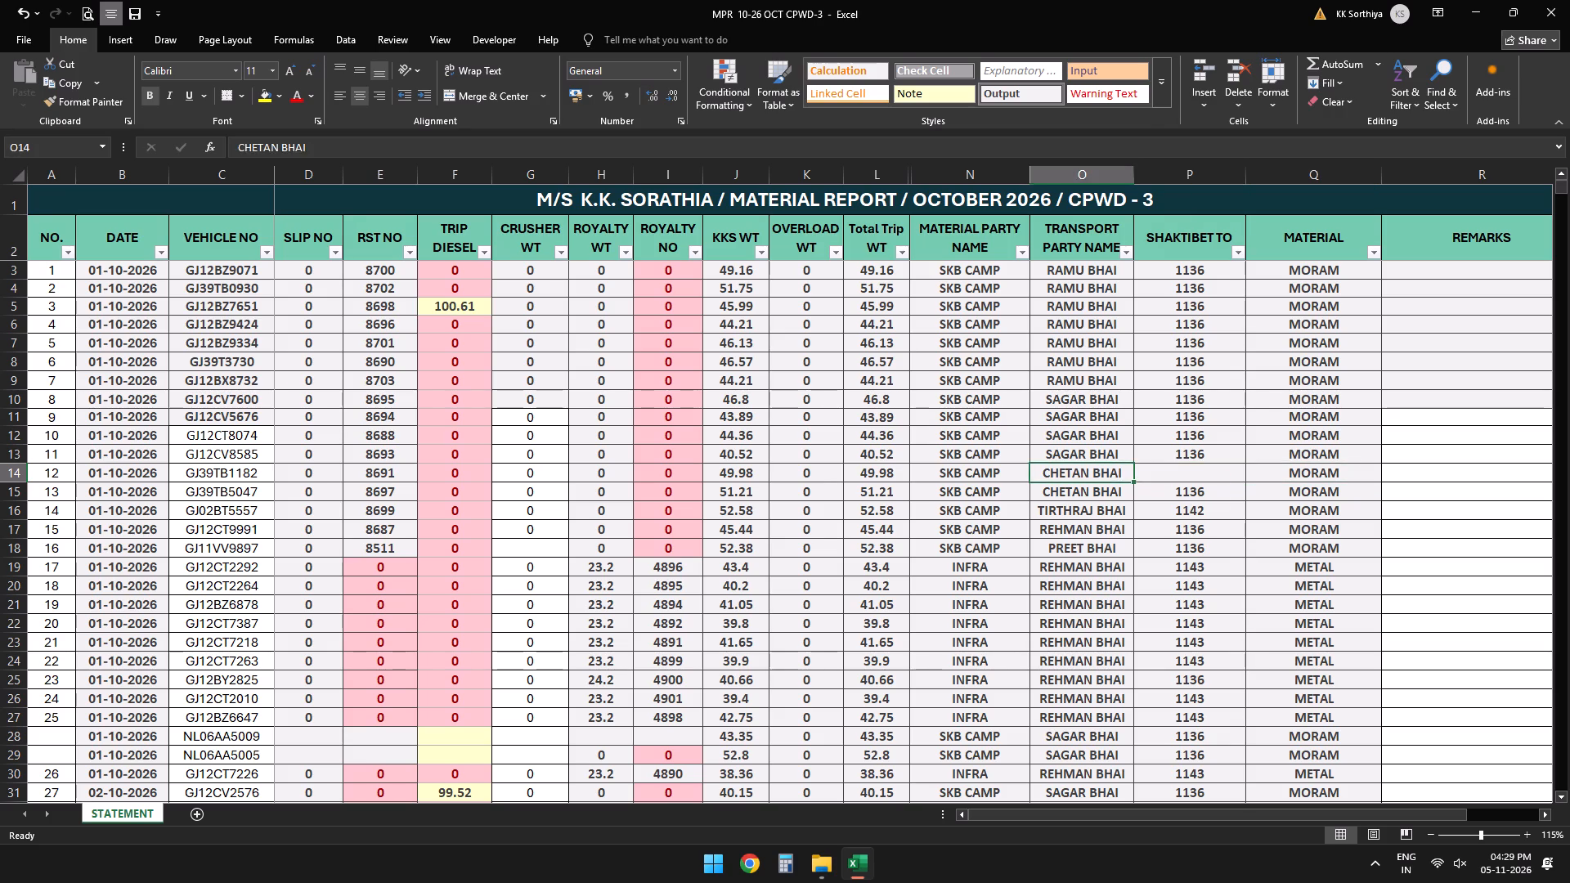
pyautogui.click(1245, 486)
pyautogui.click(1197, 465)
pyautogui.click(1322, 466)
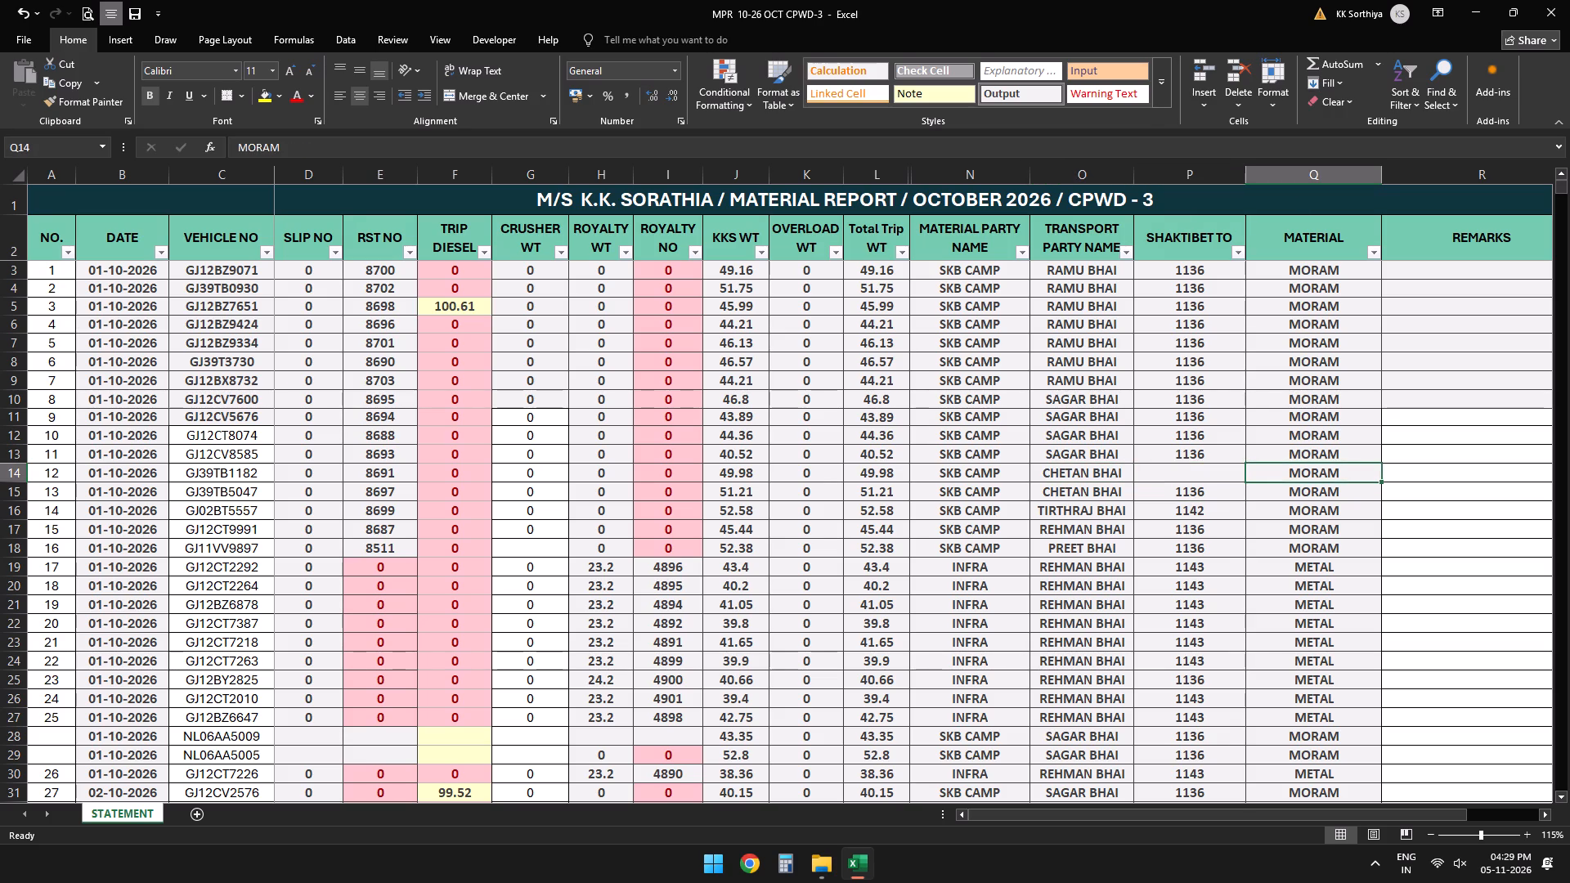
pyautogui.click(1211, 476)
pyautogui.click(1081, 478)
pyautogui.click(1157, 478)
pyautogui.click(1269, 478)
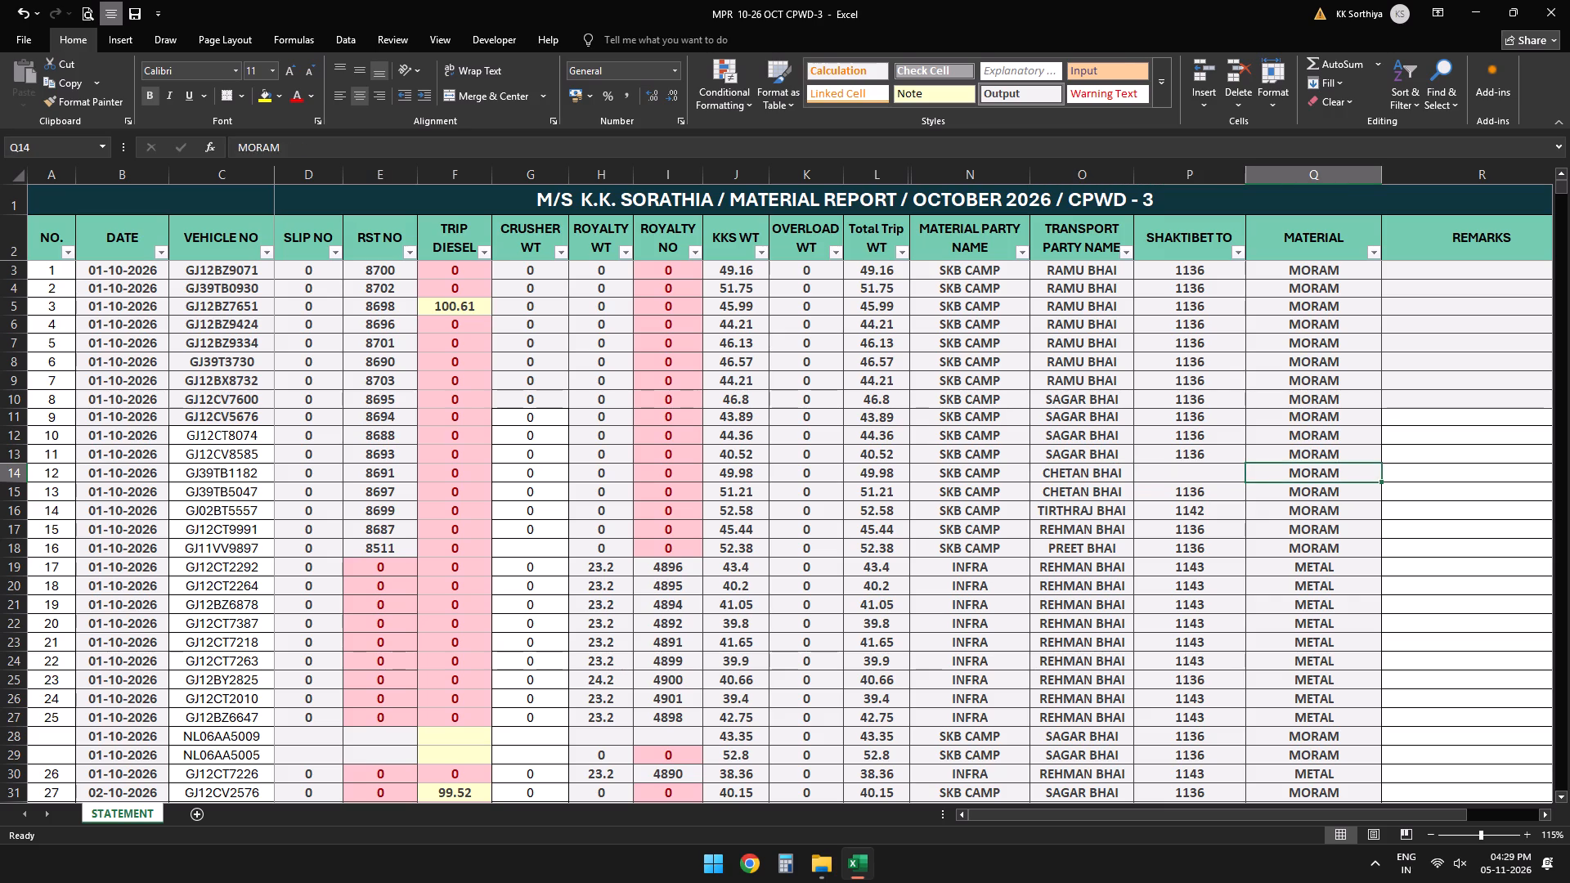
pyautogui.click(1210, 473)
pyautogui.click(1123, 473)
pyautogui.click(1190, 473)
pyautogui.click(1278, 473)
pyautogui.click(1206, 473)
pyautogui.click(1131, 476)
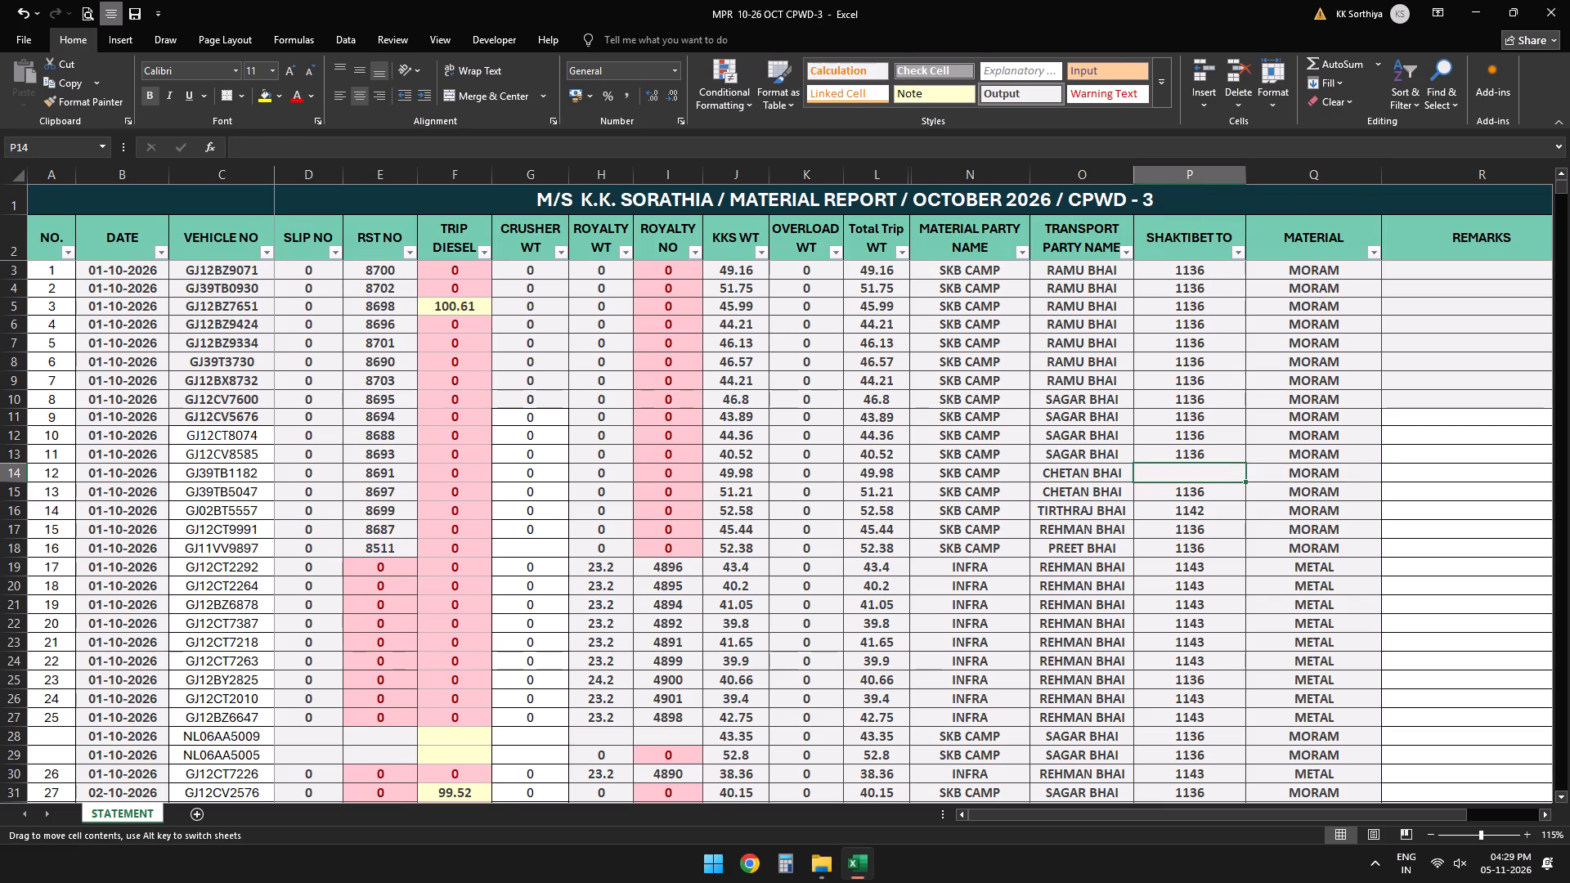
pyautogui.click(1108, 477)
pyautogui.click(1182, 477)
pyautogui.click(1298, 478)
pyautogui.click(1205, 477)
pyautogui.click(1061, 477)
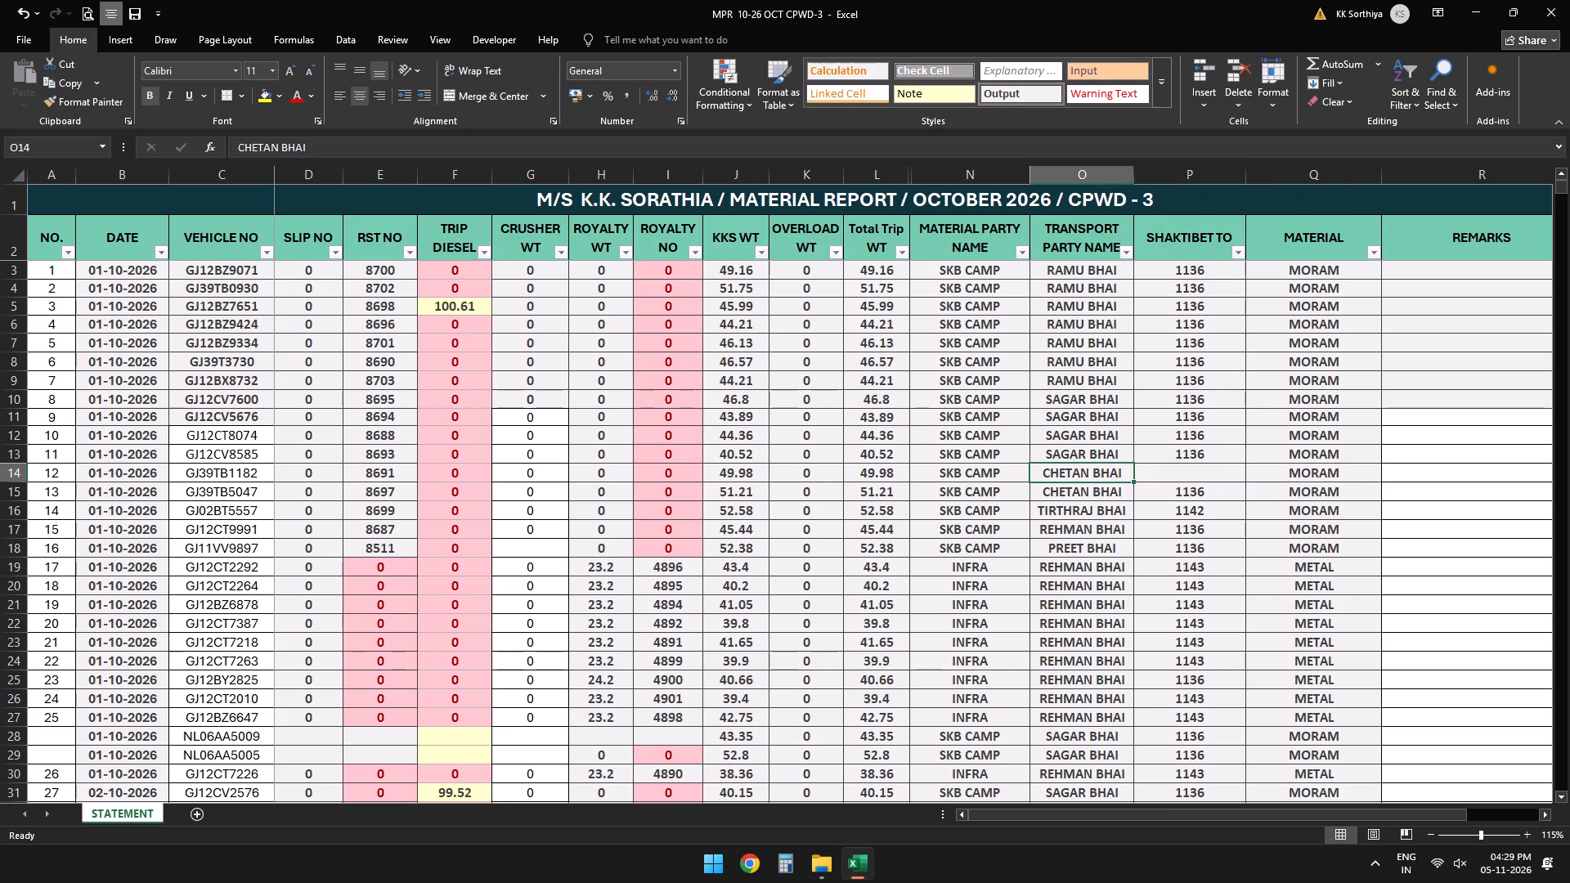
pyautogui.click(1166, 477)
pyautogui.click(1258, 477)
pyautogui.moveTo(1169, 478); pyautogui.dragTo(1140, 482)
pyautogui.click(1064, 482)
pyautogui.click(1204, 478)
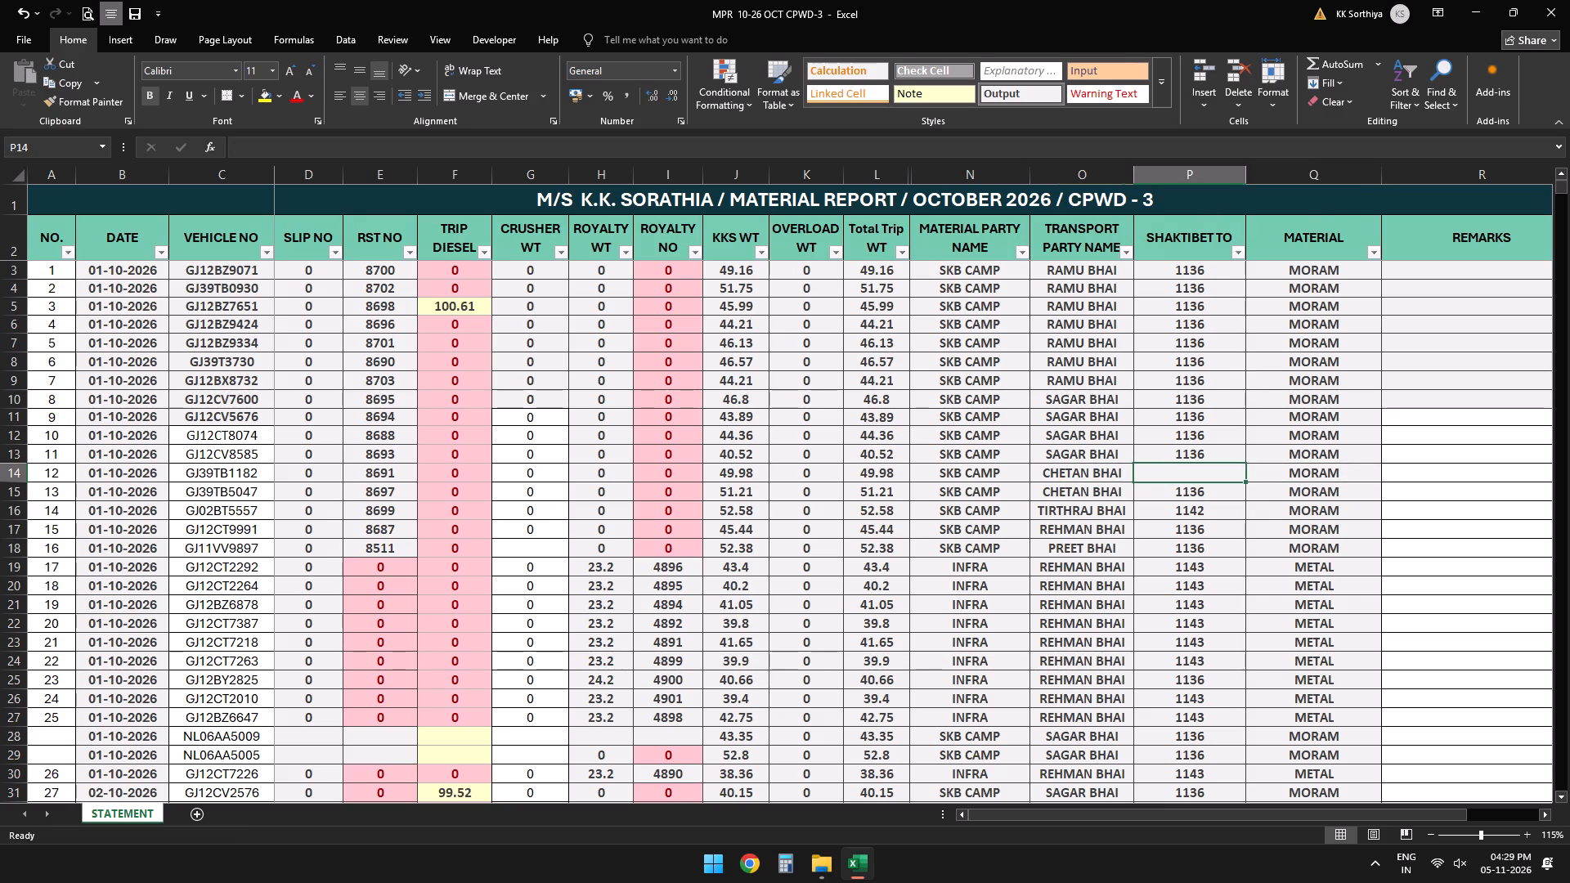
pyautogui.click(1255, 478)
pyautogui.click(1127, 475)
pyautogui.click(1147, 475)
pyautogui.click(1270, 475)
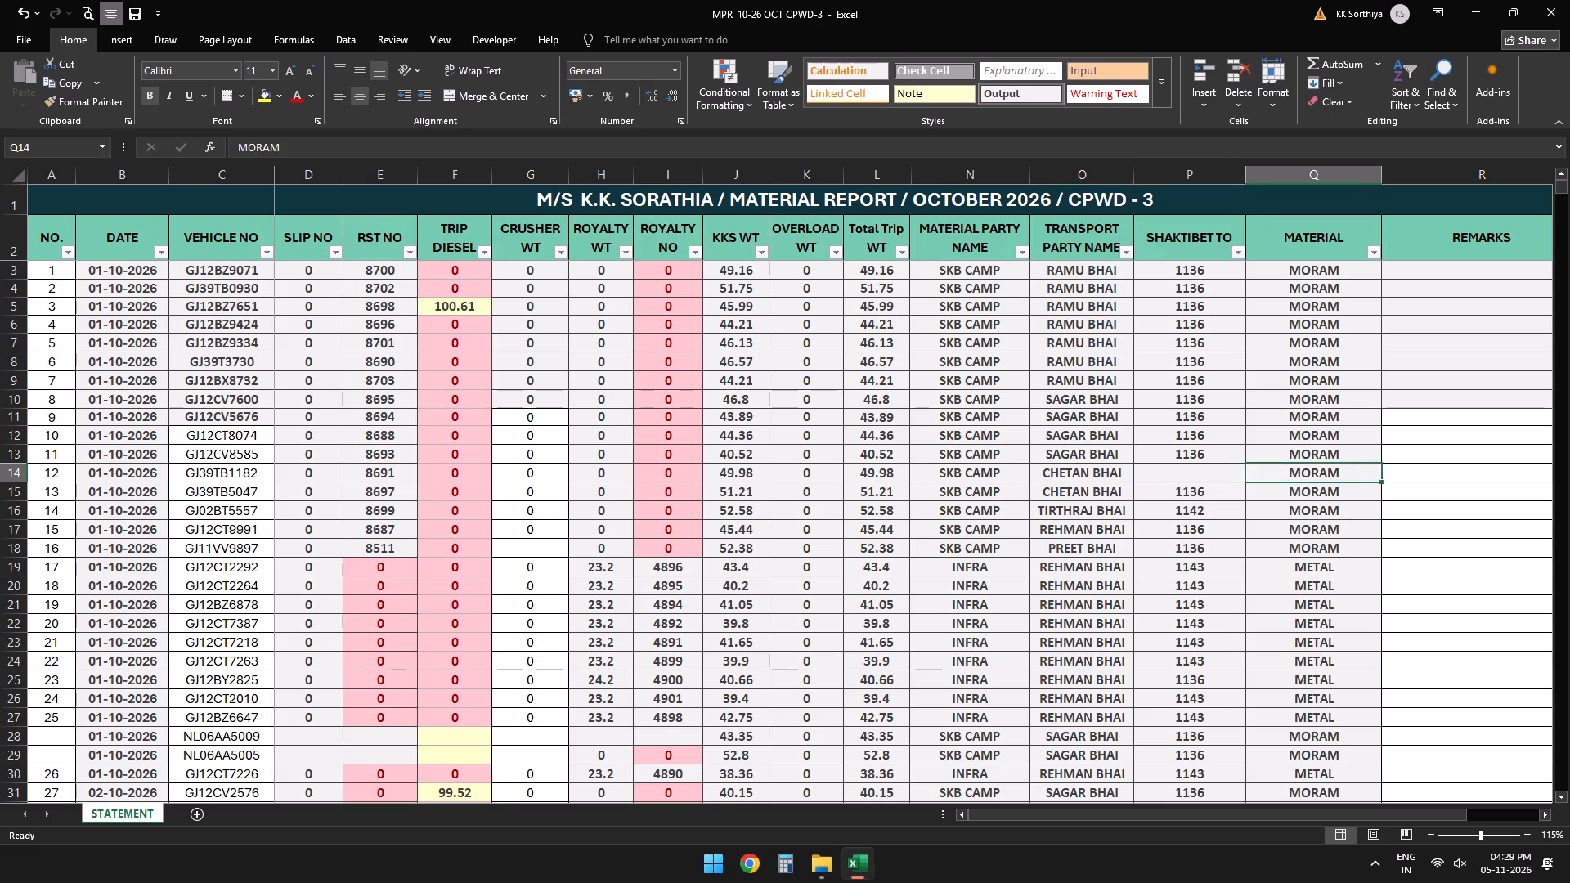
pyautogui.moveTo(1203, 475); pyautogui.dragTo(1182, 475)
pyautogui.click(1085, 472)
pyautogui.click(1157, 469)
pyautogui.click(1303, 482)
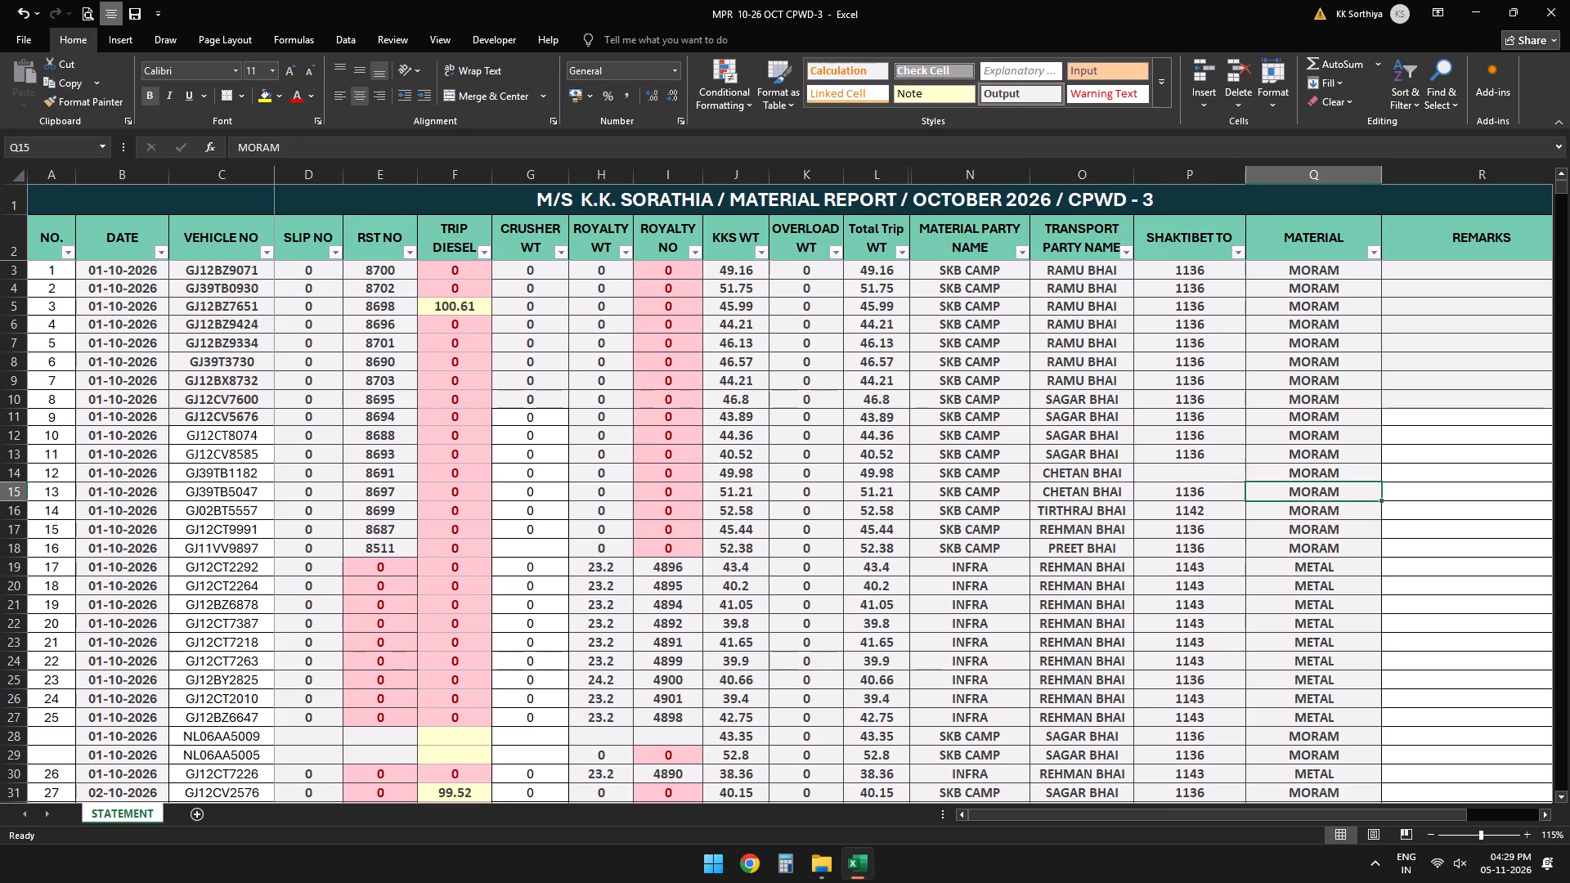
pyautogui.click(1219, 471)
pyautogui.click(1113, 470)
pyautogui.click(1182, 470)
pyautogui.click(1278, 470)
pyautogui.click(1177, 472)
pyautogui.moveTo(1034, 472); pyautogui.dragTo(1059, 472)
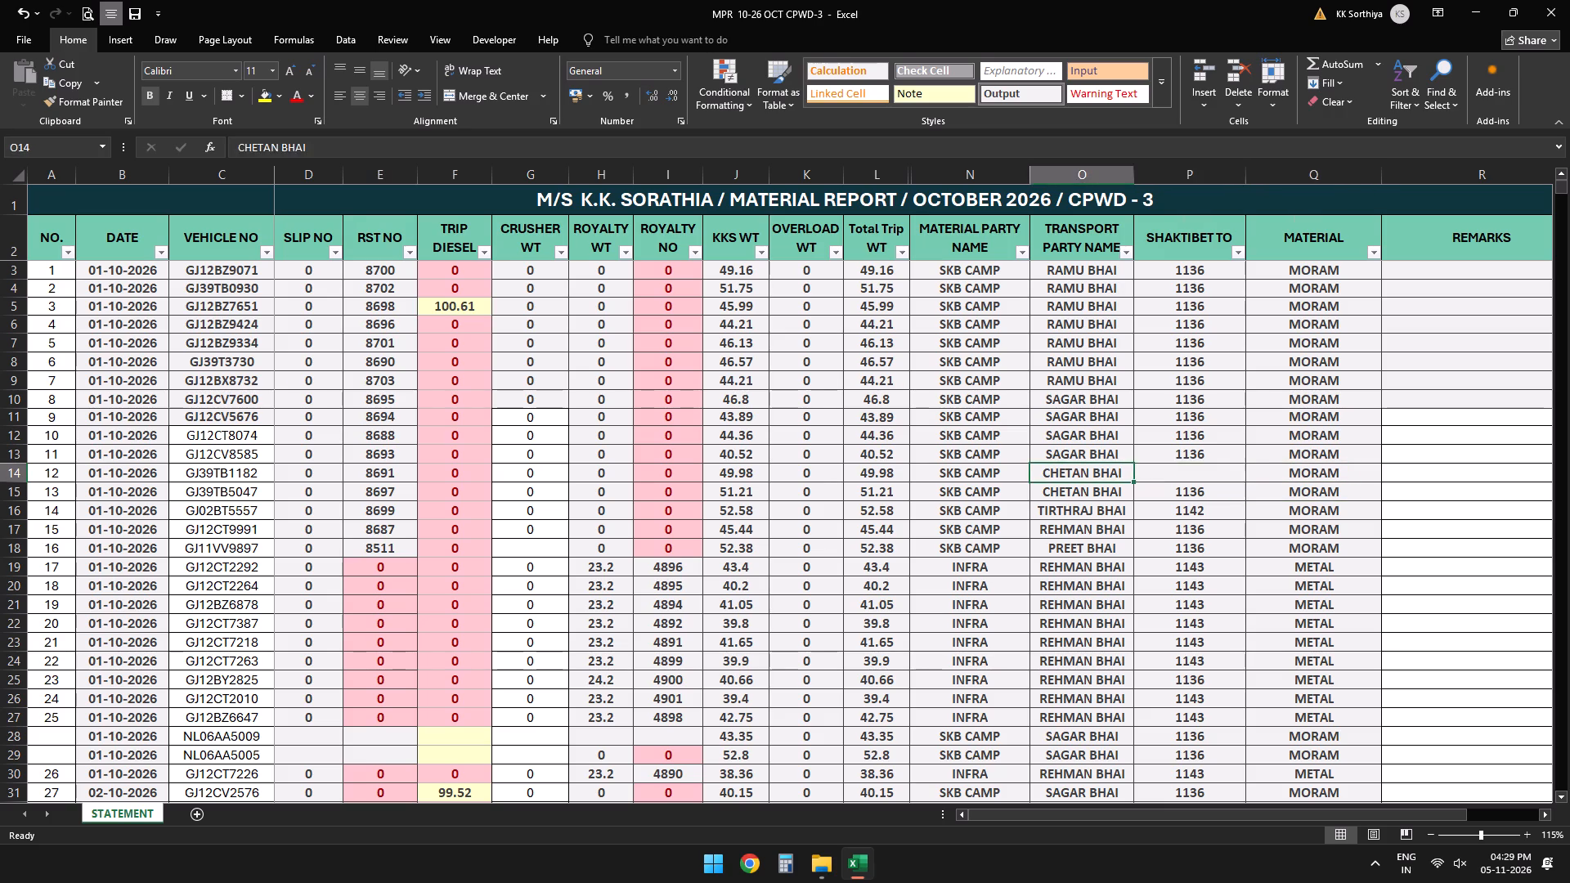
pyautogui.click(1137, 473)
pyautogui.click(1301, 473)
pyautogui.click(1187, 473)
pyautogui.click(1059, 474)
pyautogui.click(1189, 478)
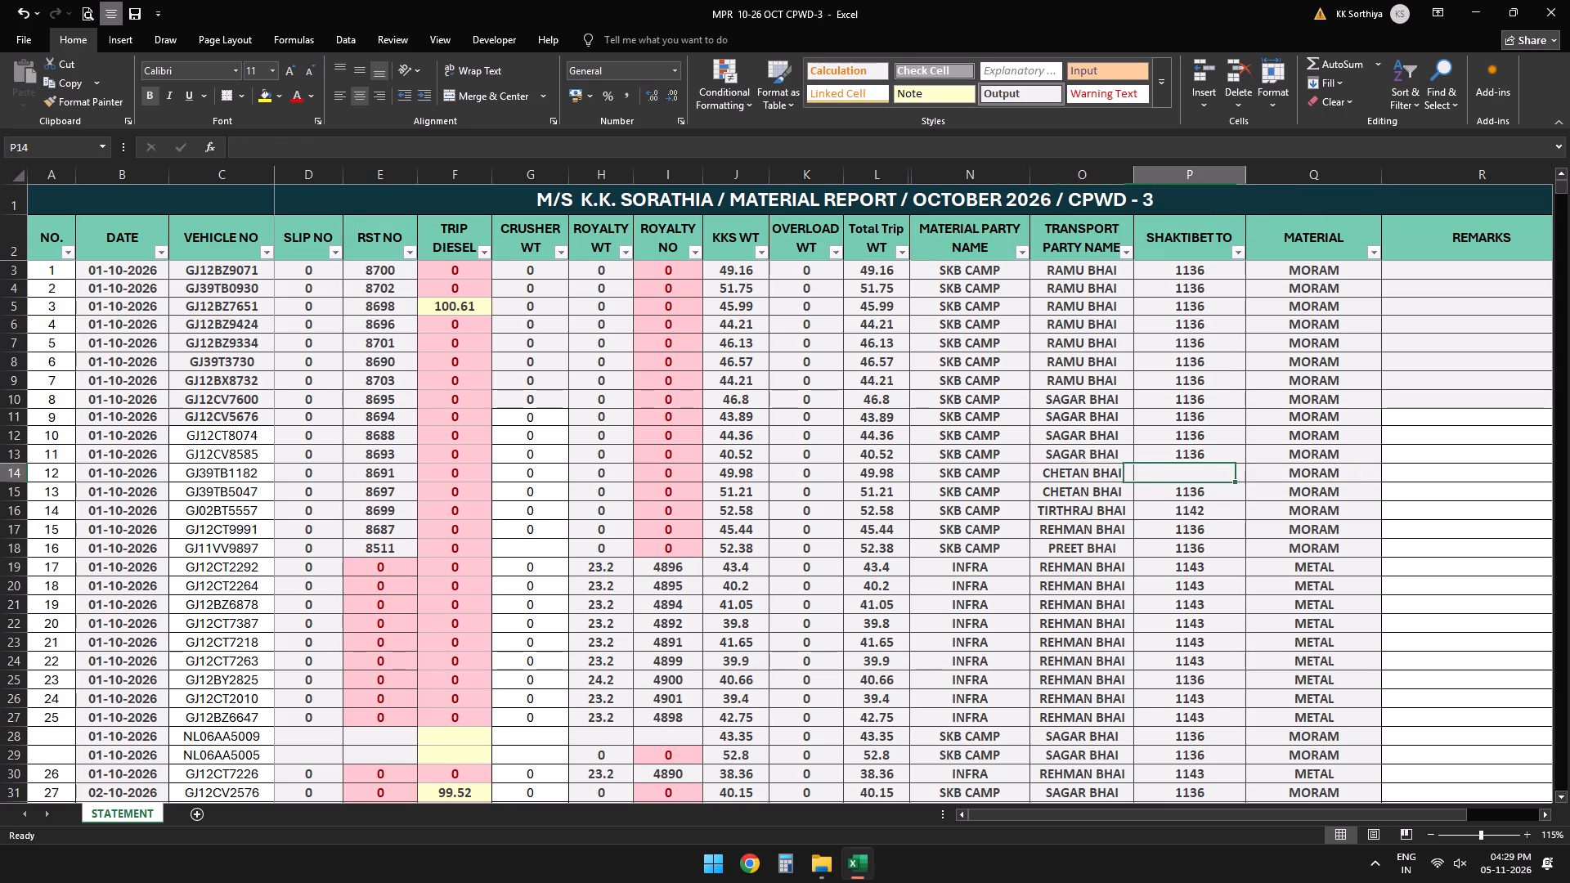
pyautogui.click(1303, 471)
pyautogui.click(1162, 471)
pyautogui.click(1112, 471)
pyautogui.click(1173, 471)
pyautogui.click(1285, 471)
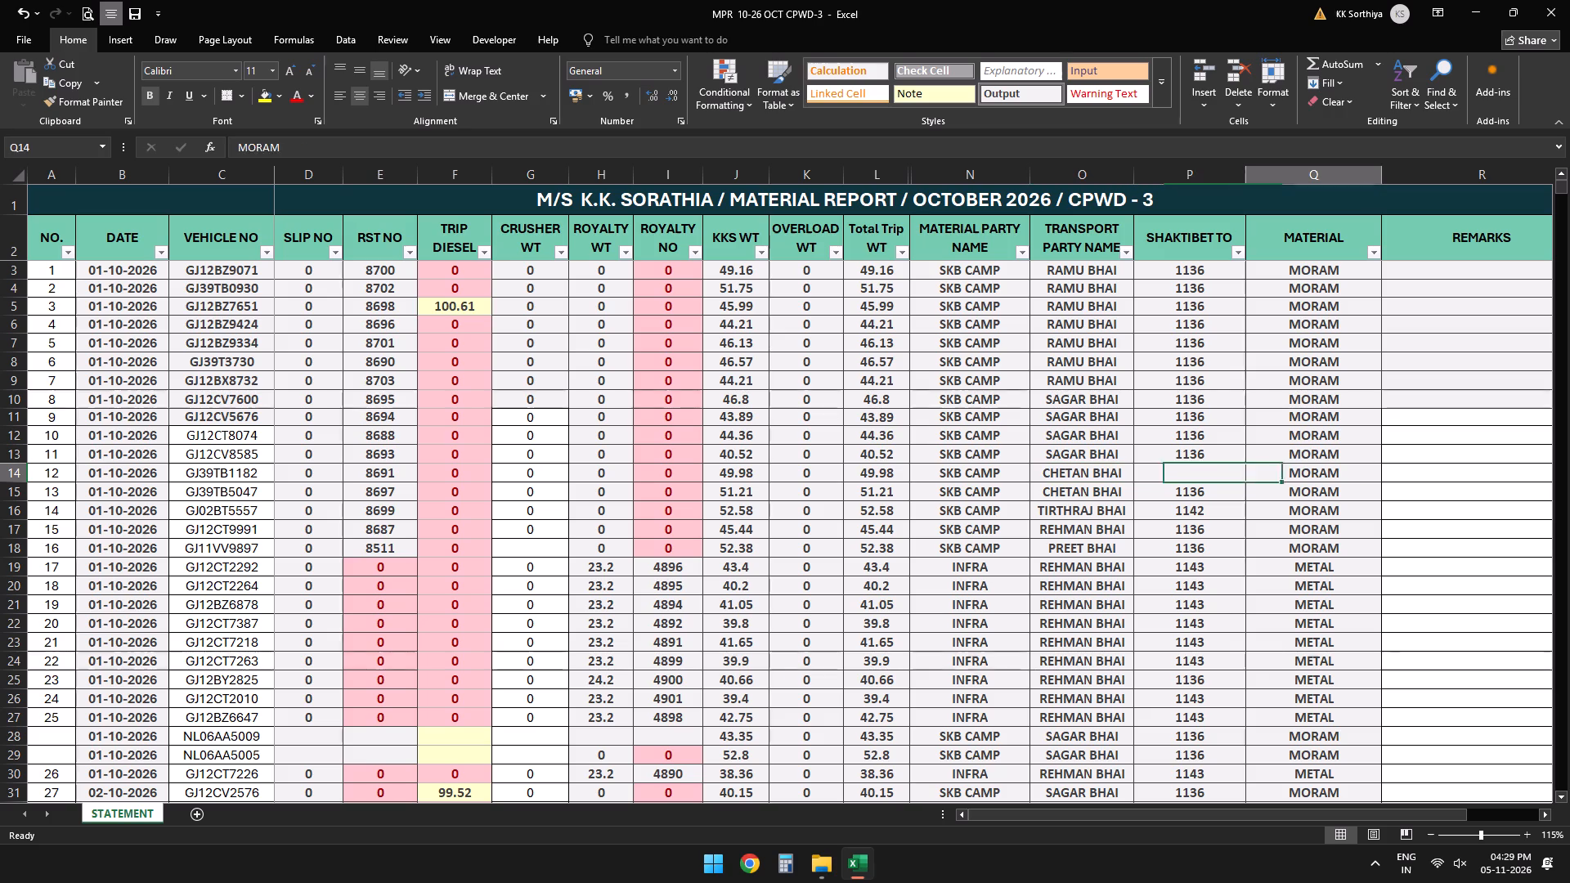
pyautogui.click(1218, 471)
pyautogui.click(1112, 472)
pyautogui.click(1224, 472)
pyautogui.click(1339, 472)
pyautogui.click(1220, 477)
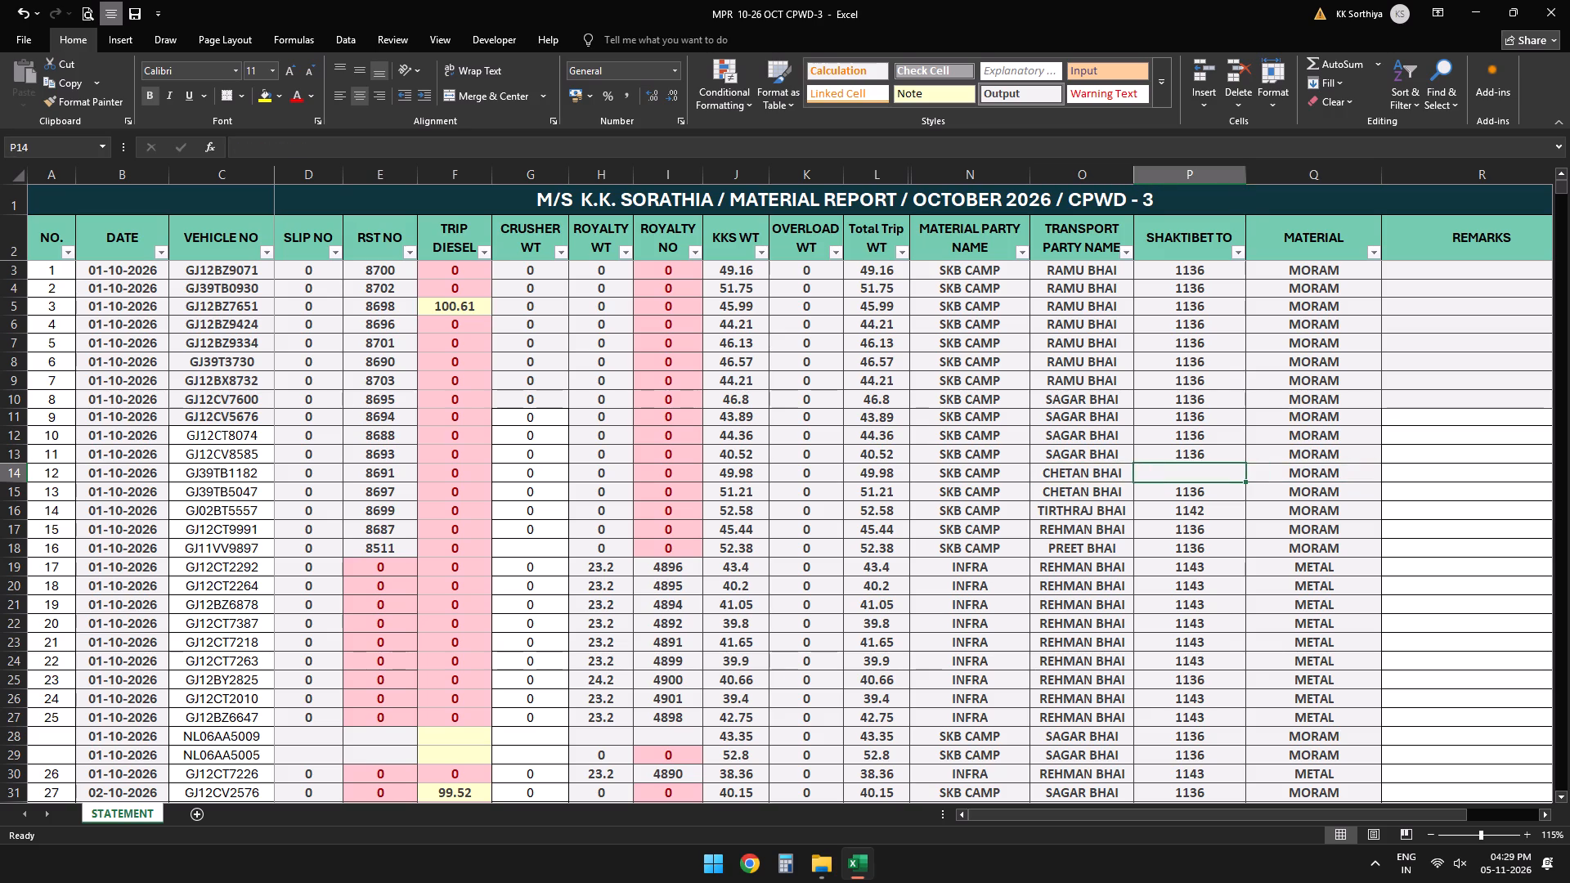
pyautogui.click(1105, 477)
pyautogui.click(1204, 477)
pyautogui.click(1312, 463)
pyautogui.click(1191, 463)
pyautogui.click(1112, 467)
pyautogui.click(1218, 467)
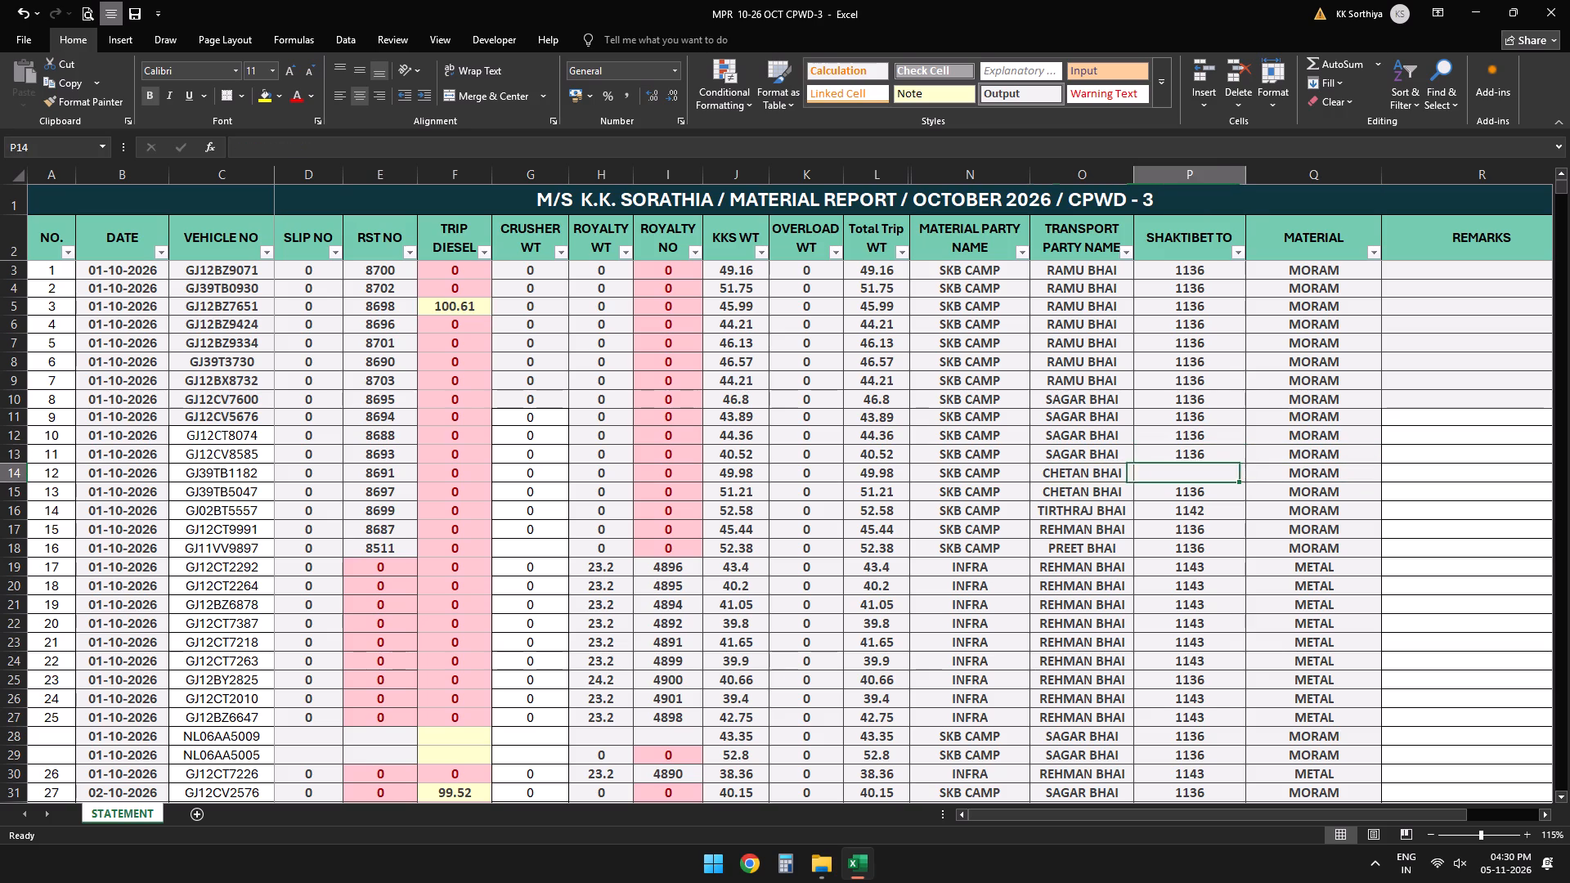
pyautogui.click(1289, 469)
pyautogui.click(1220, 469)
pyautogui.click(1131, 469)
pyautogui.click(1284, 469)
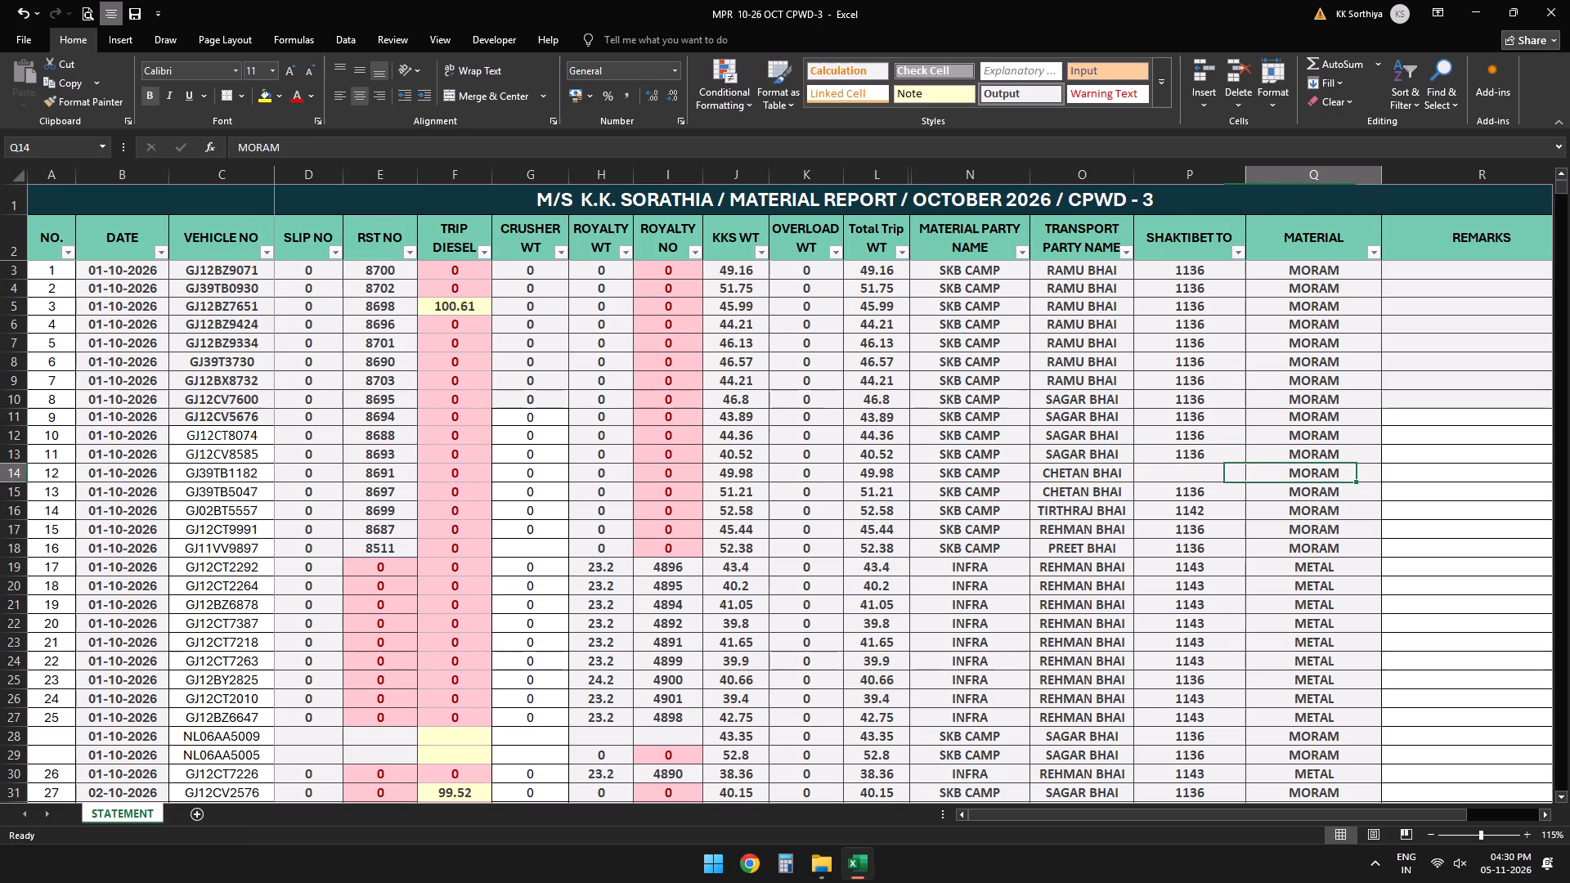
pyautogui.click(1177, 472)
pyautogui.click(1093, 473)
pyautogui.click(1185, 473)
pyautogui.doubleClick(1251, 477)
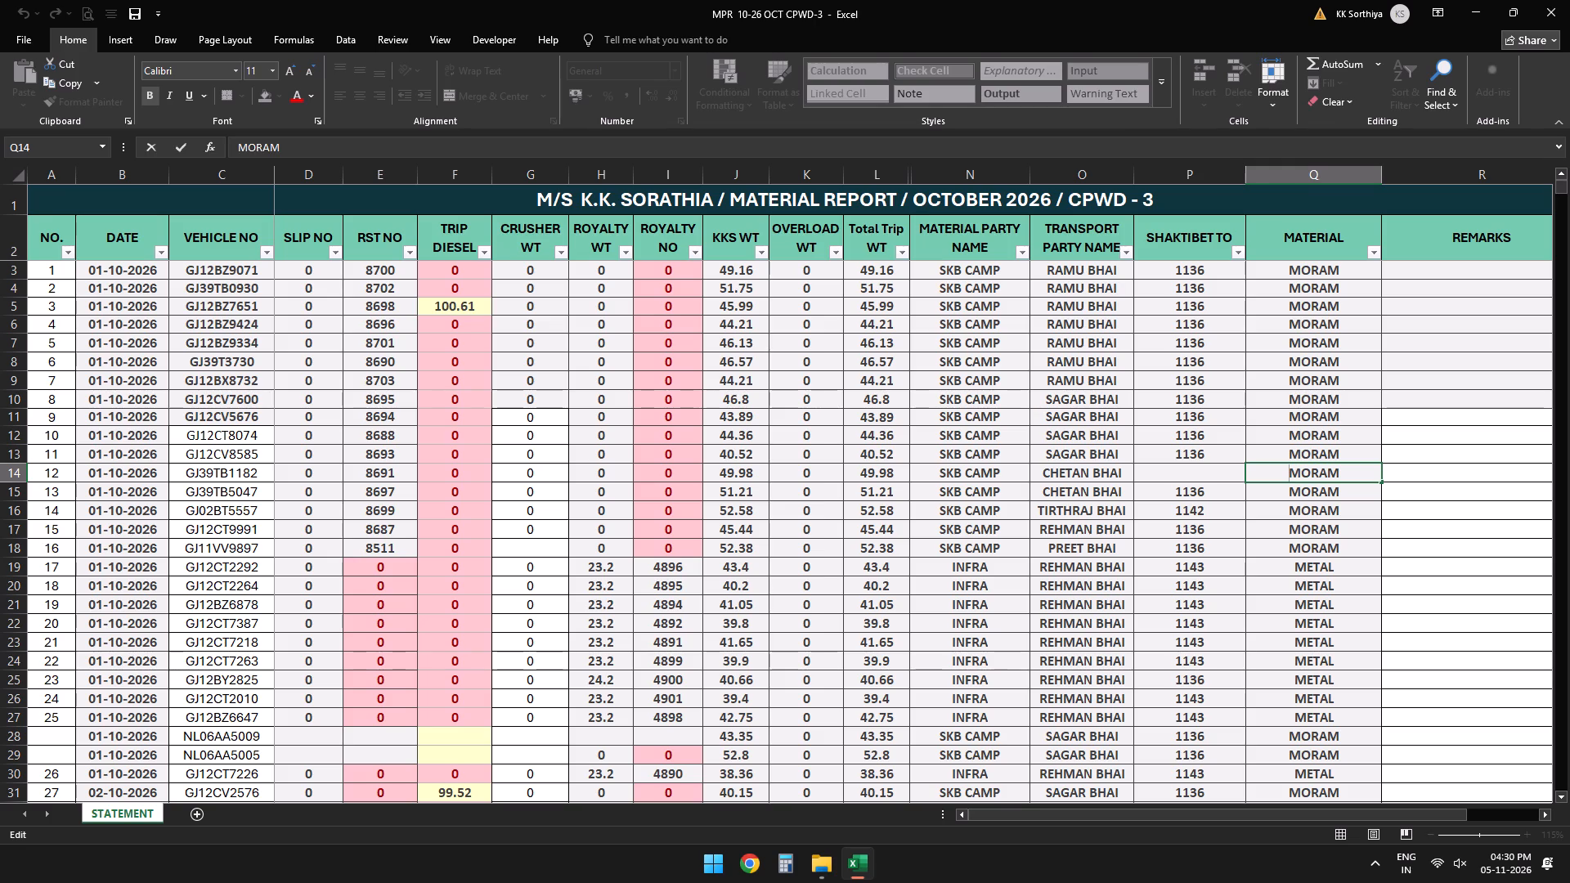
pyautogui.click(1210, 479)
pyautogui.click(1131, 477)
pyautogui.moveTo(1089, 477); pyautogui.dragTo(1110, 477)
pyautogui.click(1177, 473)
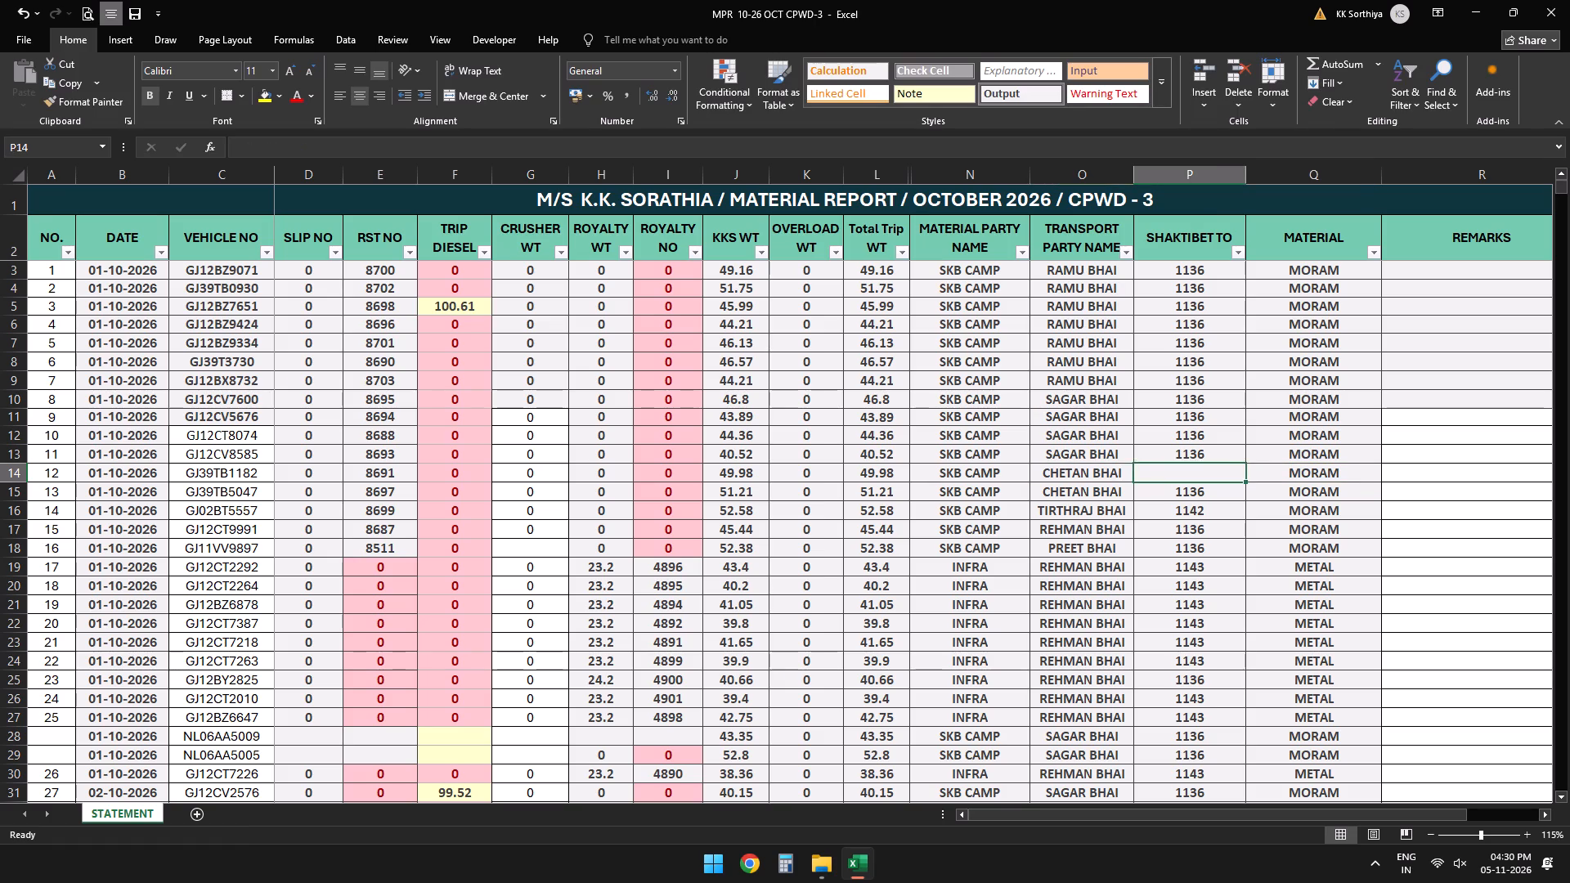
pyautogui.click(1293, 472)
# Filter the TRANSPORT PARTY NAME column to show only CHETAN BHAI.
pyautogui.click(1127, 255)
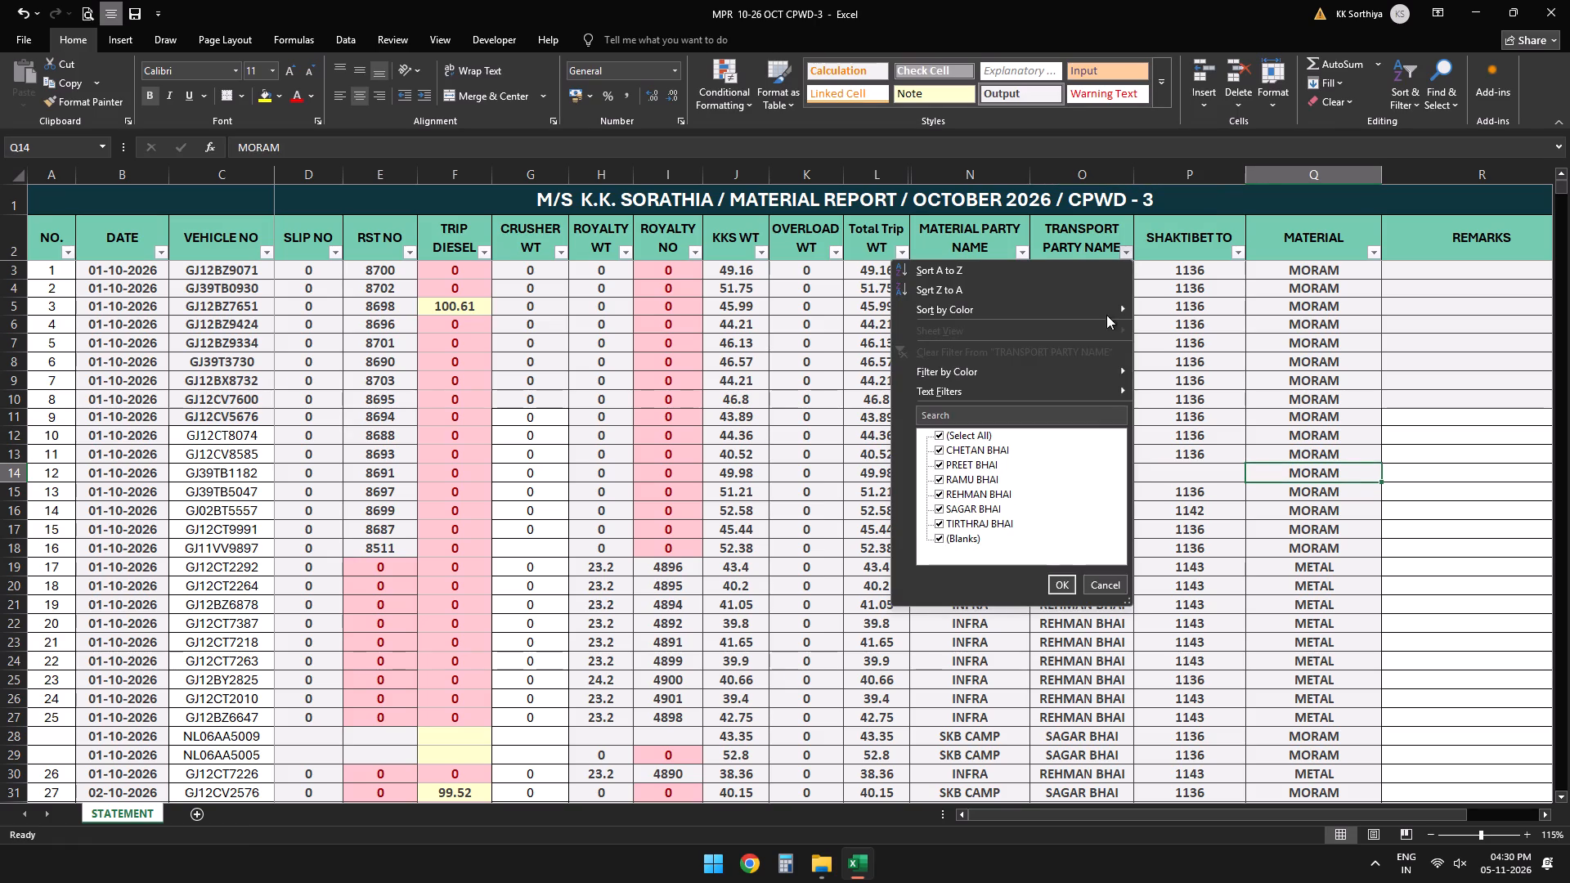
pyautogui.click(985, 436)
pyautogui.click(960, 454)
pyautogui.click(1061, 584)
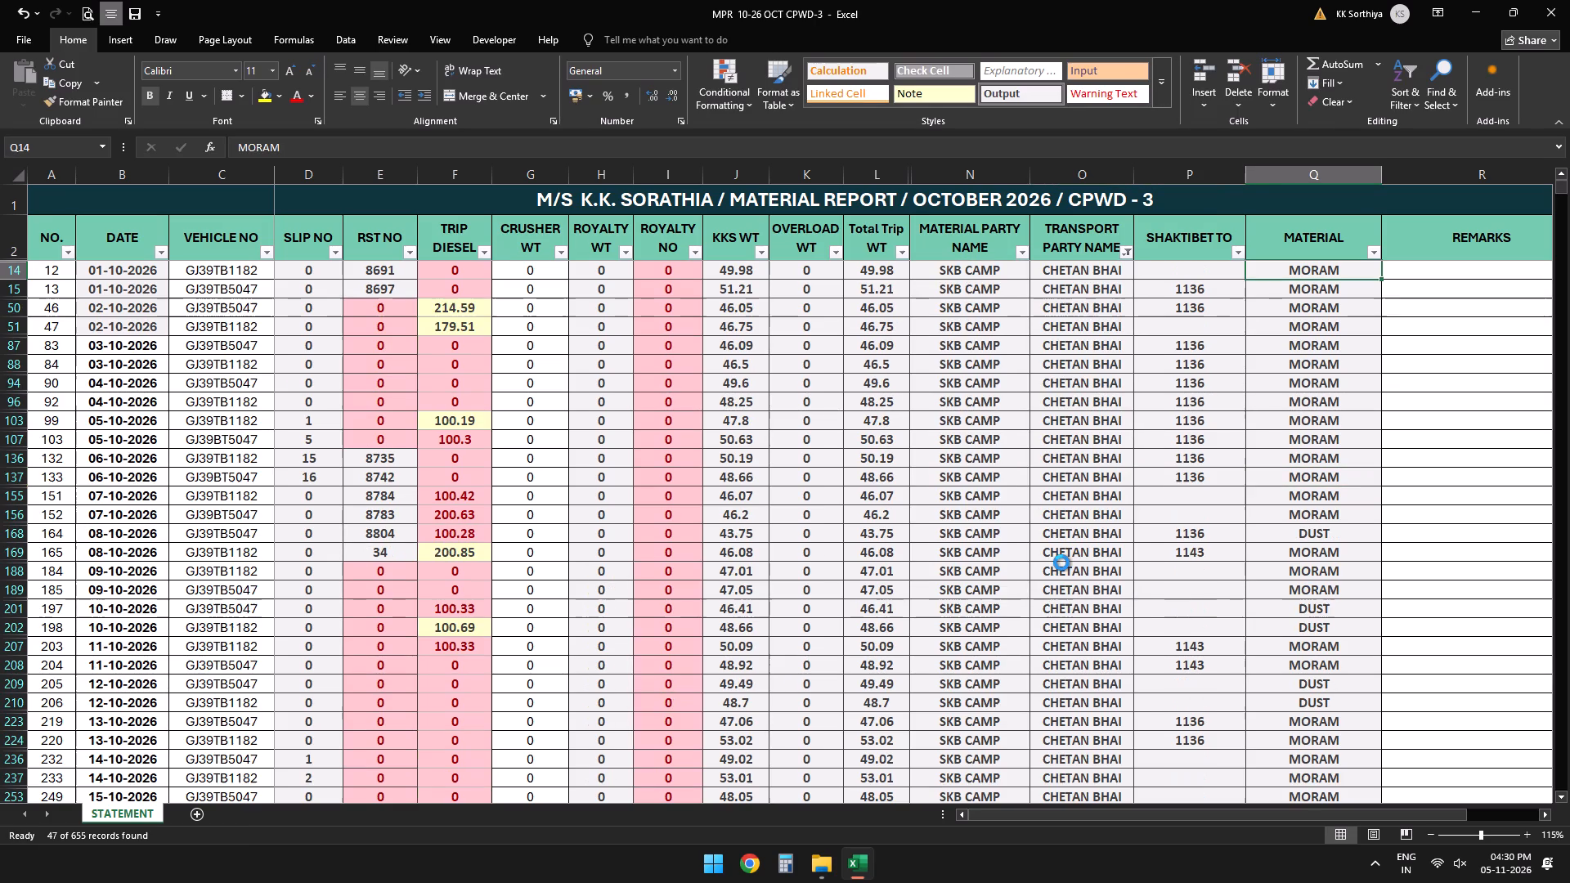
# Review the filtered CHETAN BHAI trip rows from first to last and check which material parties they include.
pyautogui.scroll(15, 1061, 562)
pyautogui.scroll(-3, 1061, 562)
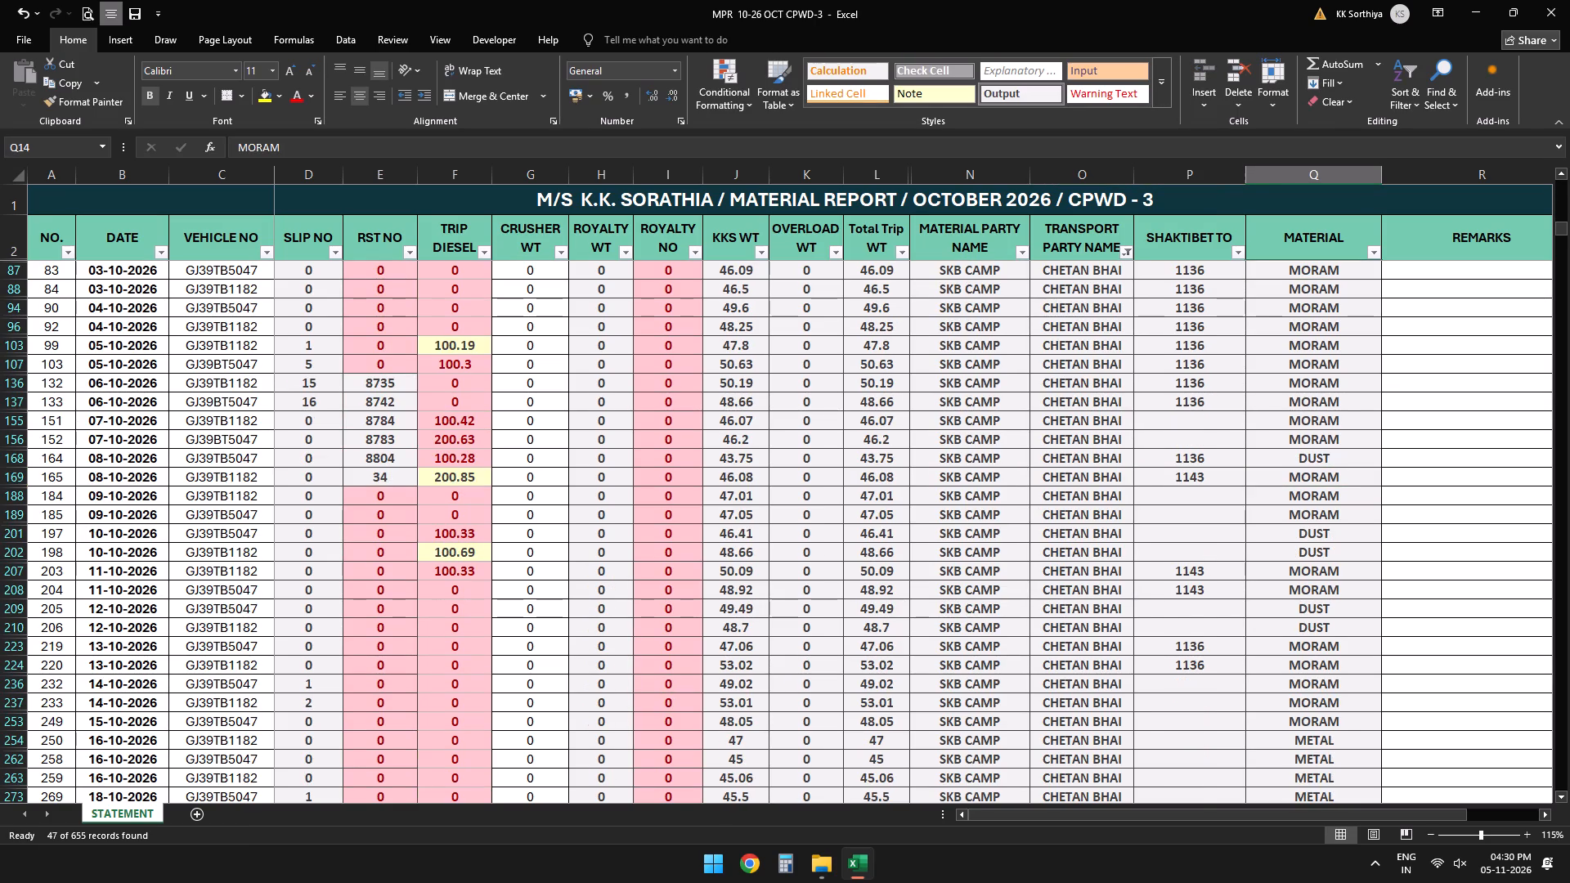
pyautogui.scroll(-6, 1061, 562)
pyautogui.scroll(1, 1061, 562)
pyautogui.scroll(-5, 1061, 562)
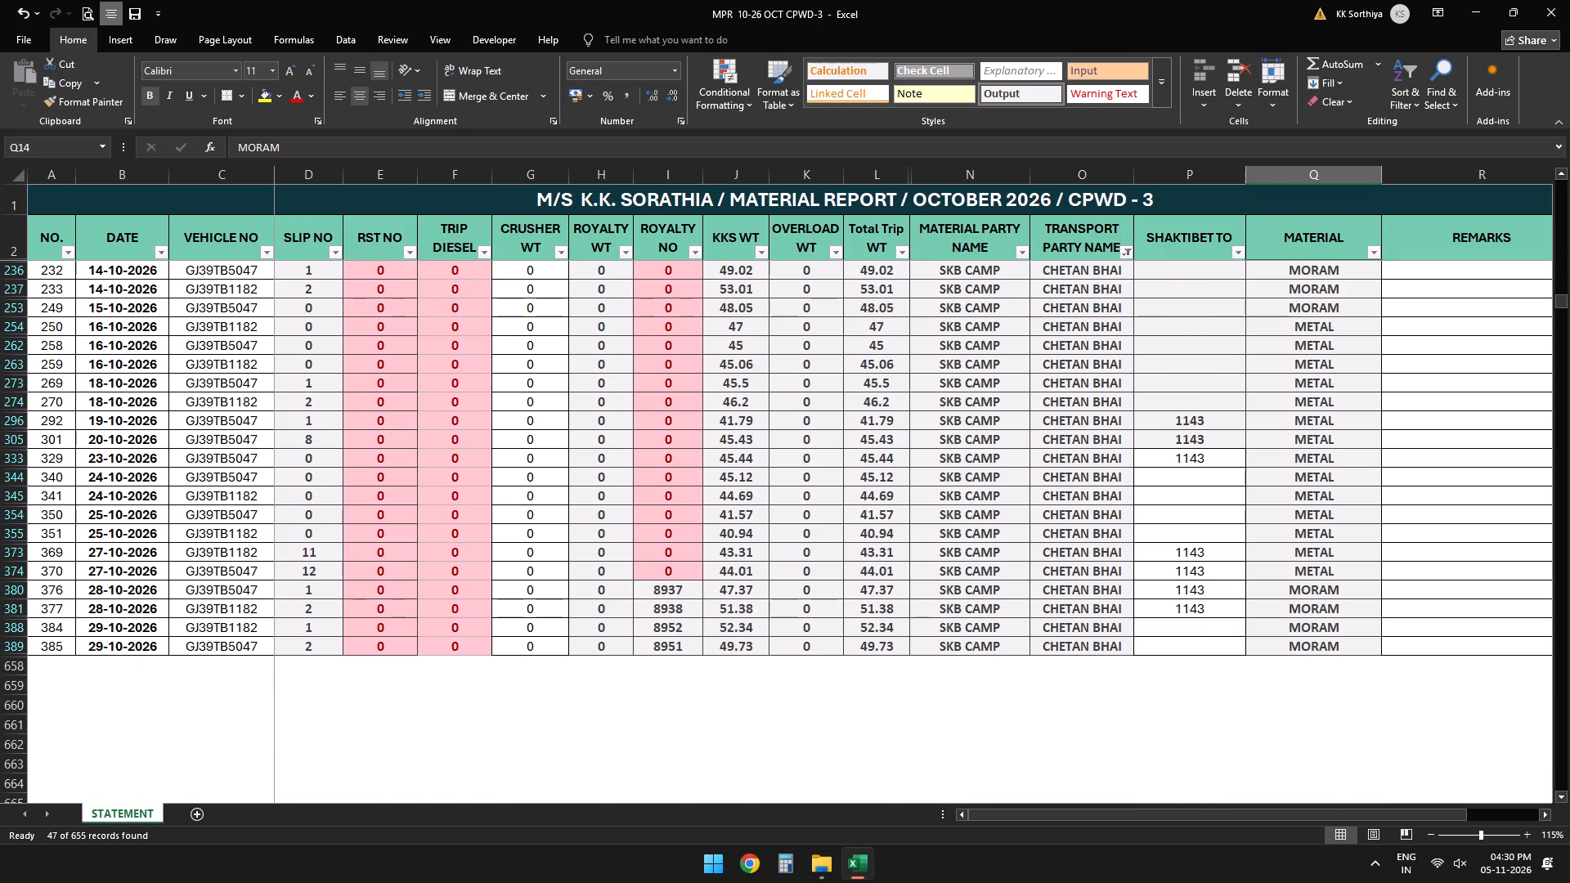
pyautogui.scroll(16, 1061, 562)
pyautogui.scroll(-1, 1061, 562)
pyautogui.scroll(5, 1061, 562)
pyautogui.scroll(-1, 1061, 562)
pyautogui.scroll(7, 1061, 562)
pyautogui.scroll(-1, 1061, 561)
pyautogui.scroll(5, 1061, 561)
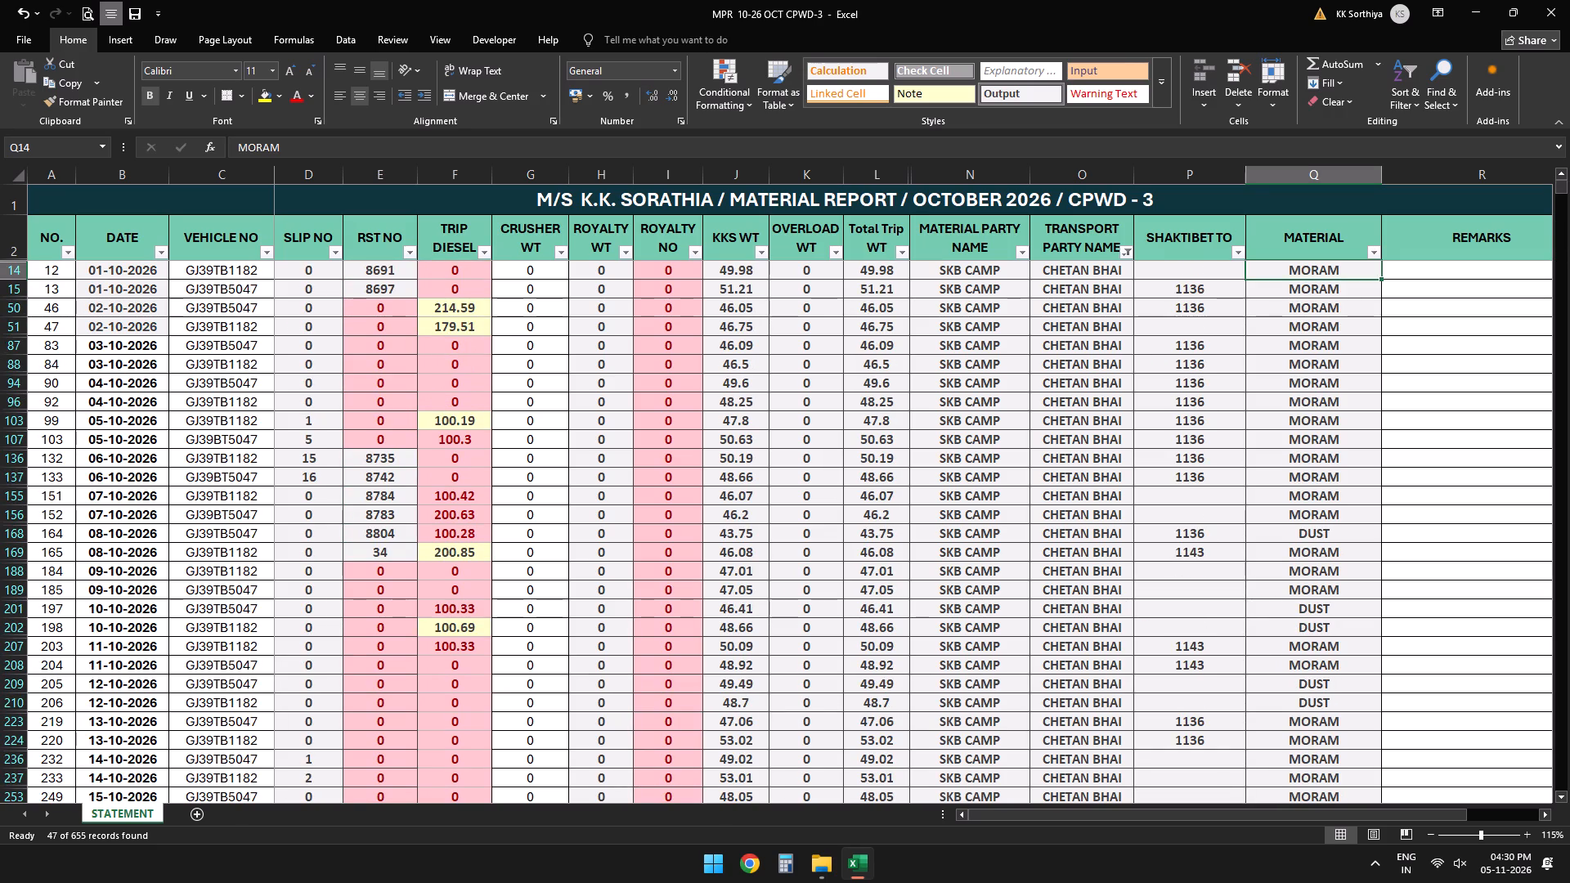
pyautogui.click(1024, 254)
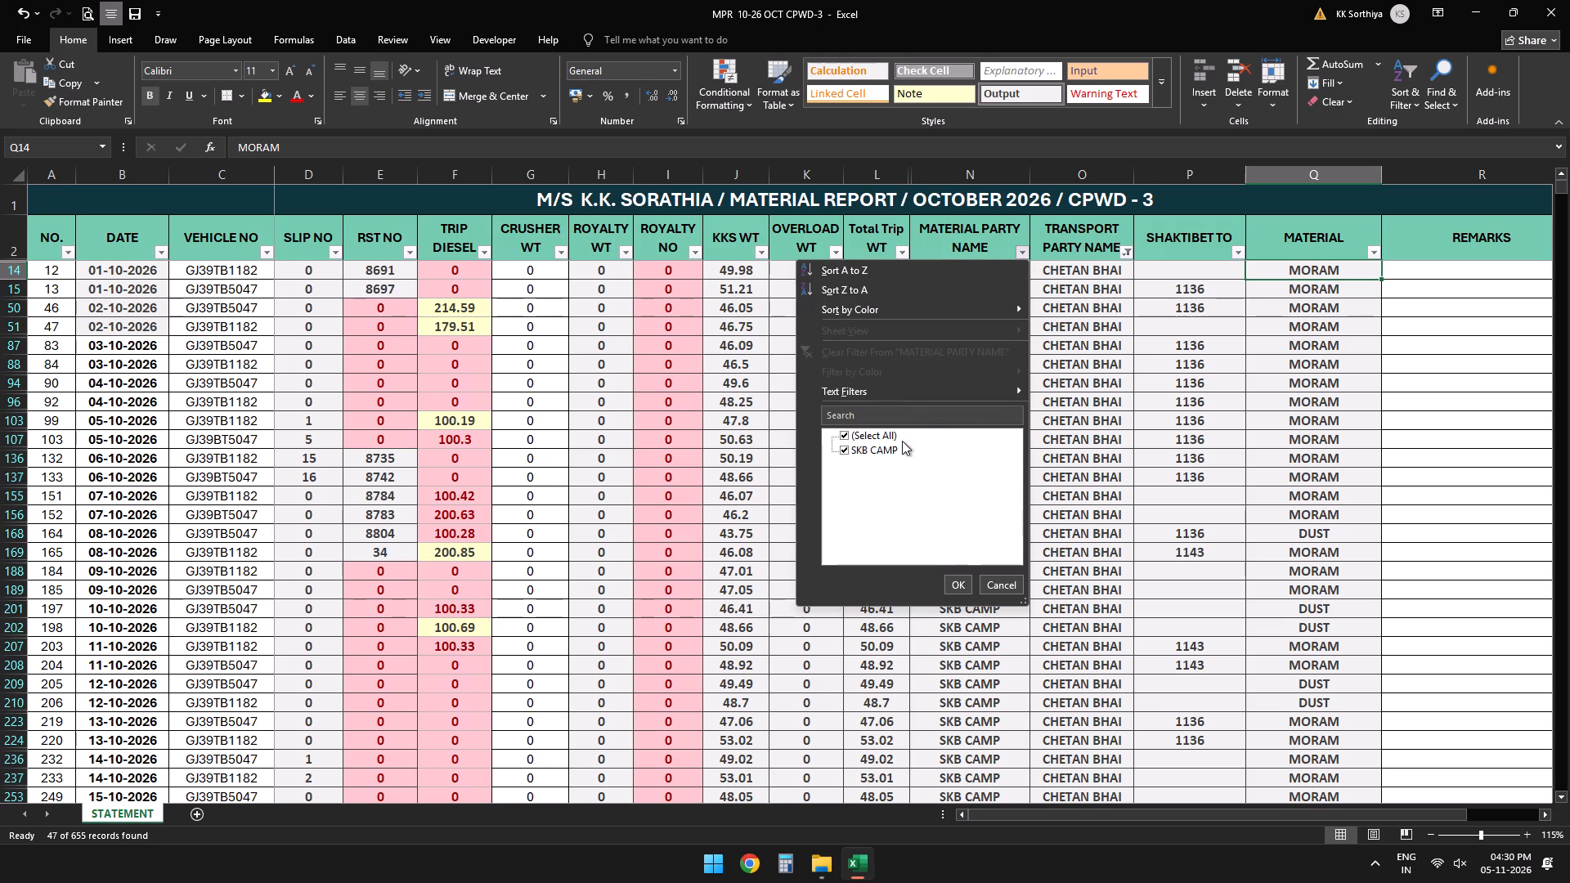
pyautogui.click(962, 588)
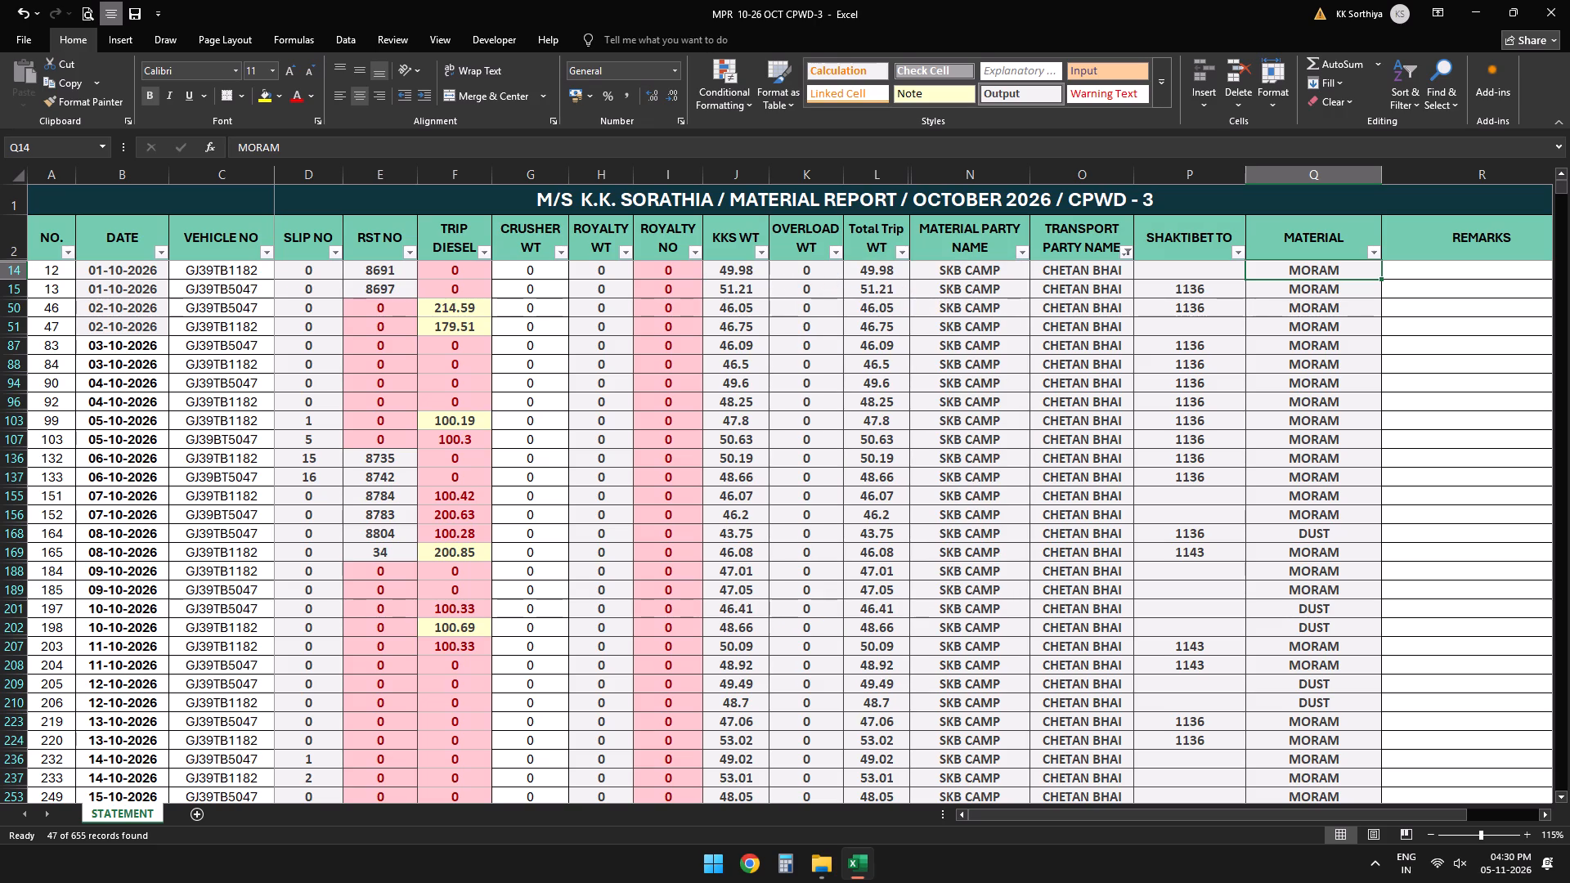
pyautogui.click(273, 252)
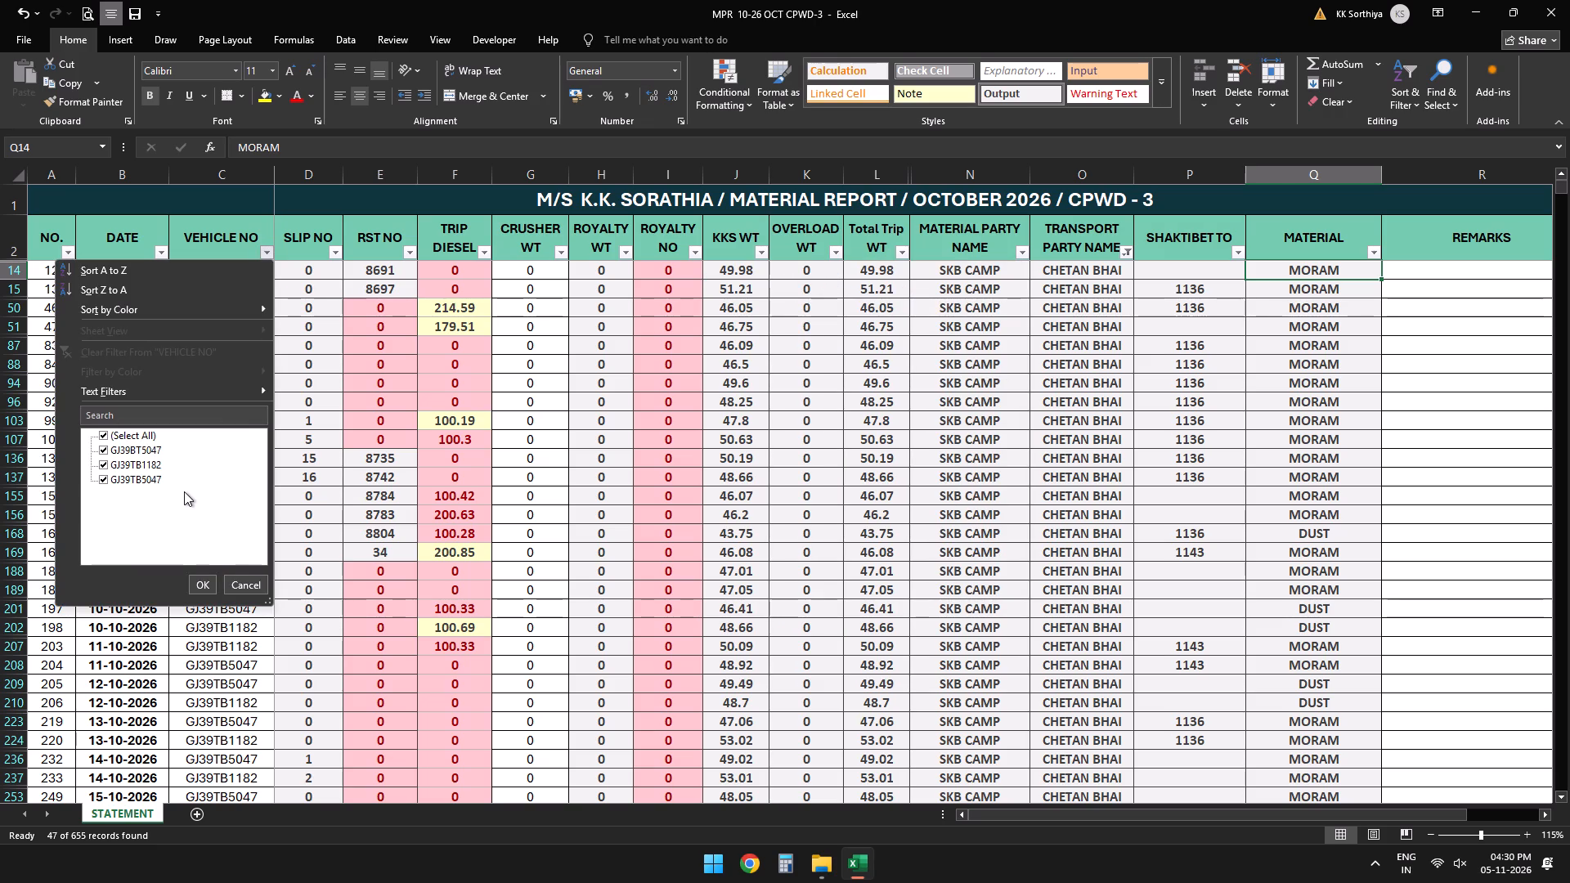
pyautogui.click(143, 462)
pyautogui.click(207, 579)
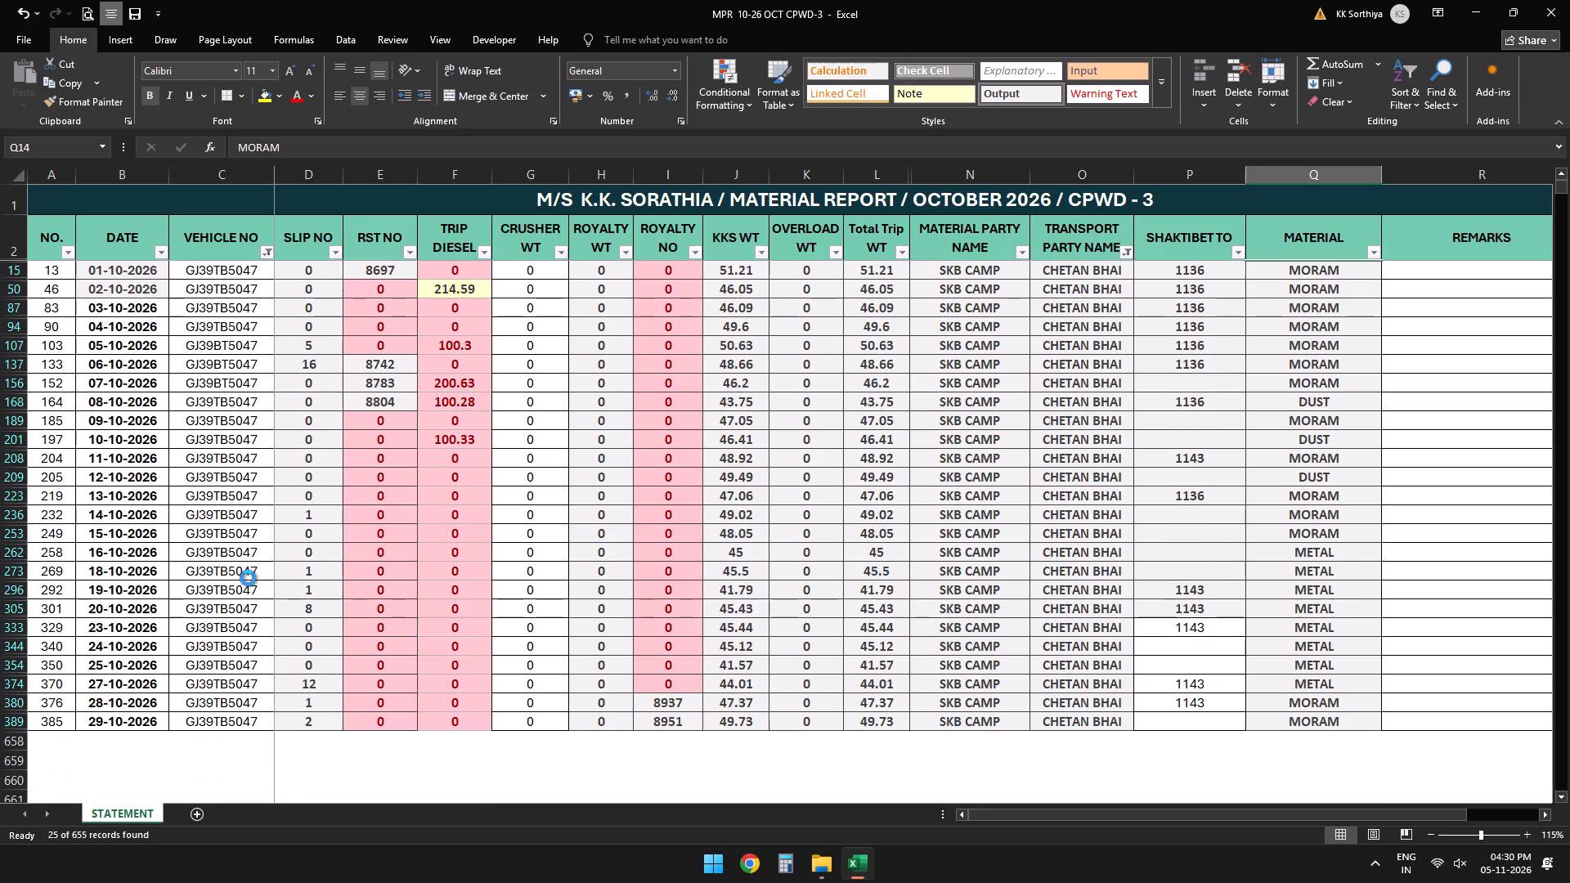
pyautogui.scroll(6, 455, 569)
pyautogui.click(198, 277)
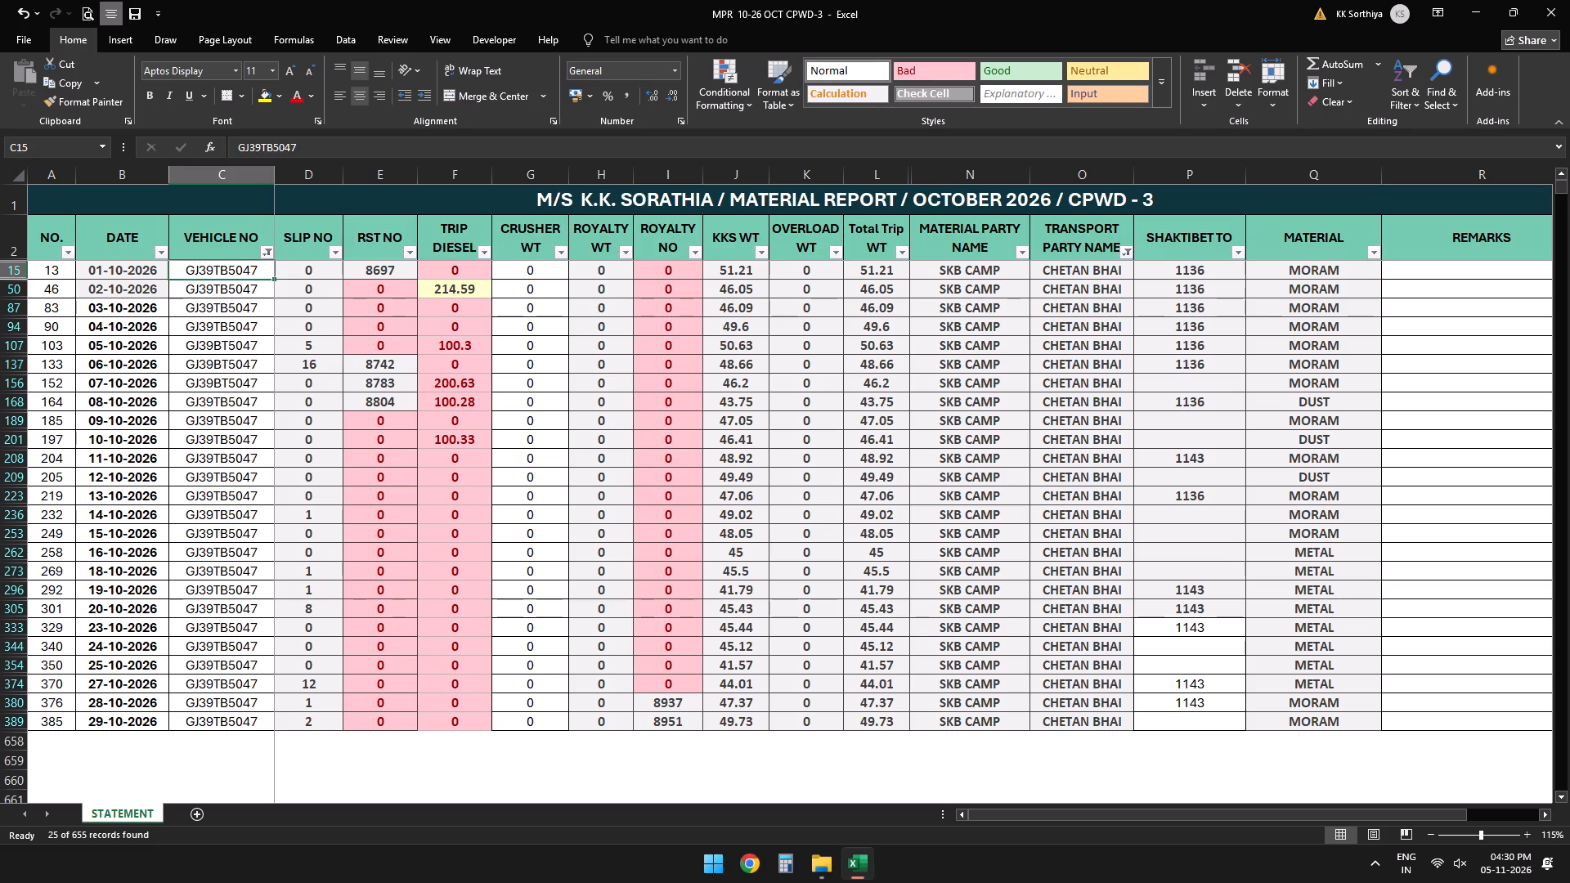
pyautogui.hotkey('ctrl', 'c')
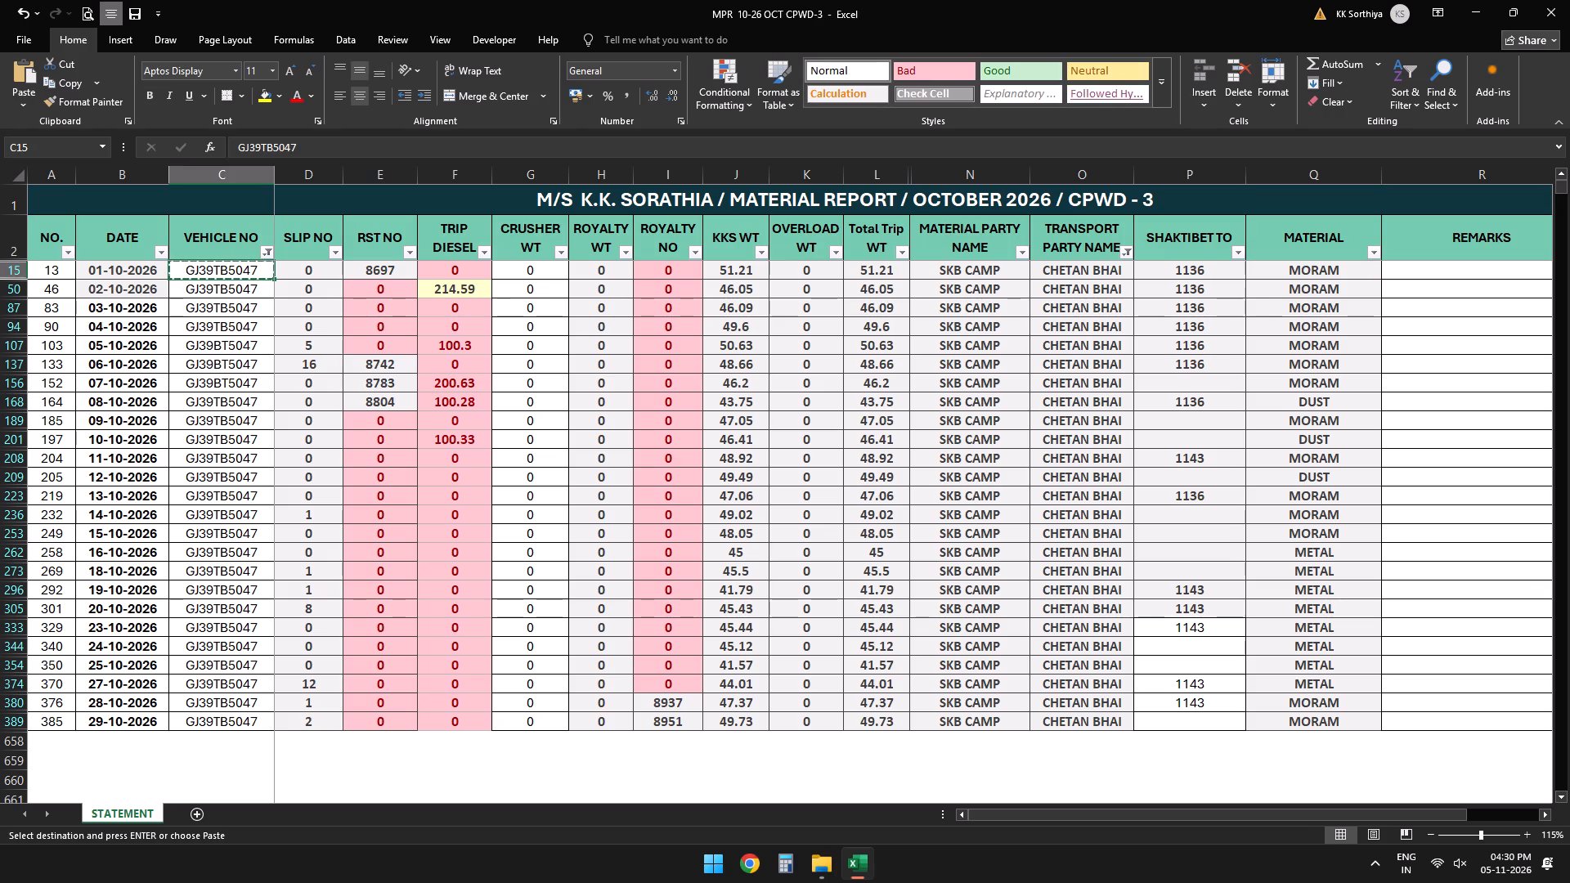
pyautogui.hotkey('shift', 'Down')
pyautogui.hotkey('shift', 'Down')
pyautogui.hotkey('shift', 'Down')
pyautogui.hotkey('shift', 'Down')
pyautogui.hotkey('shift', 'Down')
pyautogui.hotkey('shift', 'Down')
pyautogui.hotkey('shift', 'Down')
pyautogui.hotkey('shift', 'Down')
pyautogui.hotkey('shift', 'Down')
pyautogui.hotkey('shift', 'Down')
pyautogui.hotkey('shift', 'Down')
pyautogui.hotkey('shift', 'Down')
pyautogui.hotkey('shift', 'Down')
pyautogui.hotkey('shift', 'Down')
pyautogui.hotkey('shift', 'Down')
pyautogui.hotkey('shift', 'Down')
pyautogui.hotkey('shift', 'Down')
pyautogui.hotkey('shift', 'Down')
pyautogui.hotkey('shift', 'Down')
pyautogui.hotkey('shift', 'Down')
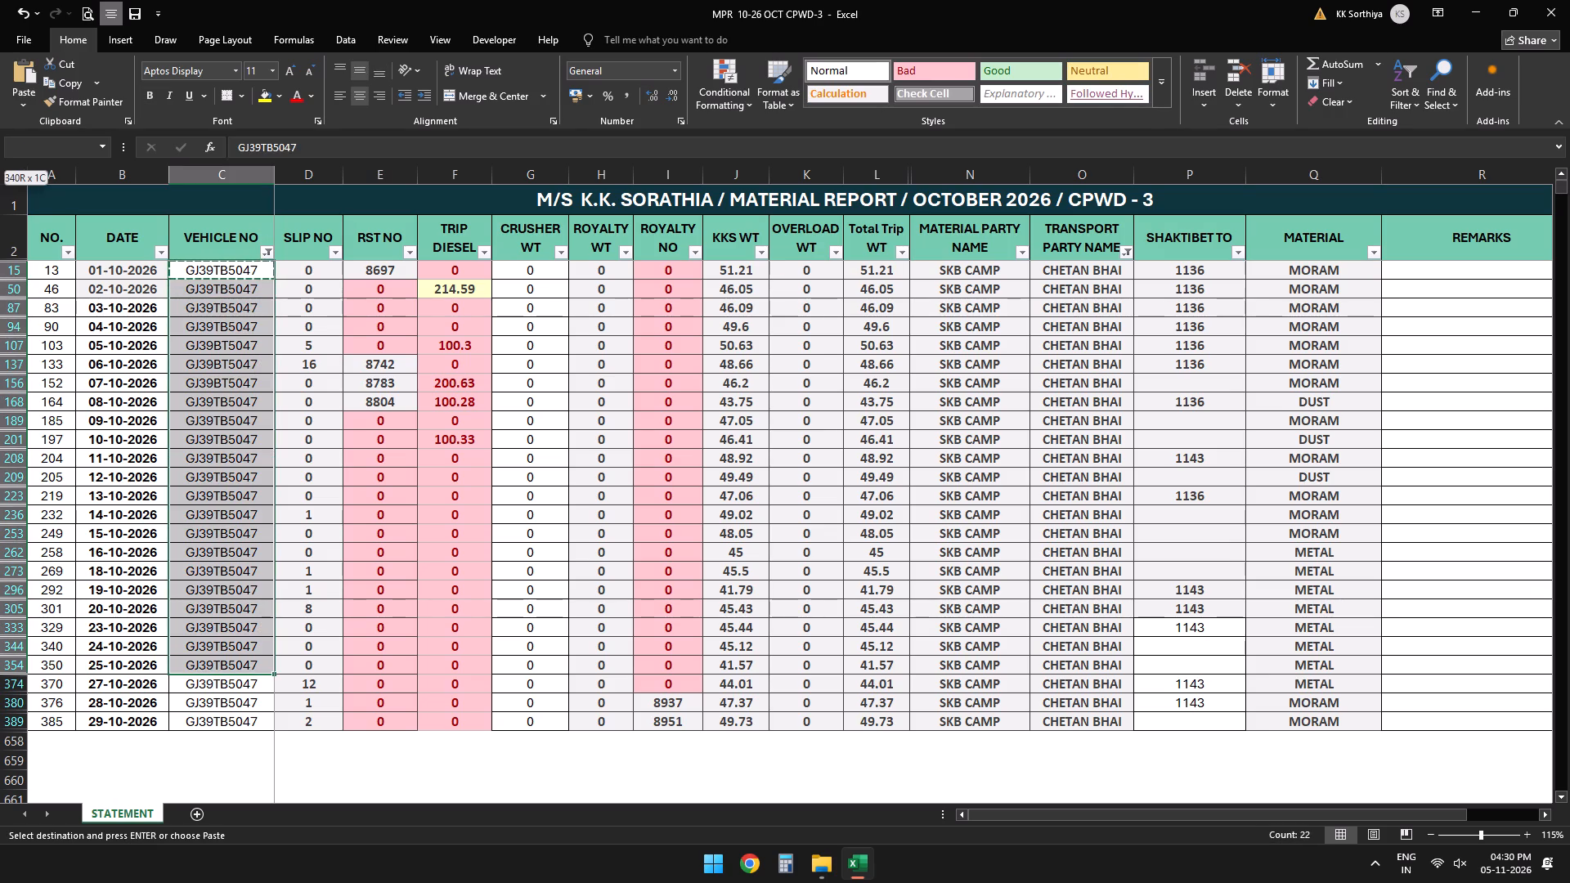
pyautogui.hotkey('shift', 'Down')
pyautogui.hotkey('shift', 'Down')
pyautogui.hotkey('shift', 'Down')
pyautogui.press('Return')
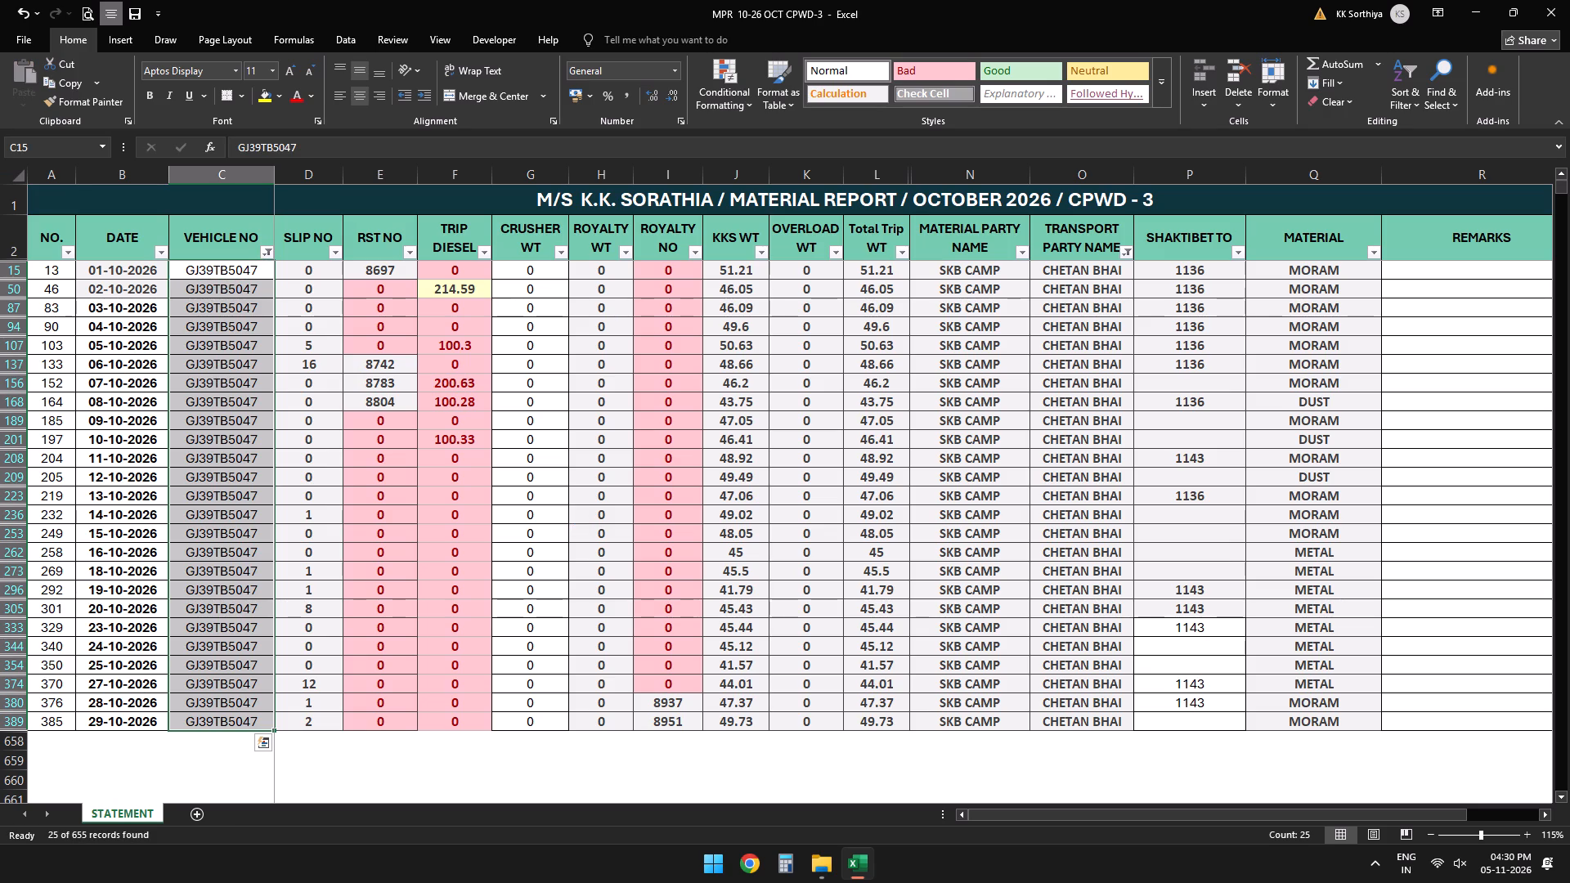
# Examine the KKS WT values of the filtered CHETAN BHAI trips, working from 01-10-2026 to 19-10-2026.
pyautogui.click(747, 268)
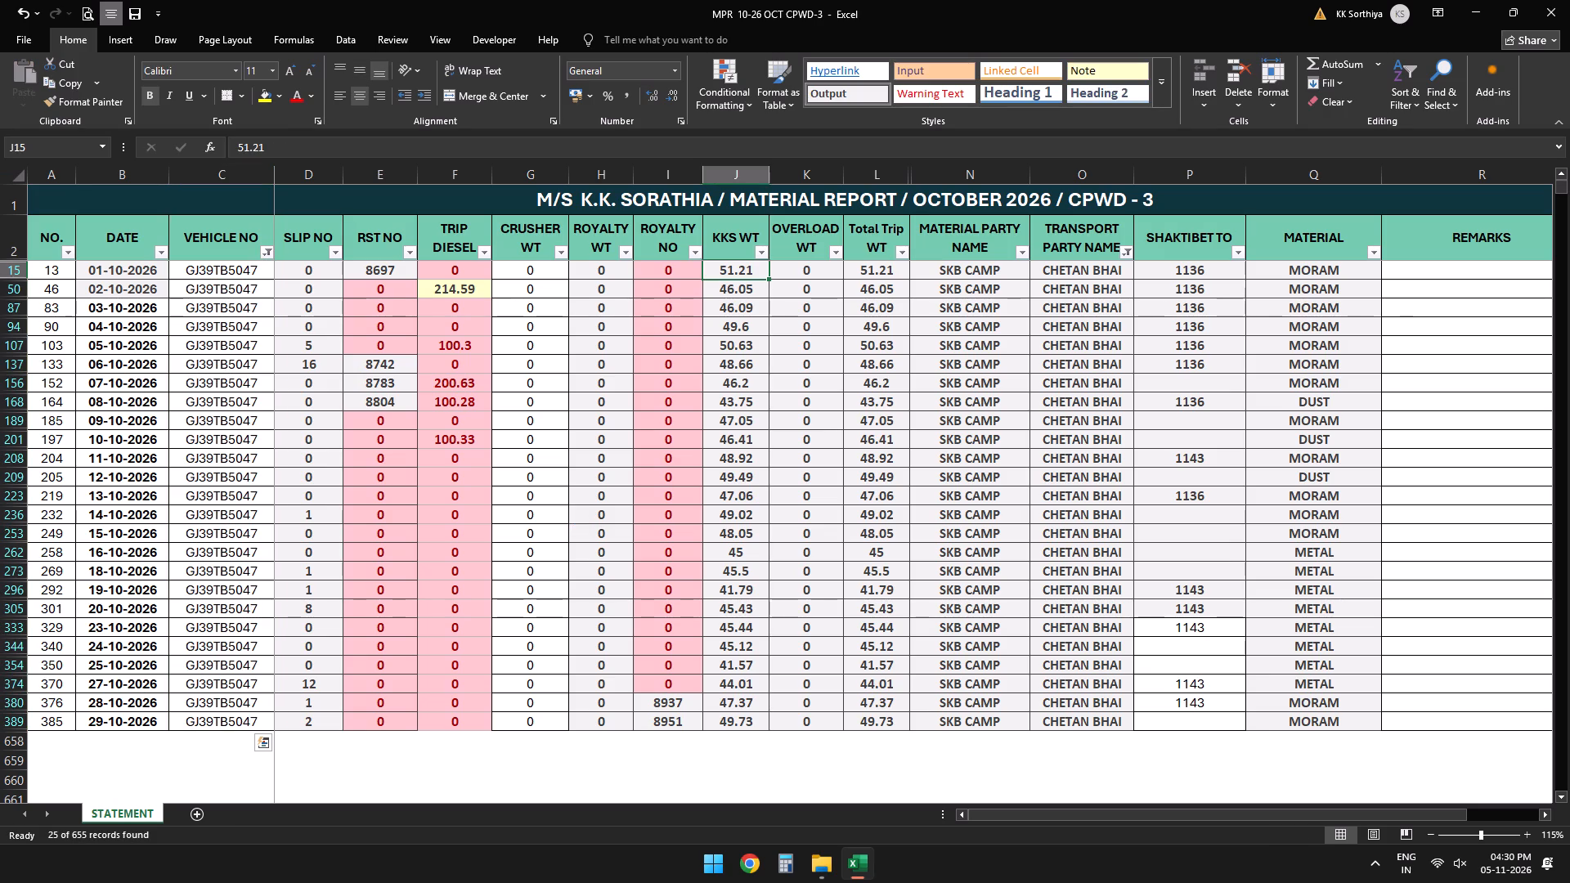
pyautogui.scroll(6, 762, 362)
pyautogui.click(731, 285)
pyautogui.click(740, 347)
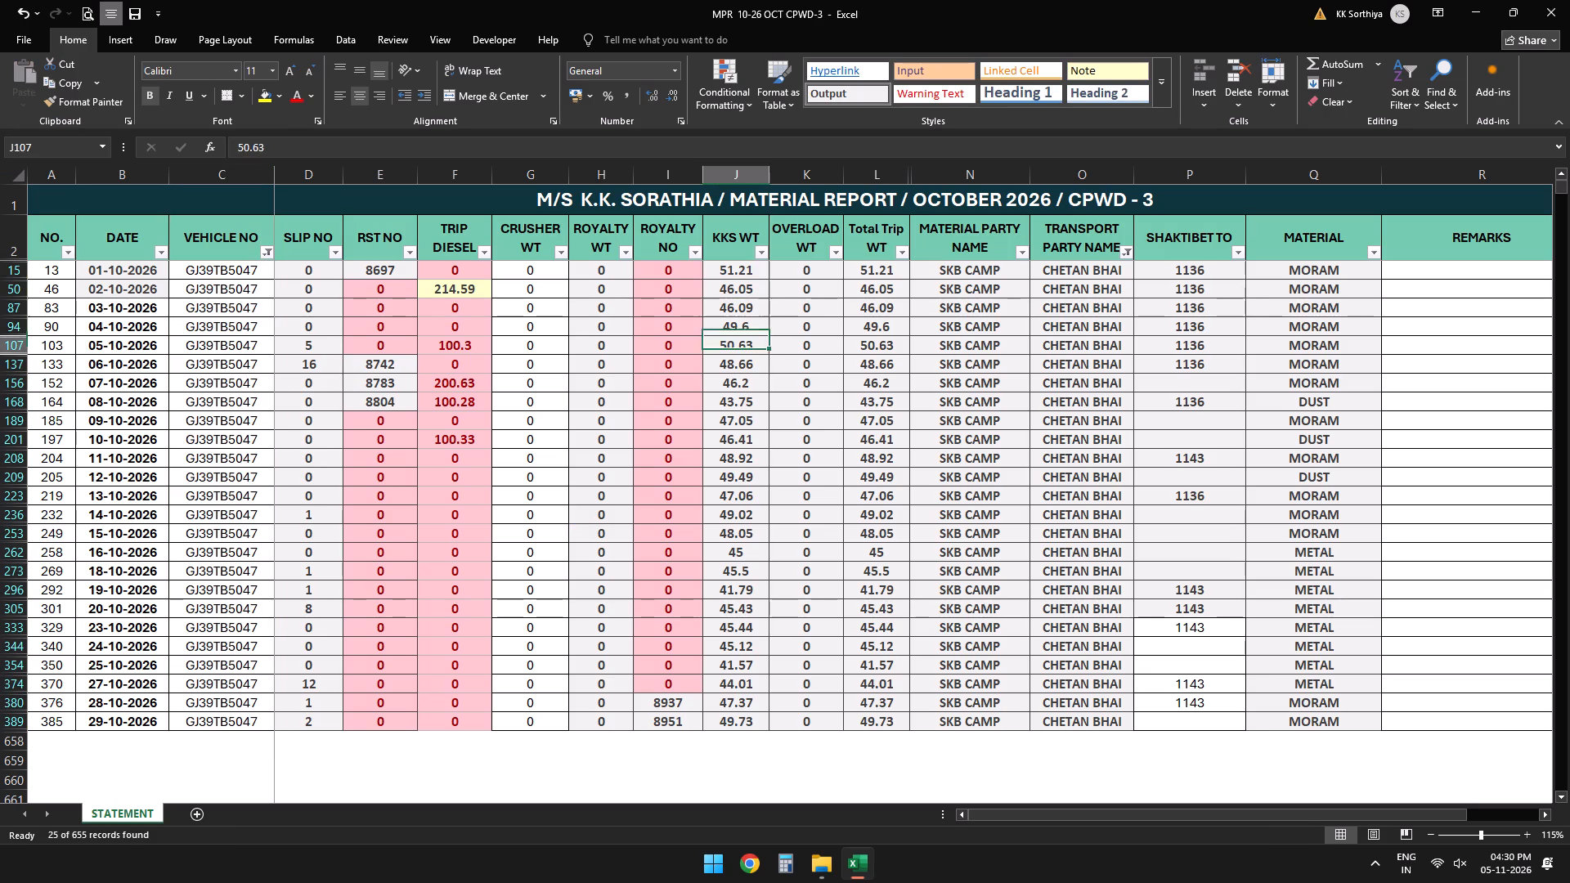
pyautogui.click(745, 277)
pyautogui.click(744, 303)
pyautogui.click(729, 267)
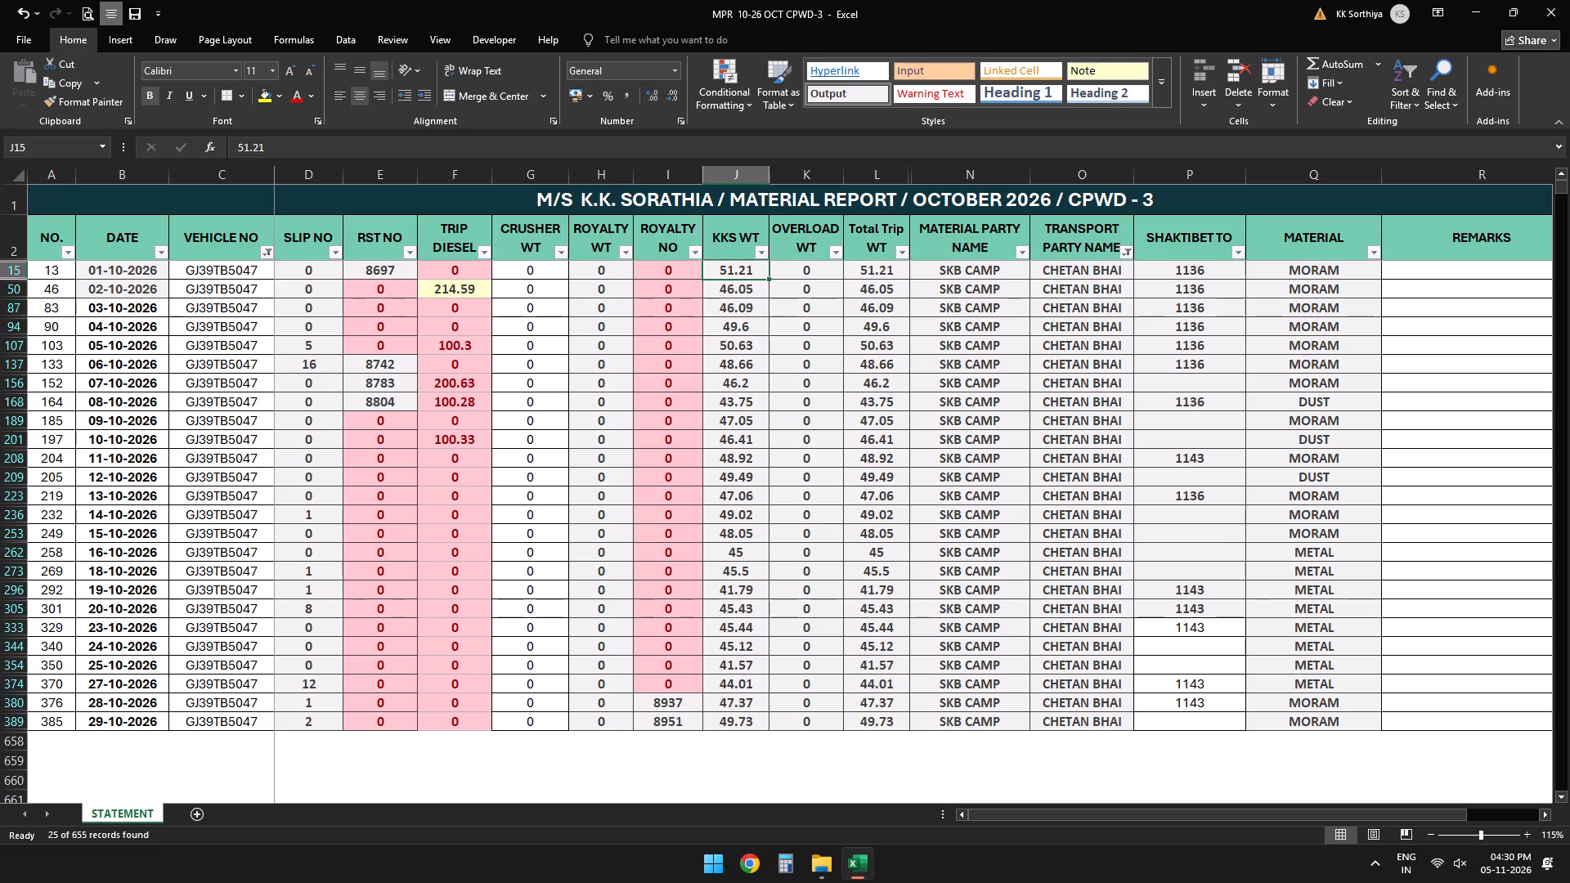
pyautogui.click(748, 288)
pyautogui.click(736, 311)
pyautogui.click(731, 283)
pyautogui.click(731, 264)
pyautogui.click(729, 301)
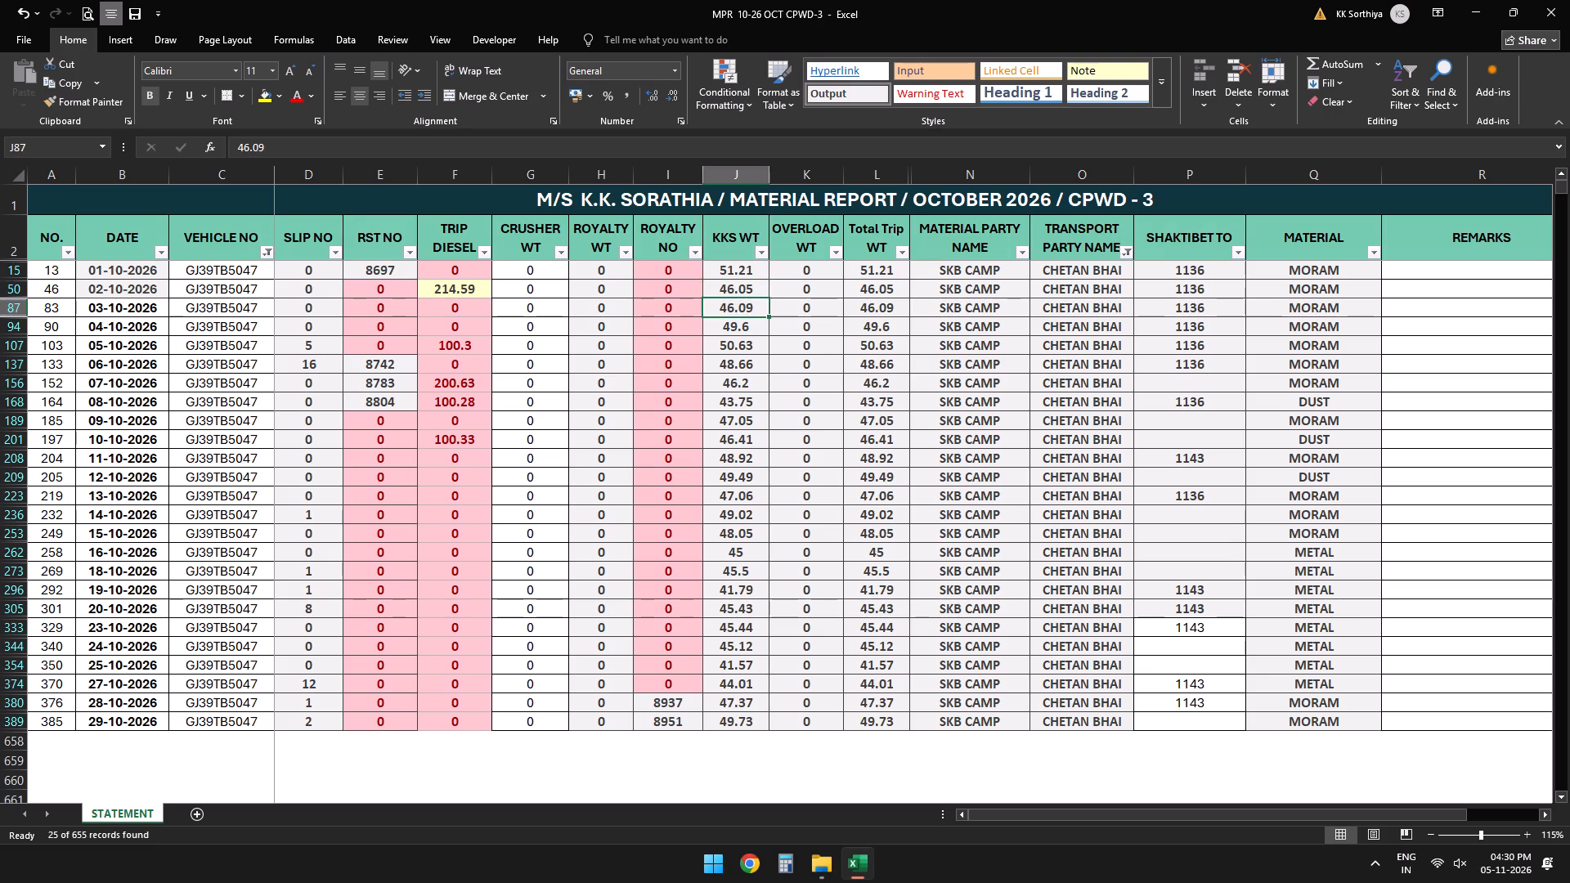
pyautogui.click(729, 290)
pyautogui.click(729, 275)
pyautogui.click(729, 298)
pyautogui.click(718, 320)
pyautogui.click(702, 280)
pyautogui.click(726, 262)
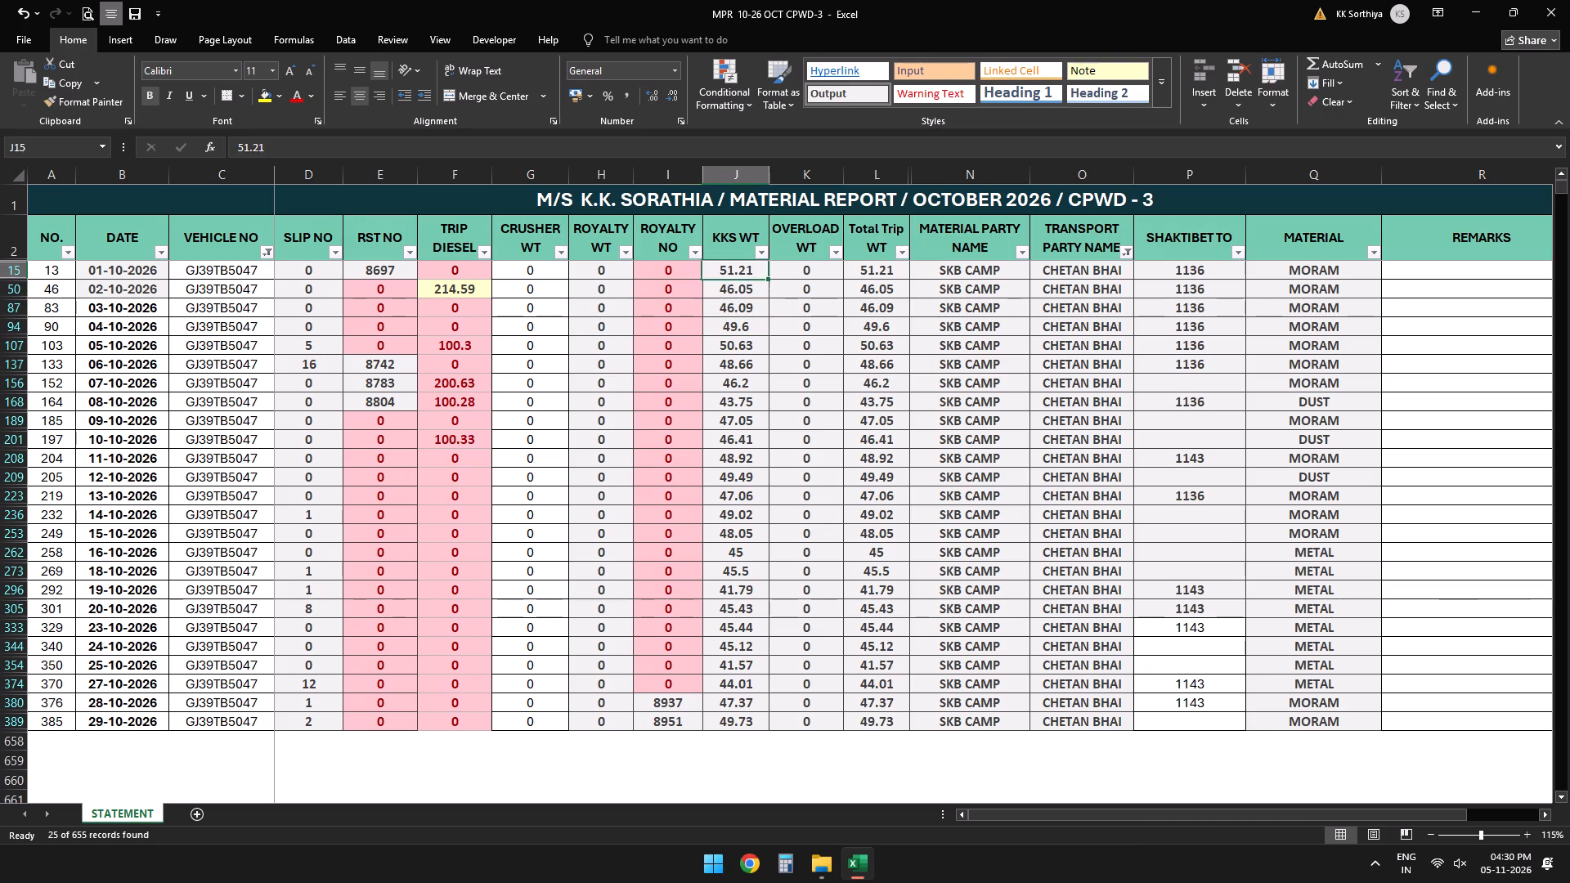
pyautogui.click(724, 289)
pyautogui.click(720, 325)
pyautogui.click(732, 265)
pyautogui.click(733, 289)
pyautogui.click(733, 313)
pyautogui.click(734, 338)
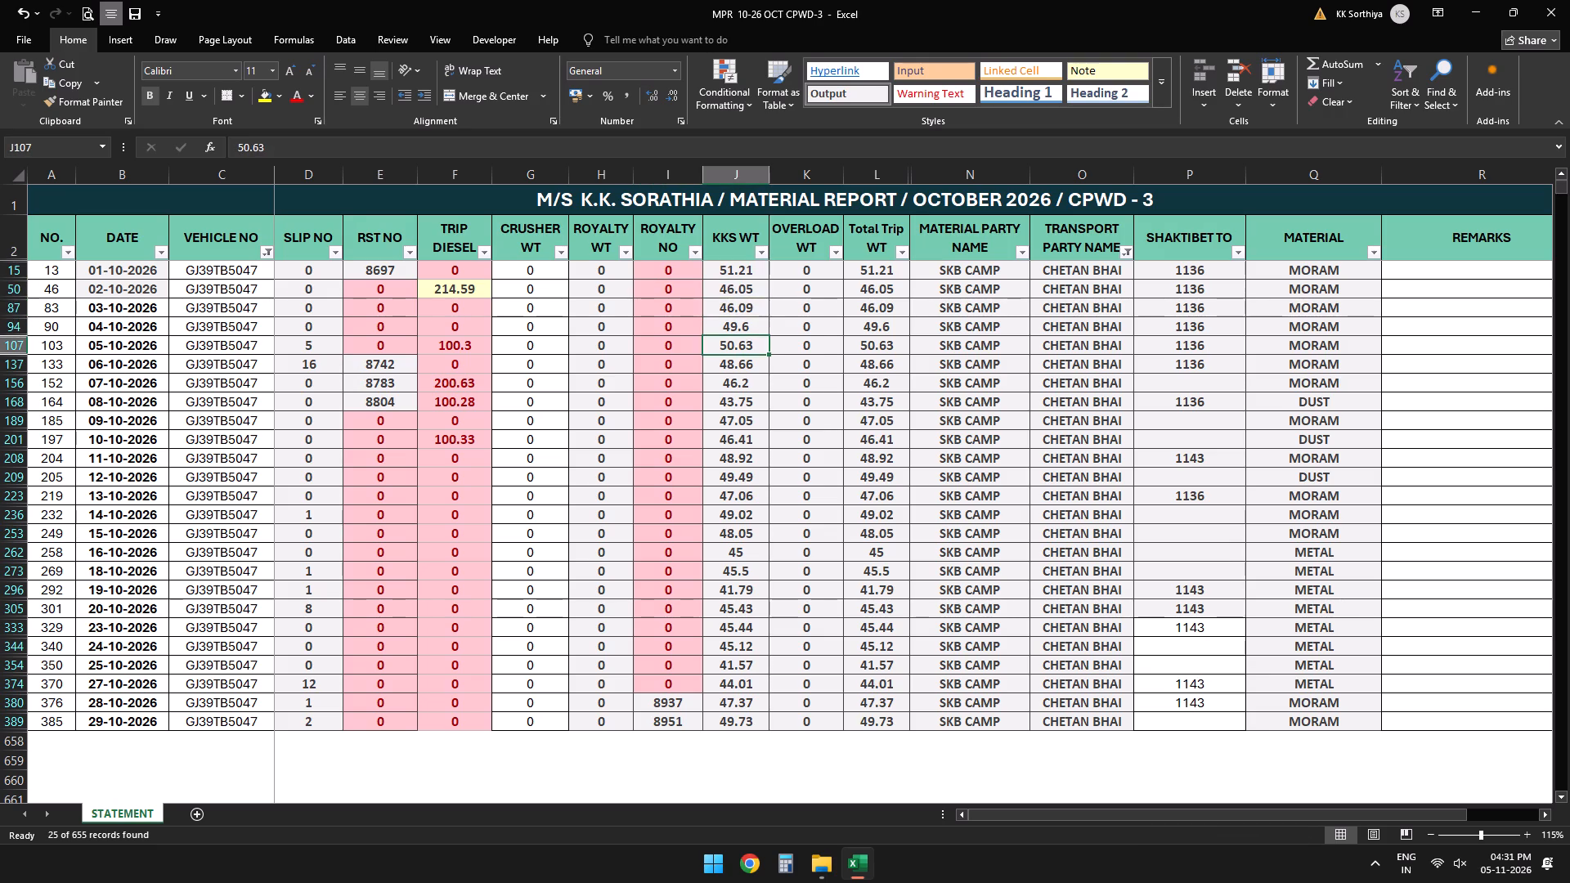
pyautogui.click(736, 297)
pyautogui.click(737, 281)
pyautogui.click(742, 264)
pyautogui.click(738, 291)
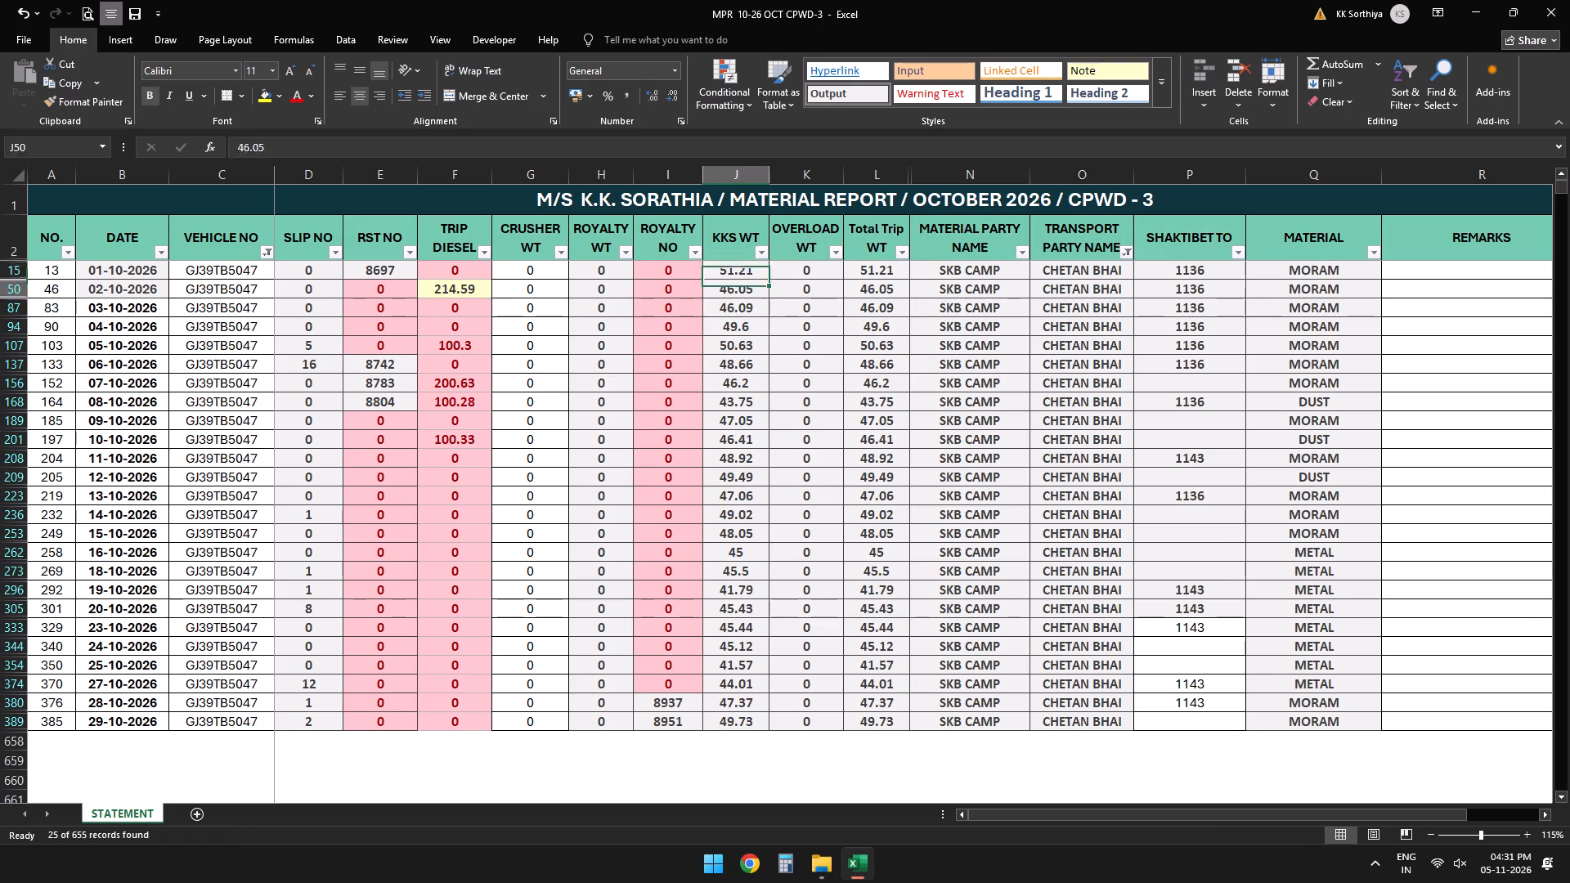
pyautogui.click(733, 308)
pyautogui.click(733, 329)
pyautogui.moveTo(733, 338); pyautogui.dragTo(733, 353)
pyautogui.click(733, 357)
pyautogui.click(734, 368)
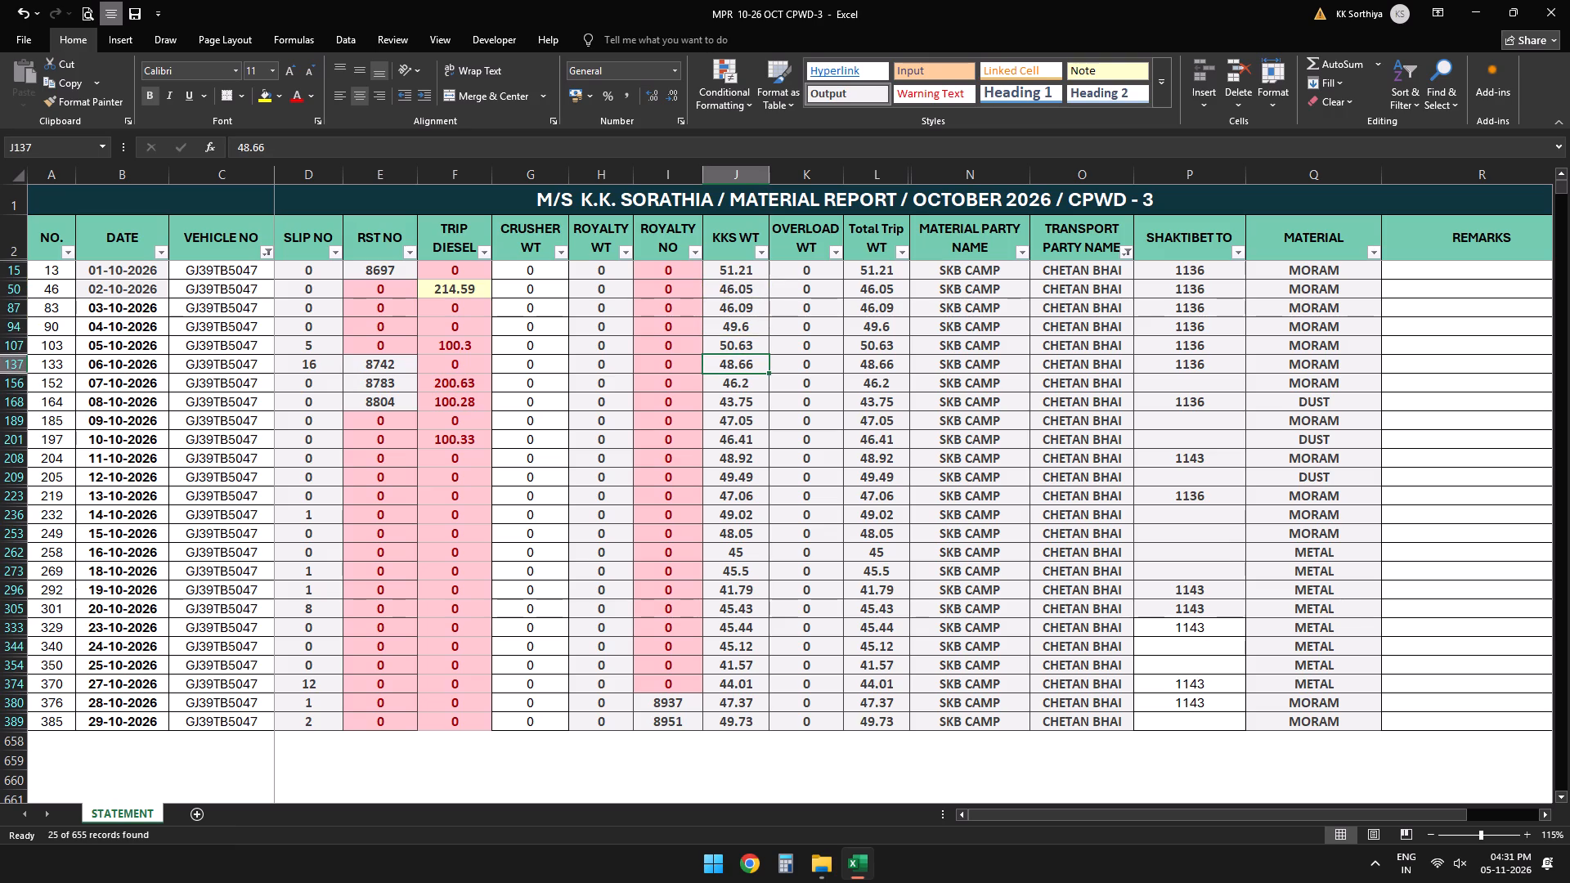
pyautogui.click(734, 394)
pyautogui.click(734, 421)
pyautogui.click(734, 446)
pyautogui.click(734, 461)
pyautogui.click(734, 483)
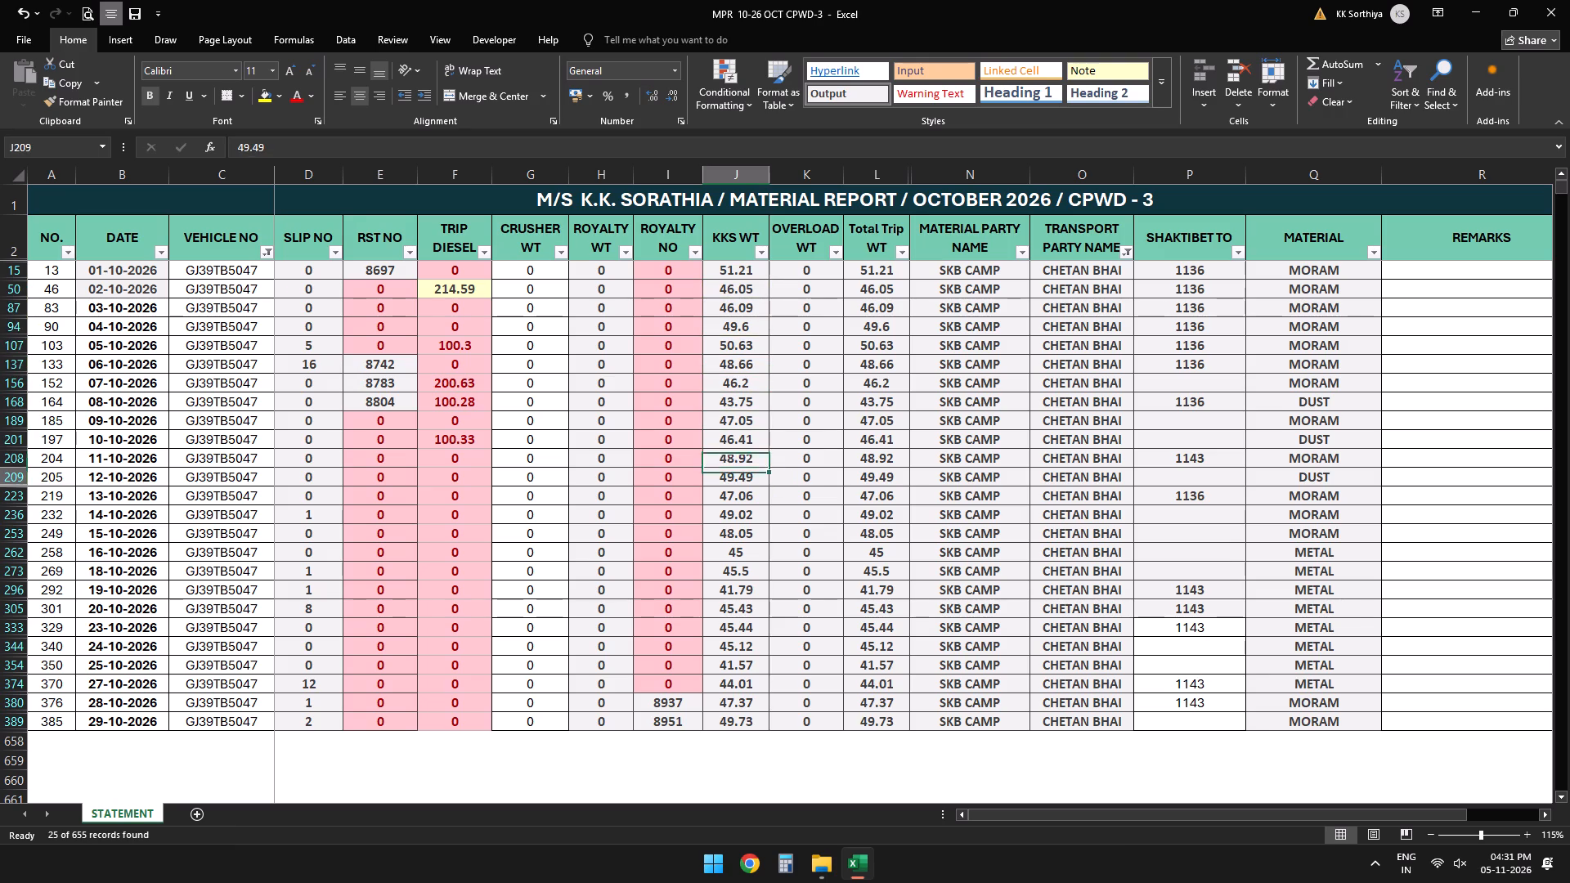
pyautogui.click(733, 509)
pyautogui.click(734, 531)
pyautogui.click(736, 546)
pyautogui.click(729, 585)
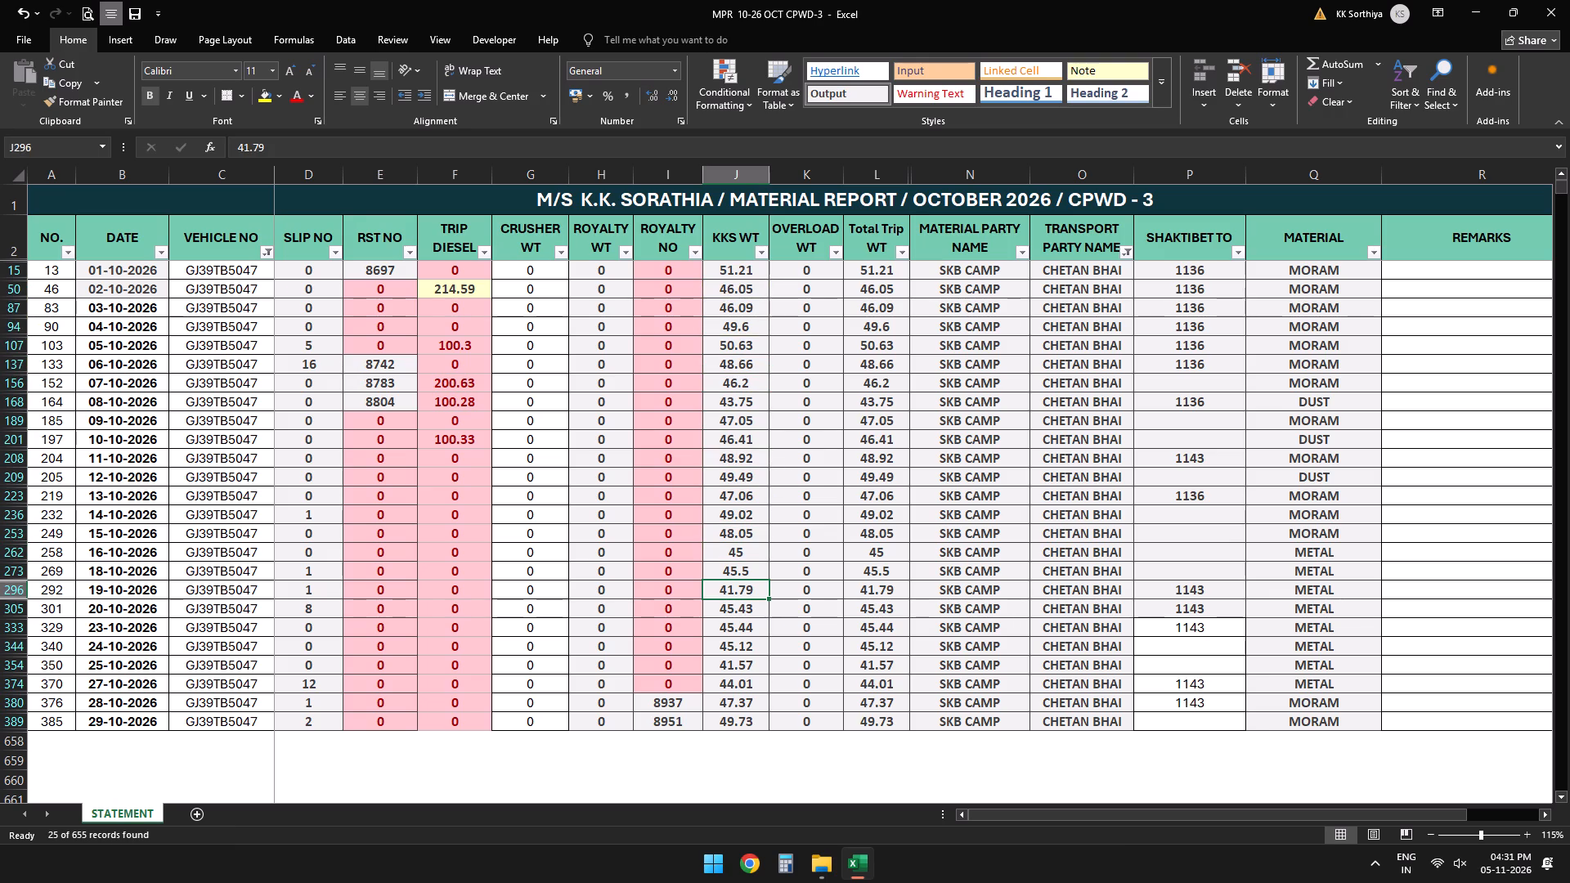
pyautogui.click(728, 276)
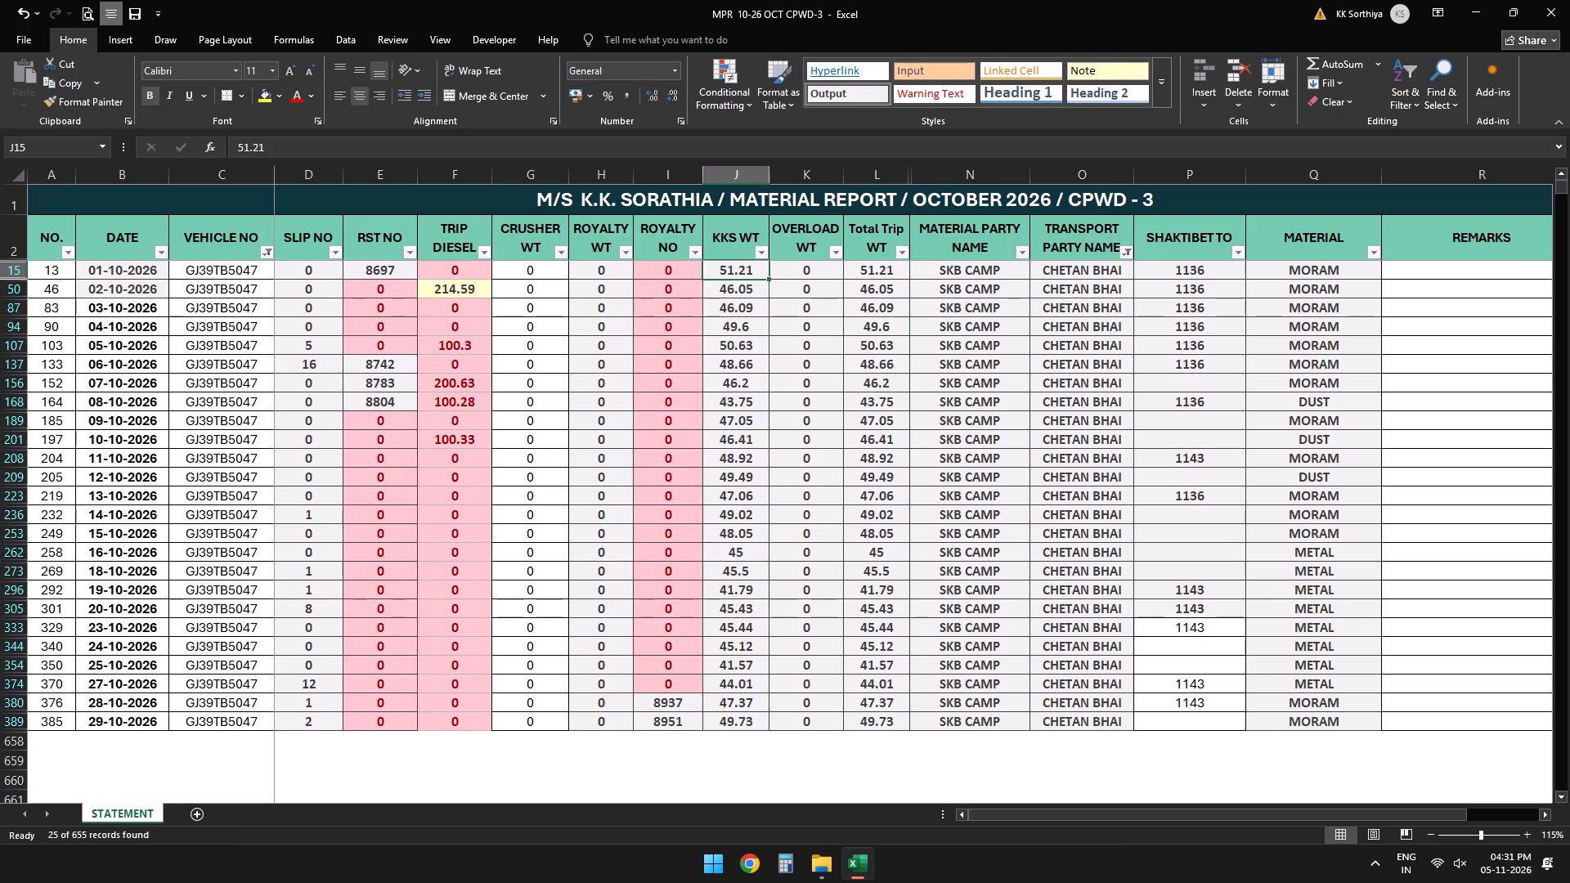
# Save the October 2026 CPWD-3 material report workbook.
pyautogui.scroll(4, 729, 271)
pyautogui.hotkey('ctrl', 's')
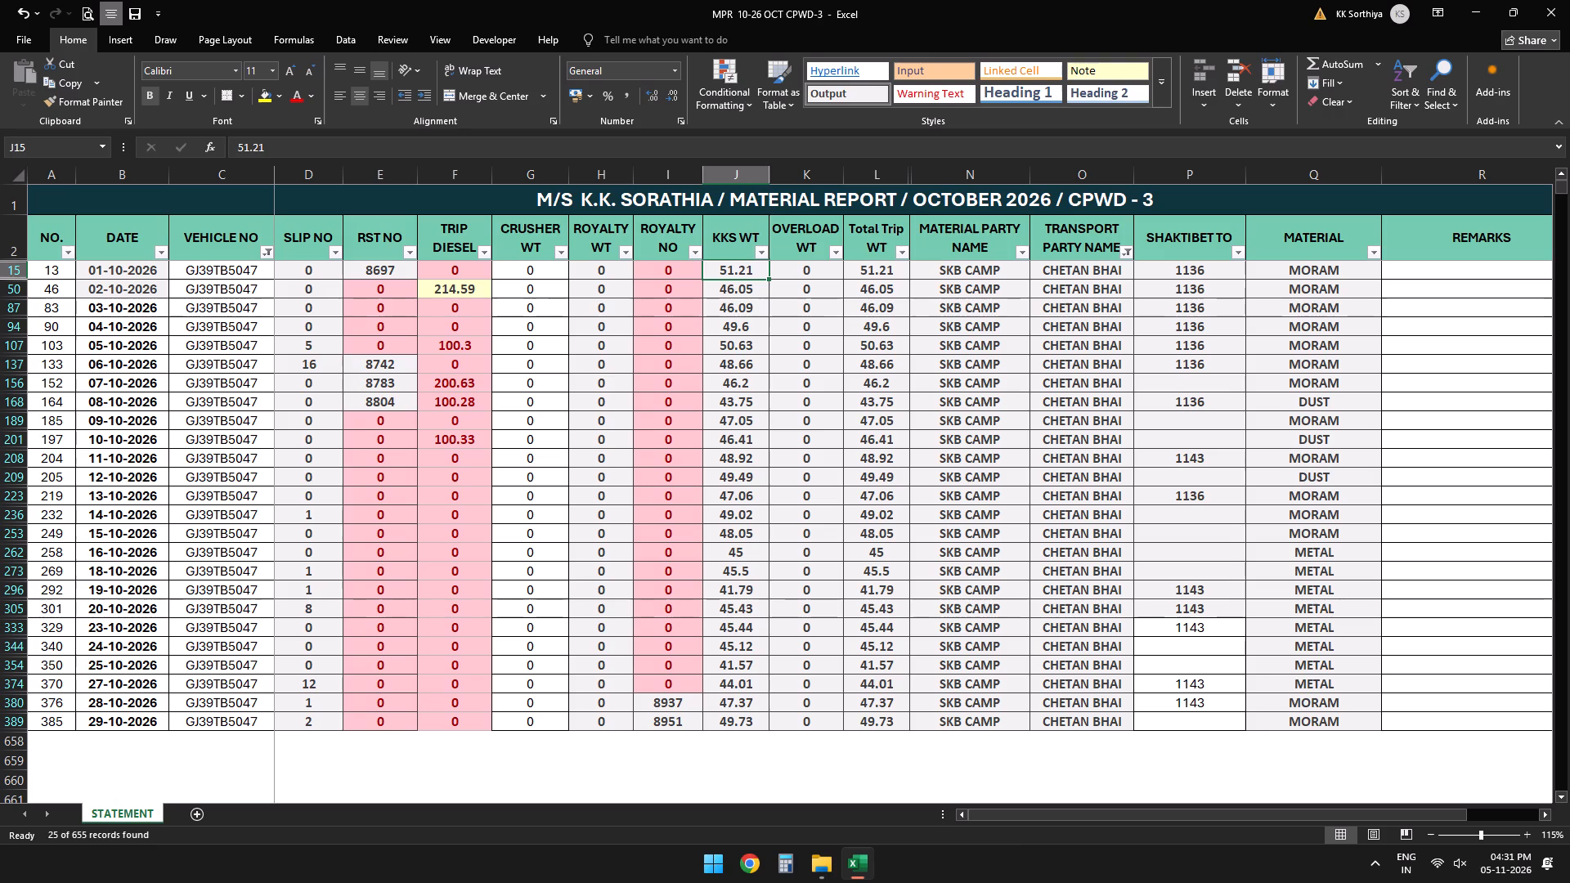
pyautogui.scroll(4, 832, 320)
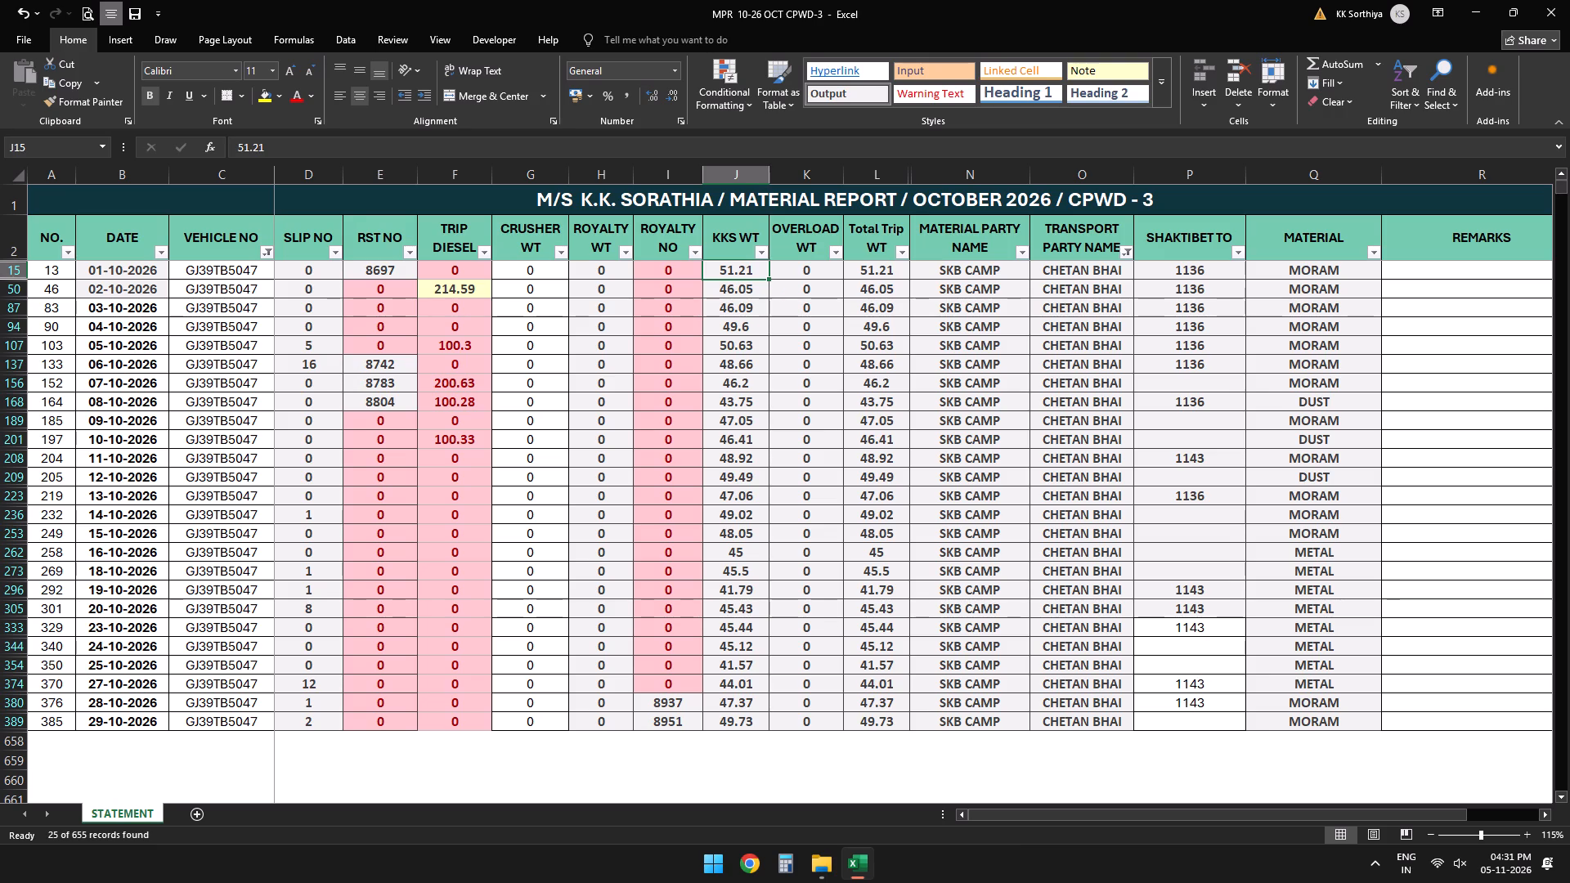
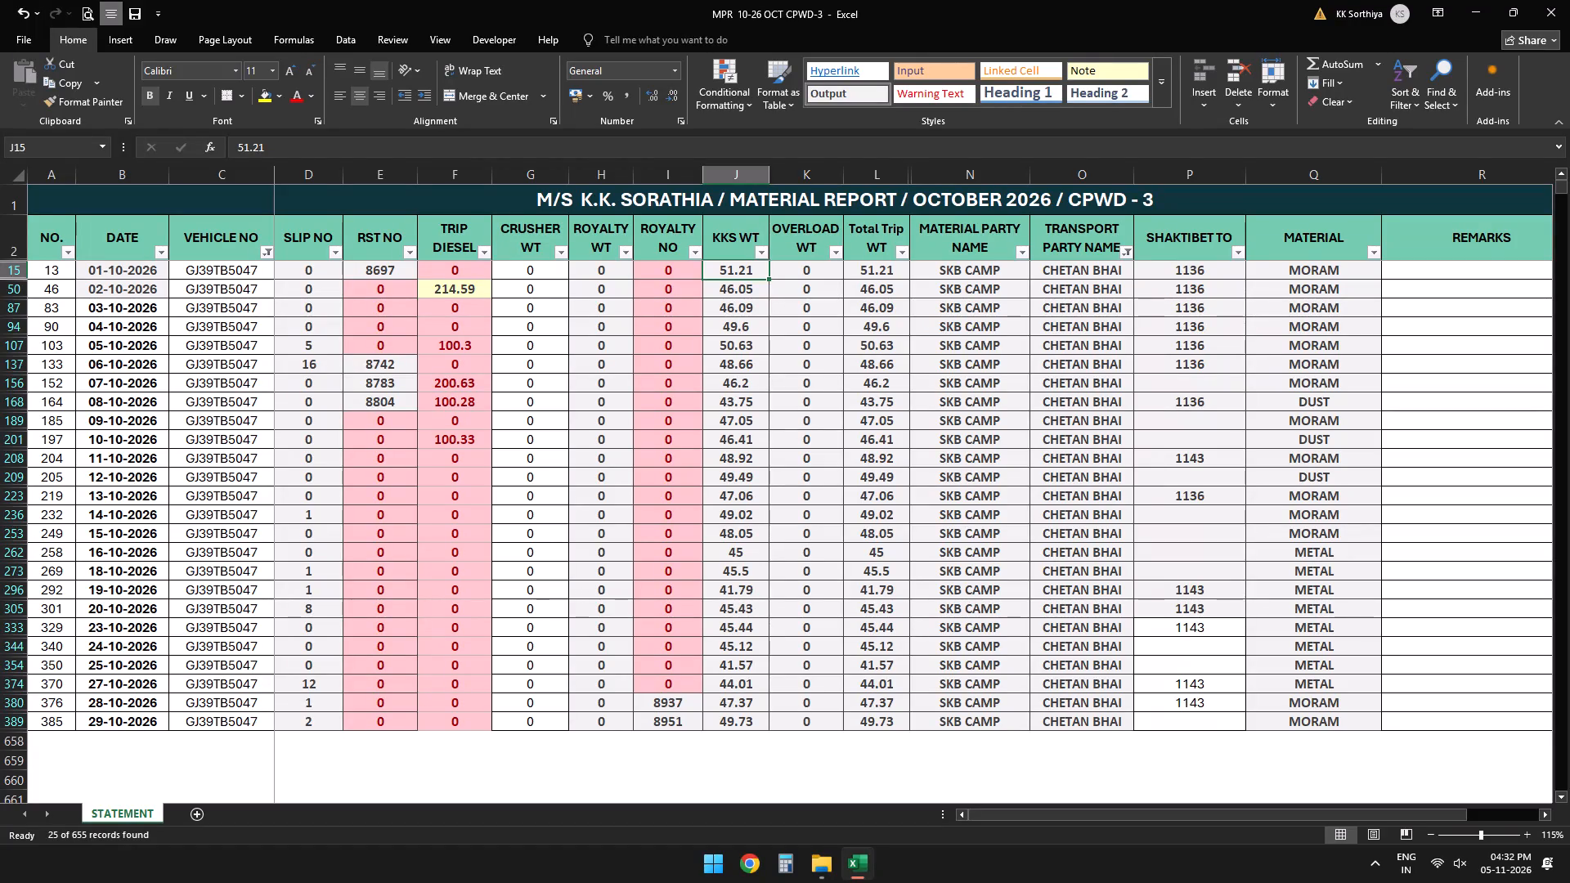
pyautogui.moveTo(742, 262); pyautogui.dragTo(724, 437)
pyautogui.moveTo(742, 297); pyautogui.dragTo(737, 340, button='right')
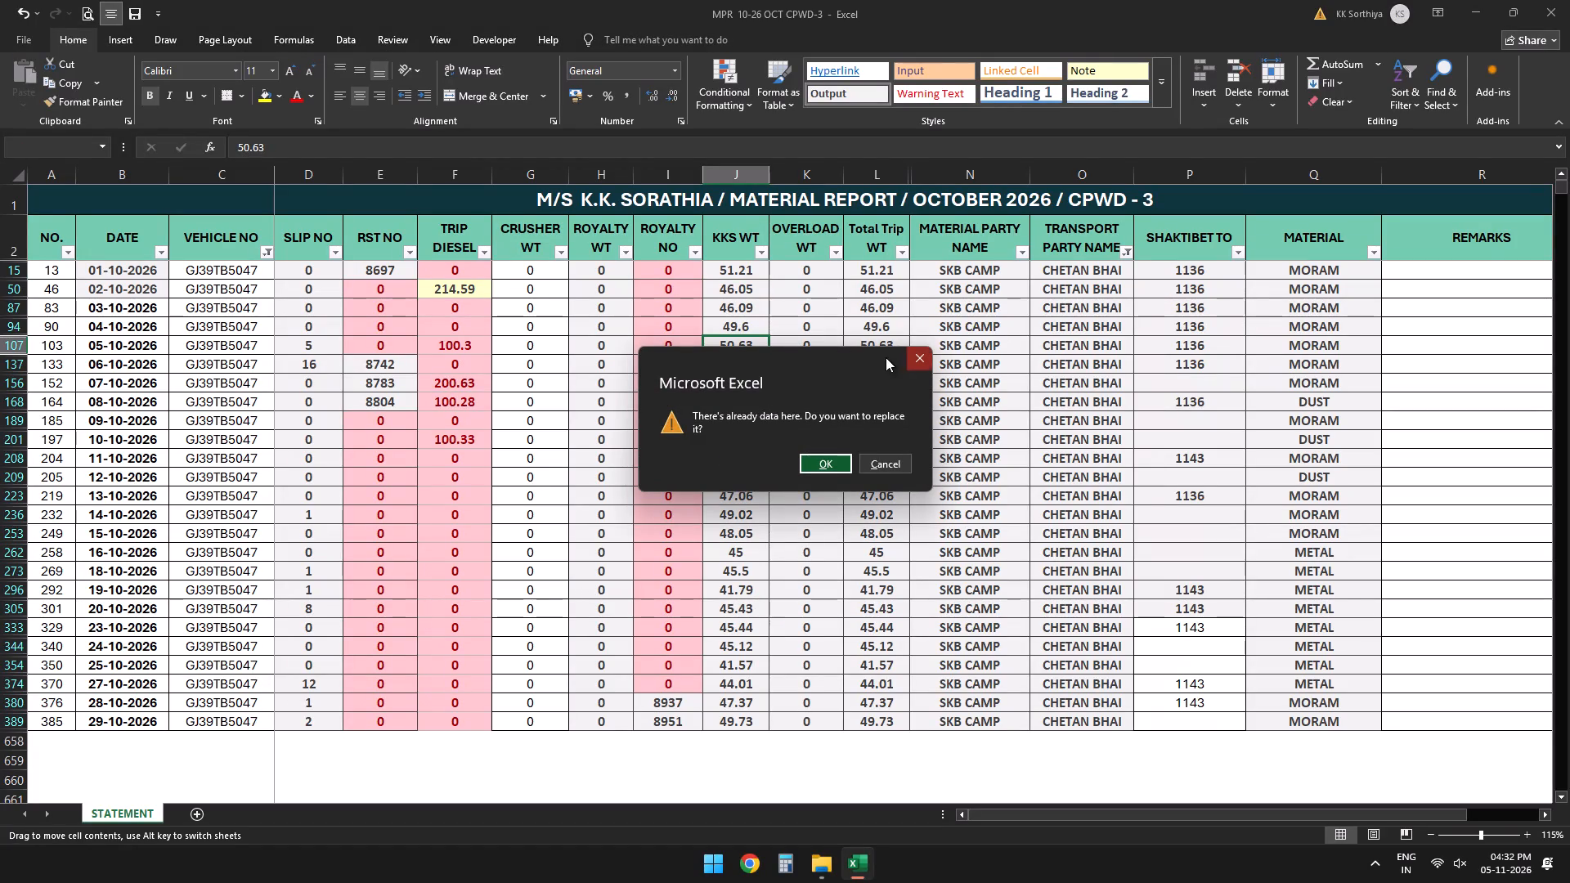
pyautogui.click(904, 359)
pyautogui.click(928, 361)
# Check the total of the KKS WT values for all filtered trips from 01-10-2026 to 29-10-2026.
pyautogui.moveTo(724, 272); pyautogui.dragTo(729, 303)
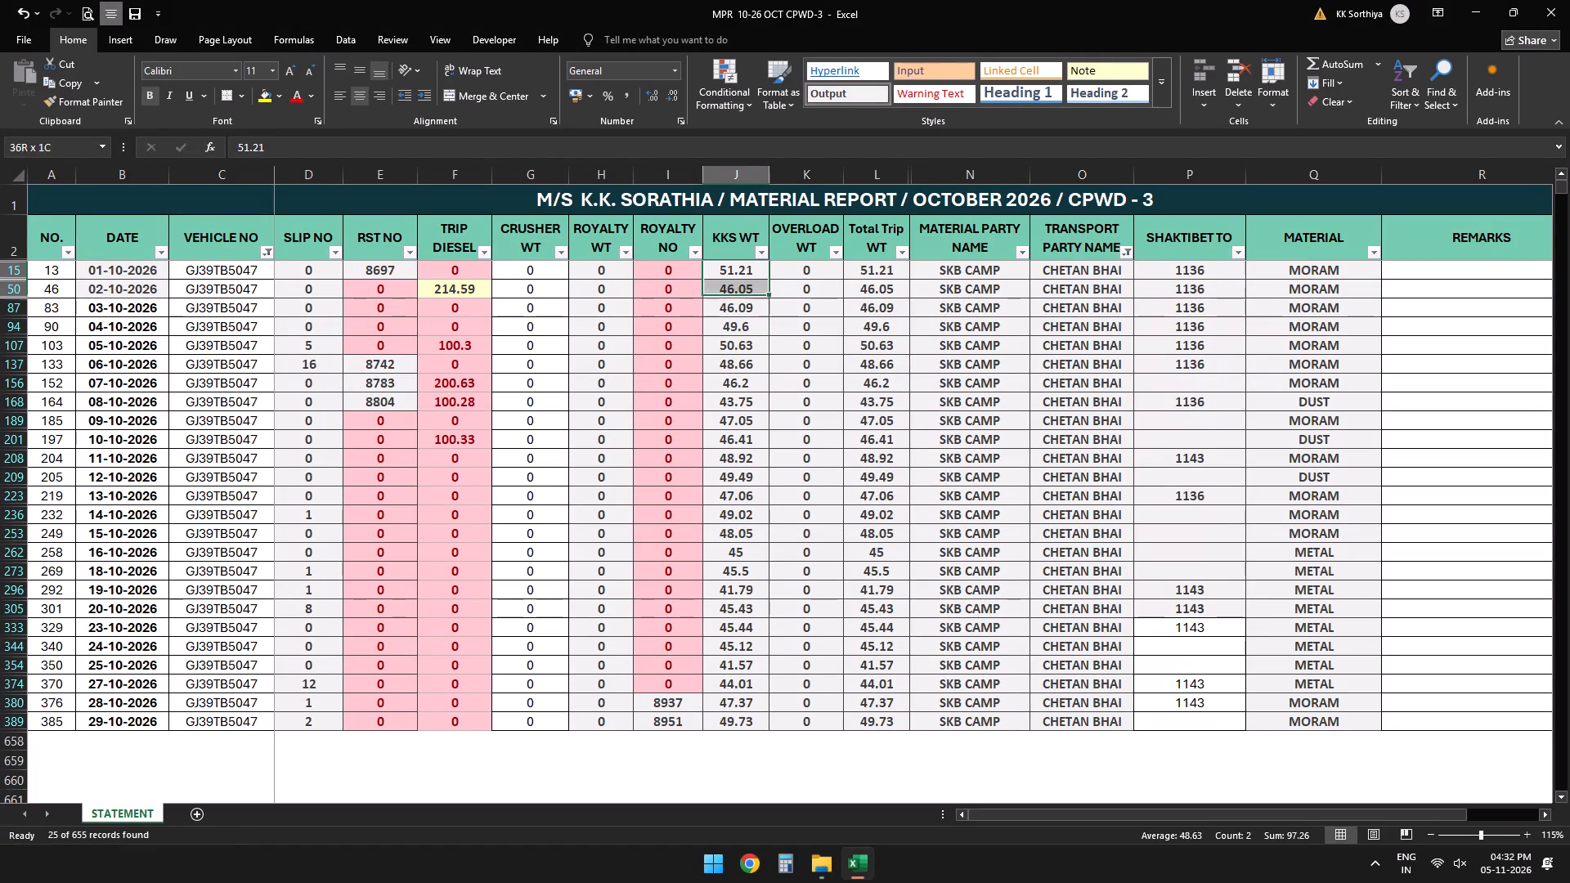
pyautogui.moveTo(729, 303); pyautogui.dragTo(705, 598)
pyautogui.rightClick(731, 324)
pyautogui.moveTo(740, 429); pyautogui.dragTo(735, 418)
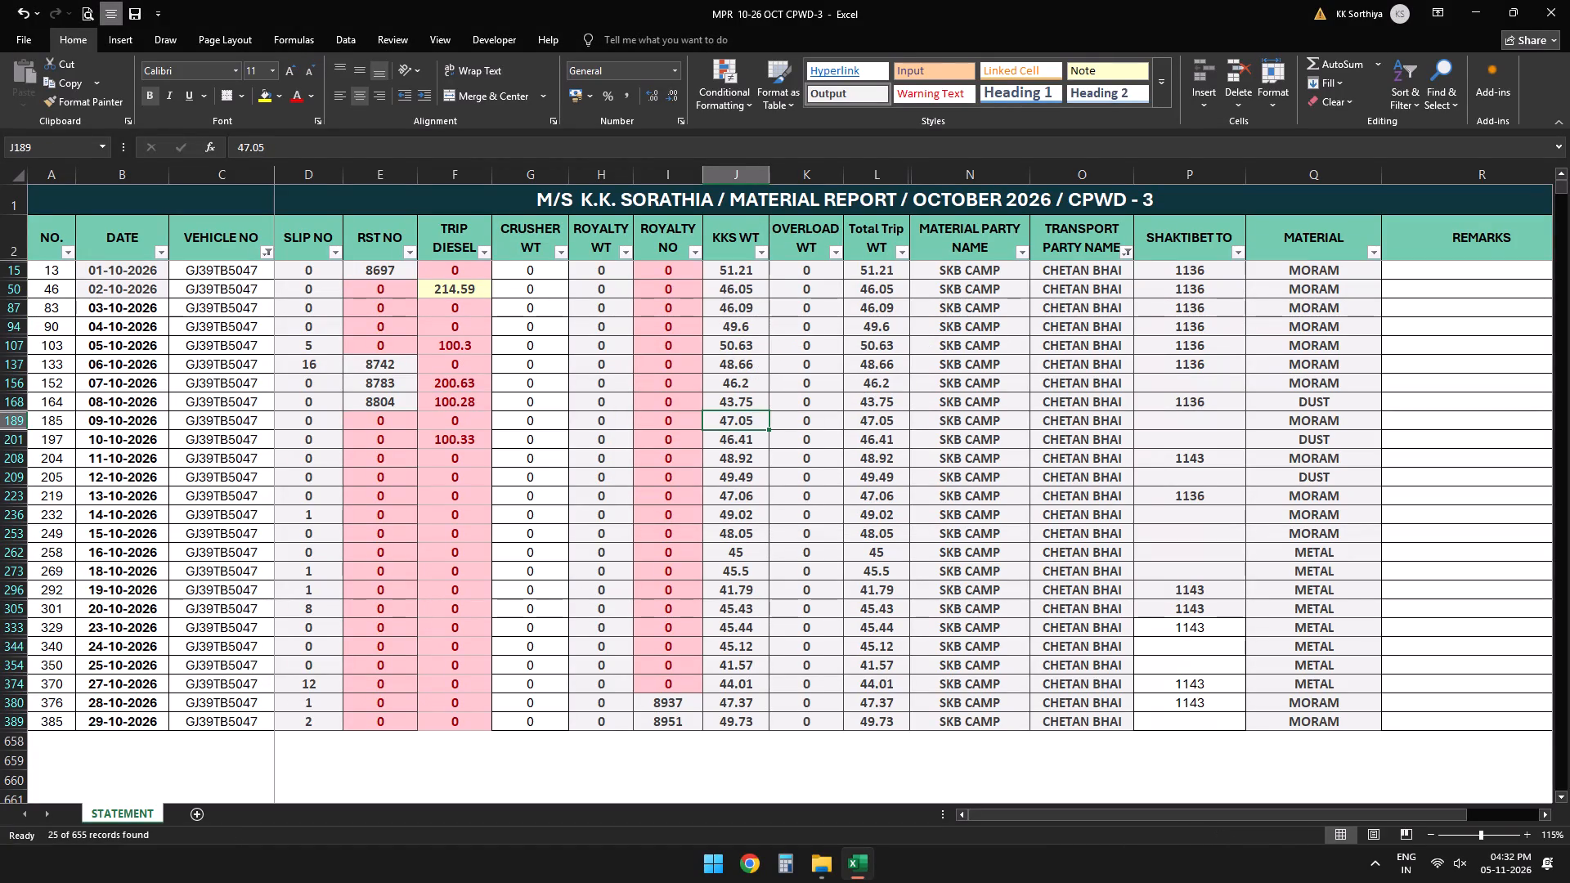
pyautogui.moveTo(729, 271); pyautogui.dragTo(711, 715)
pyautogui.scroll(2, 877, 618)
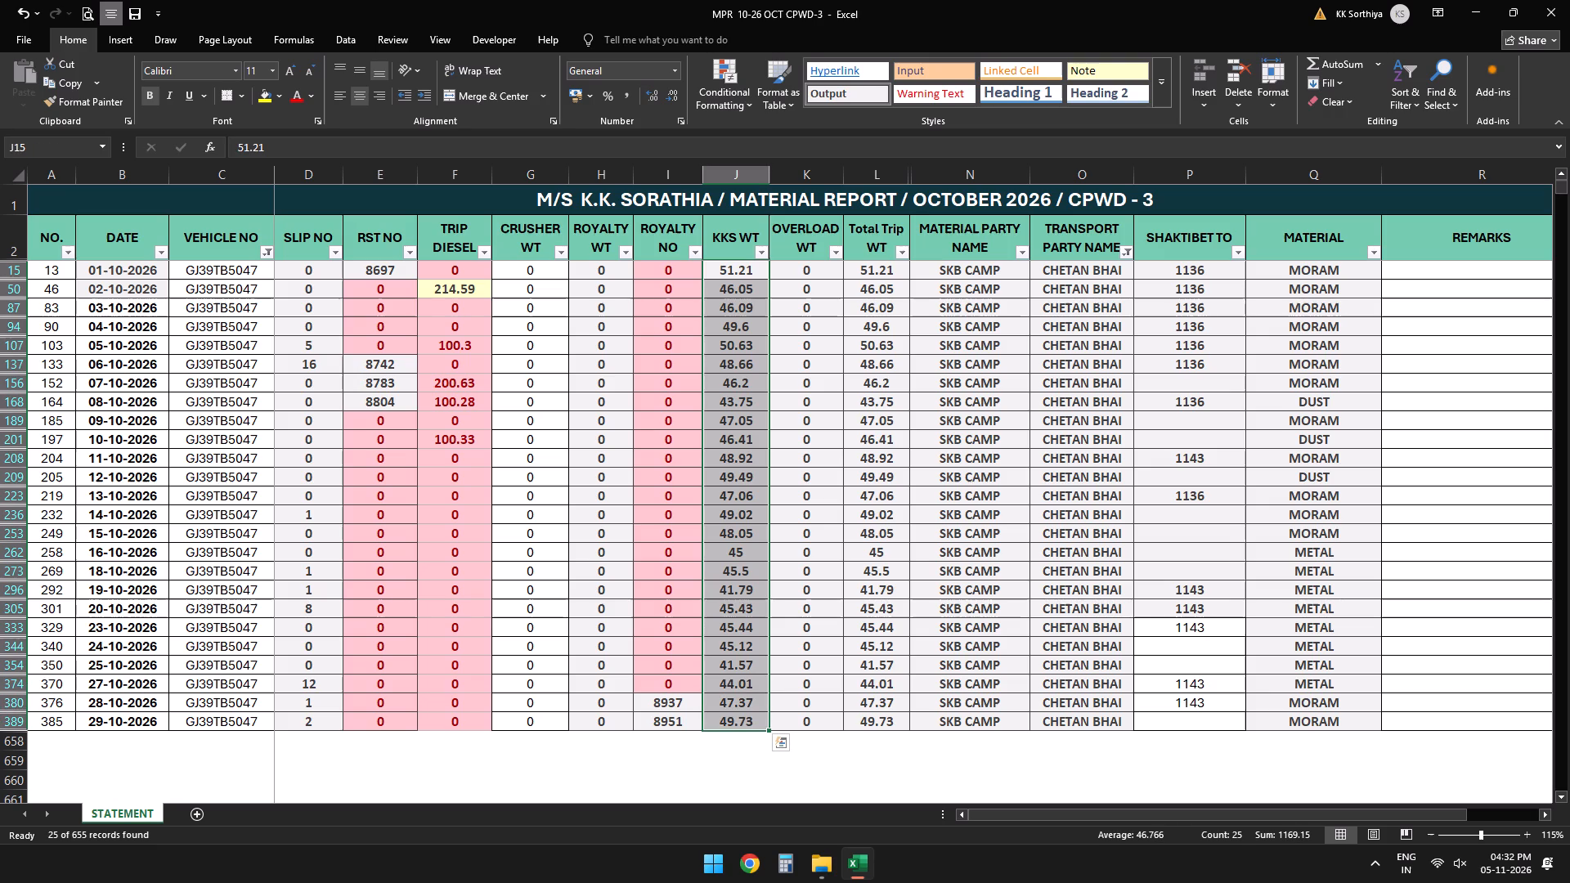
pyautogui.scroll(12, 877, 618)
pyautogui.scroll(-1, 877, 618)
pyautogui.scroll(4, 877, 618)
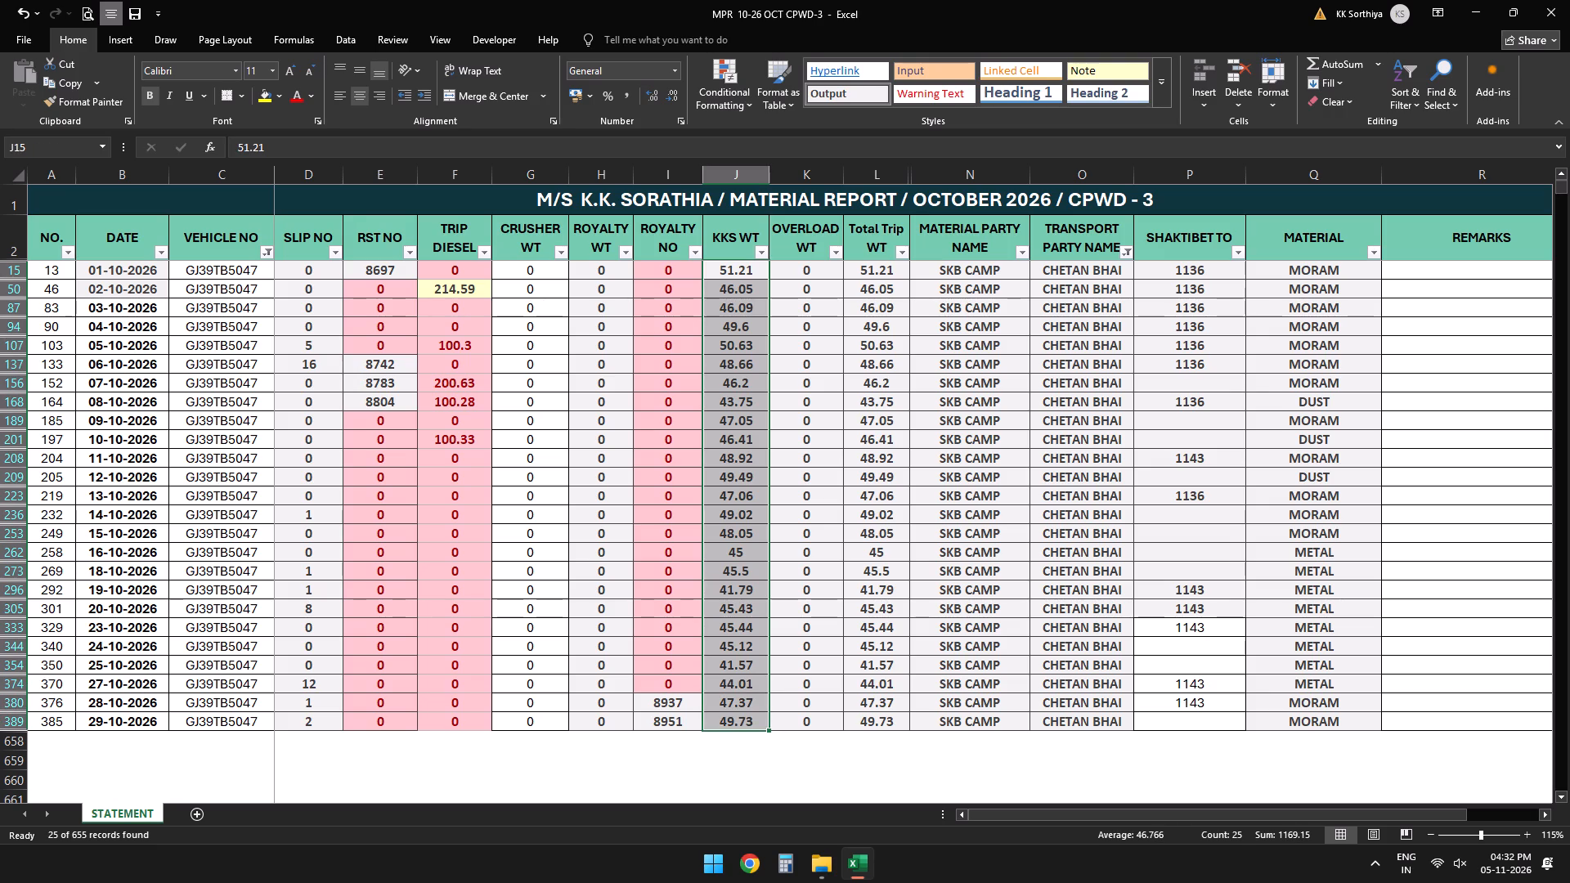
# Go through the KKS WT values from 01-10-2026 and enter 1136 under SHAKTIBET TO for the 07-10-2026 trip.
pyautogui.click(760, 271)
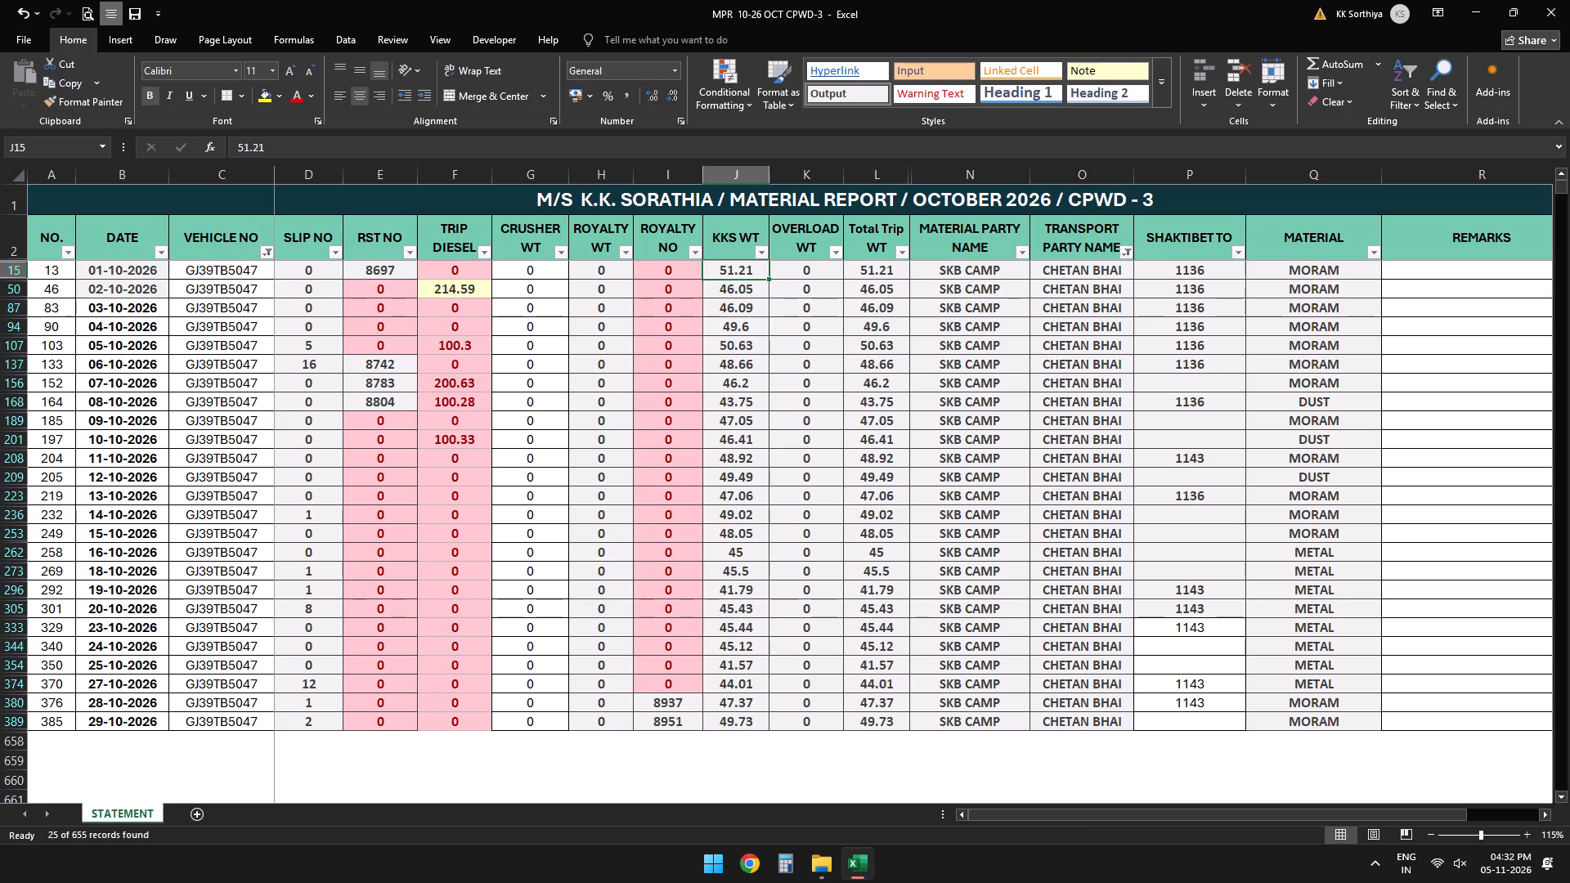
pyautogui.press('Down')
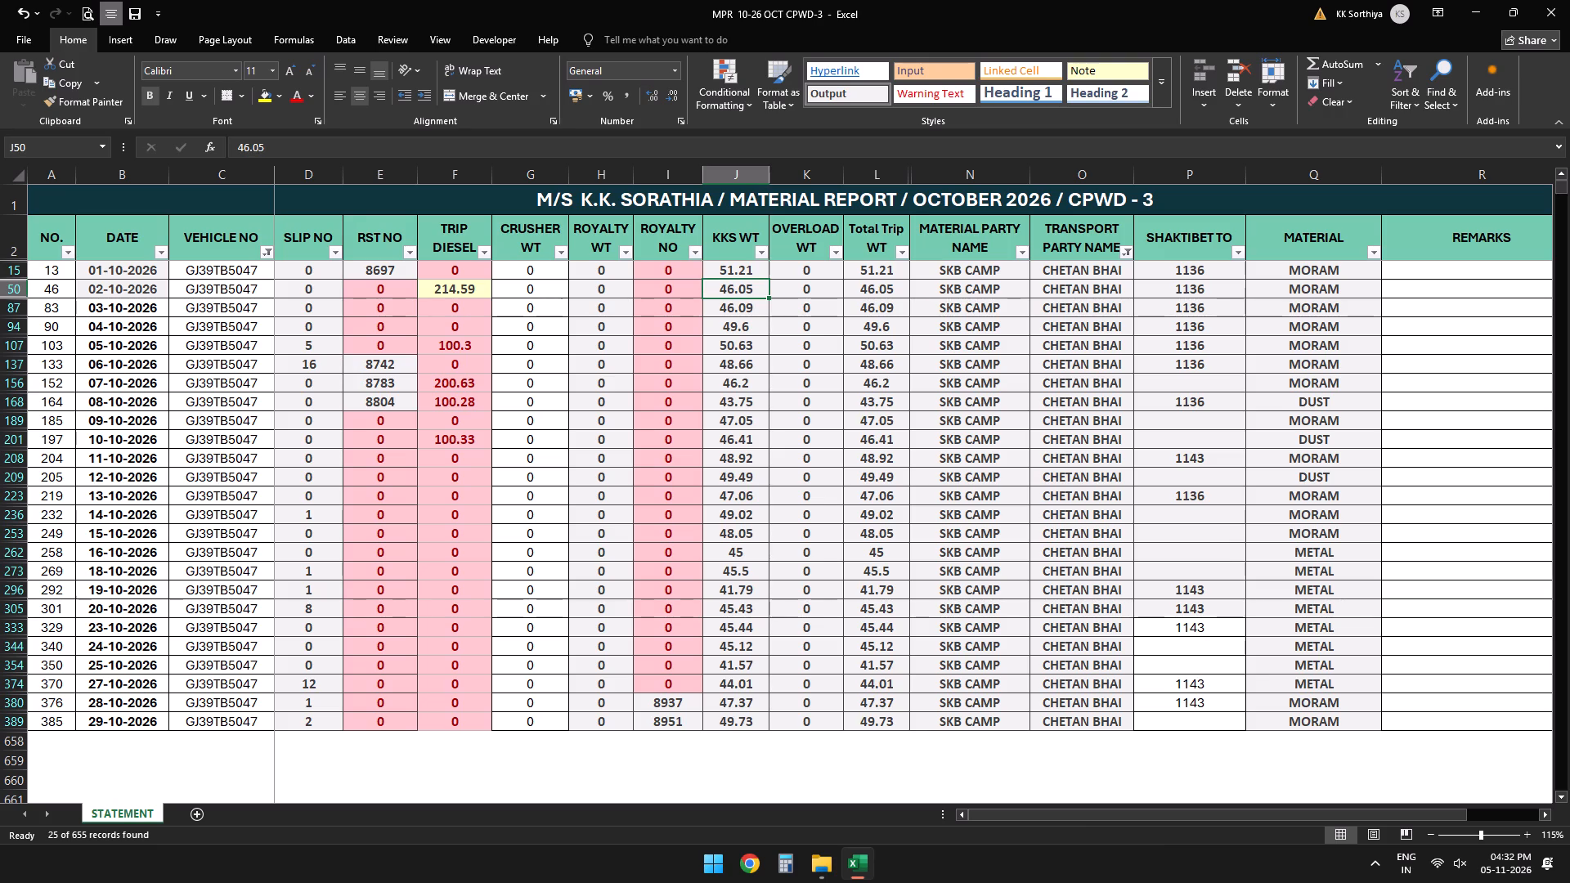
pyautogui.press('Down')
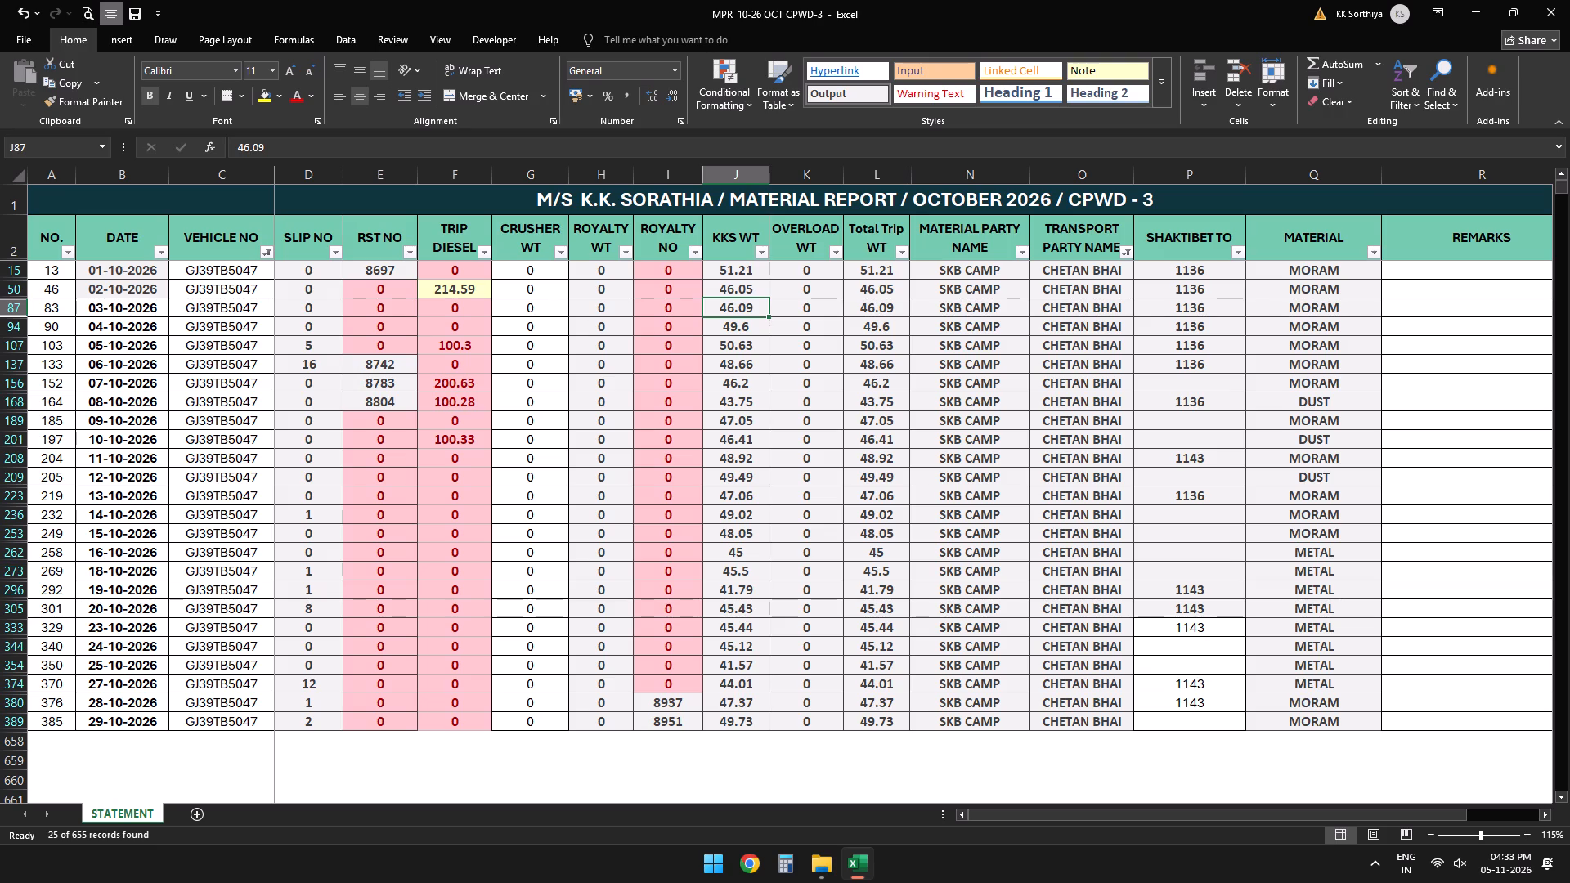
pyautogui.press('Down')
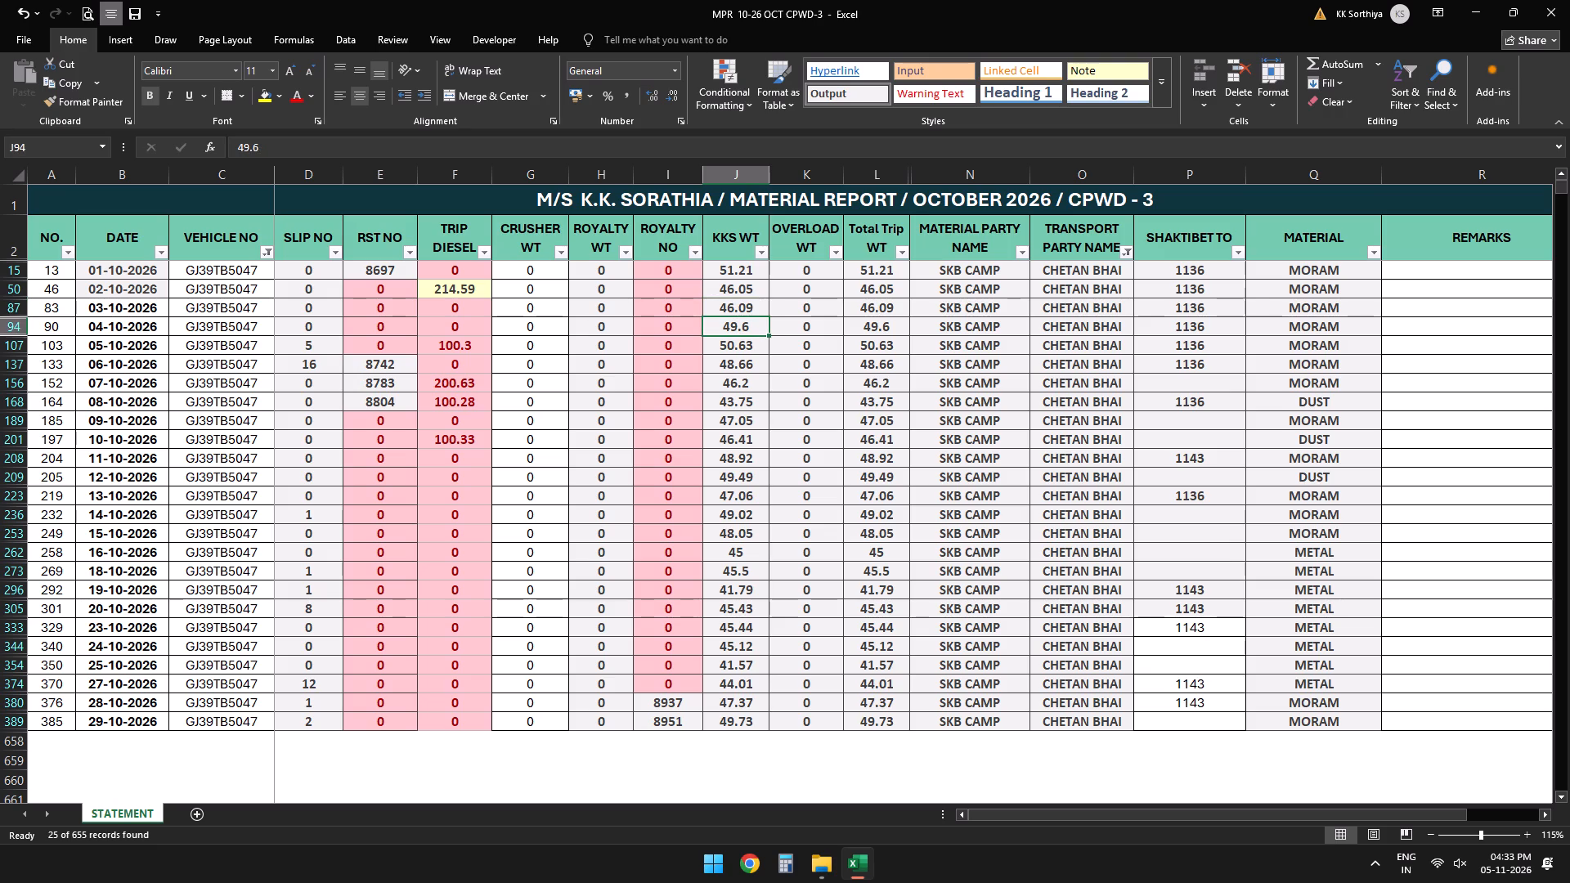
pyautogui.press('Down')
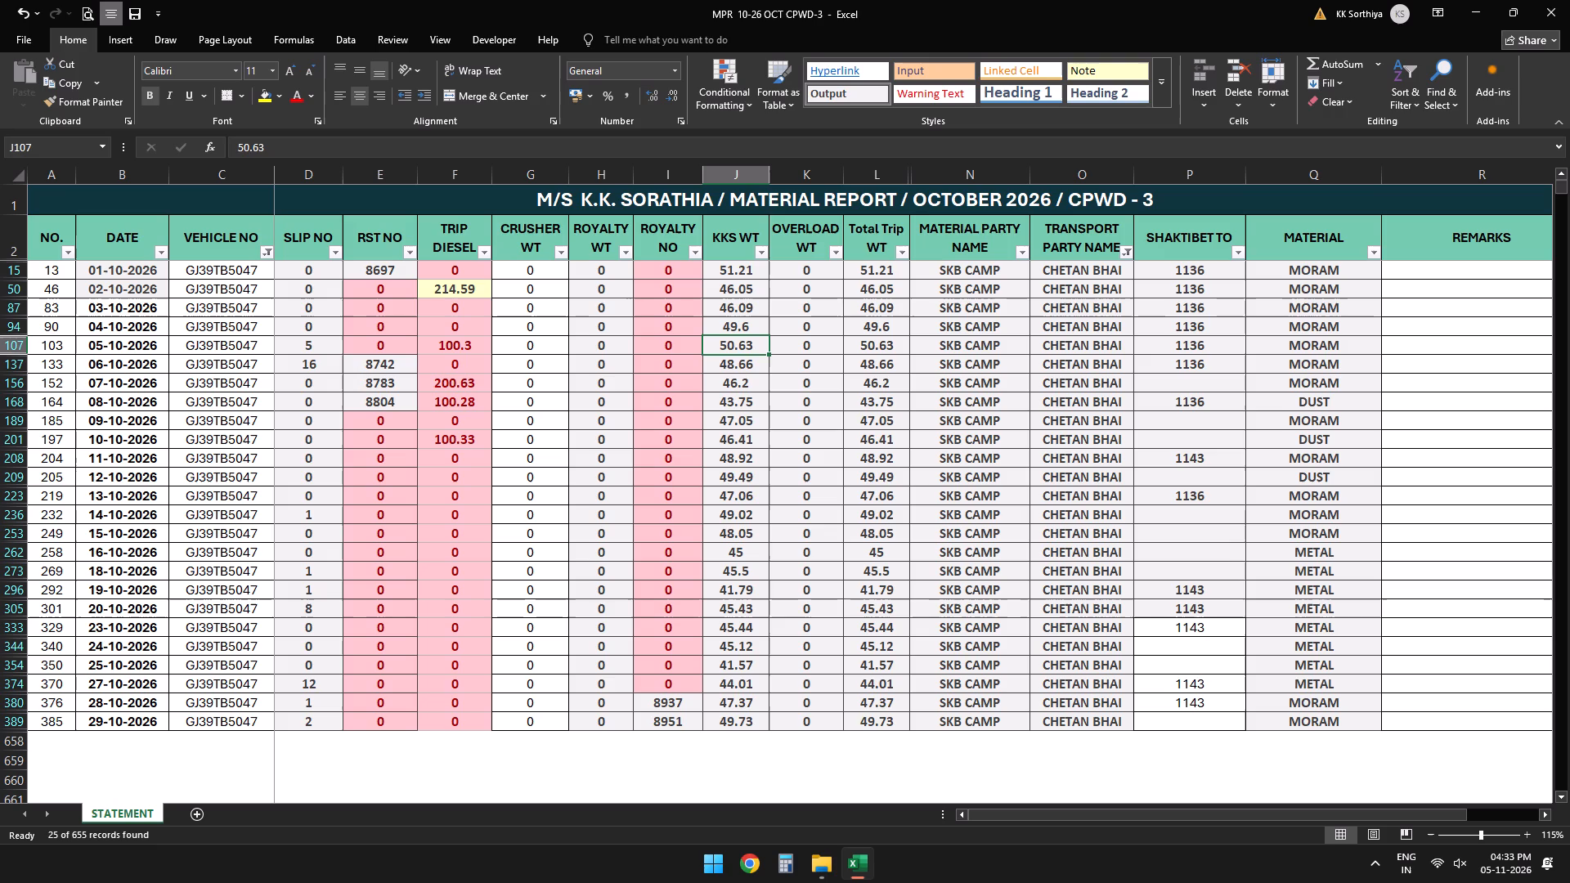
pyautogui.press('Down')
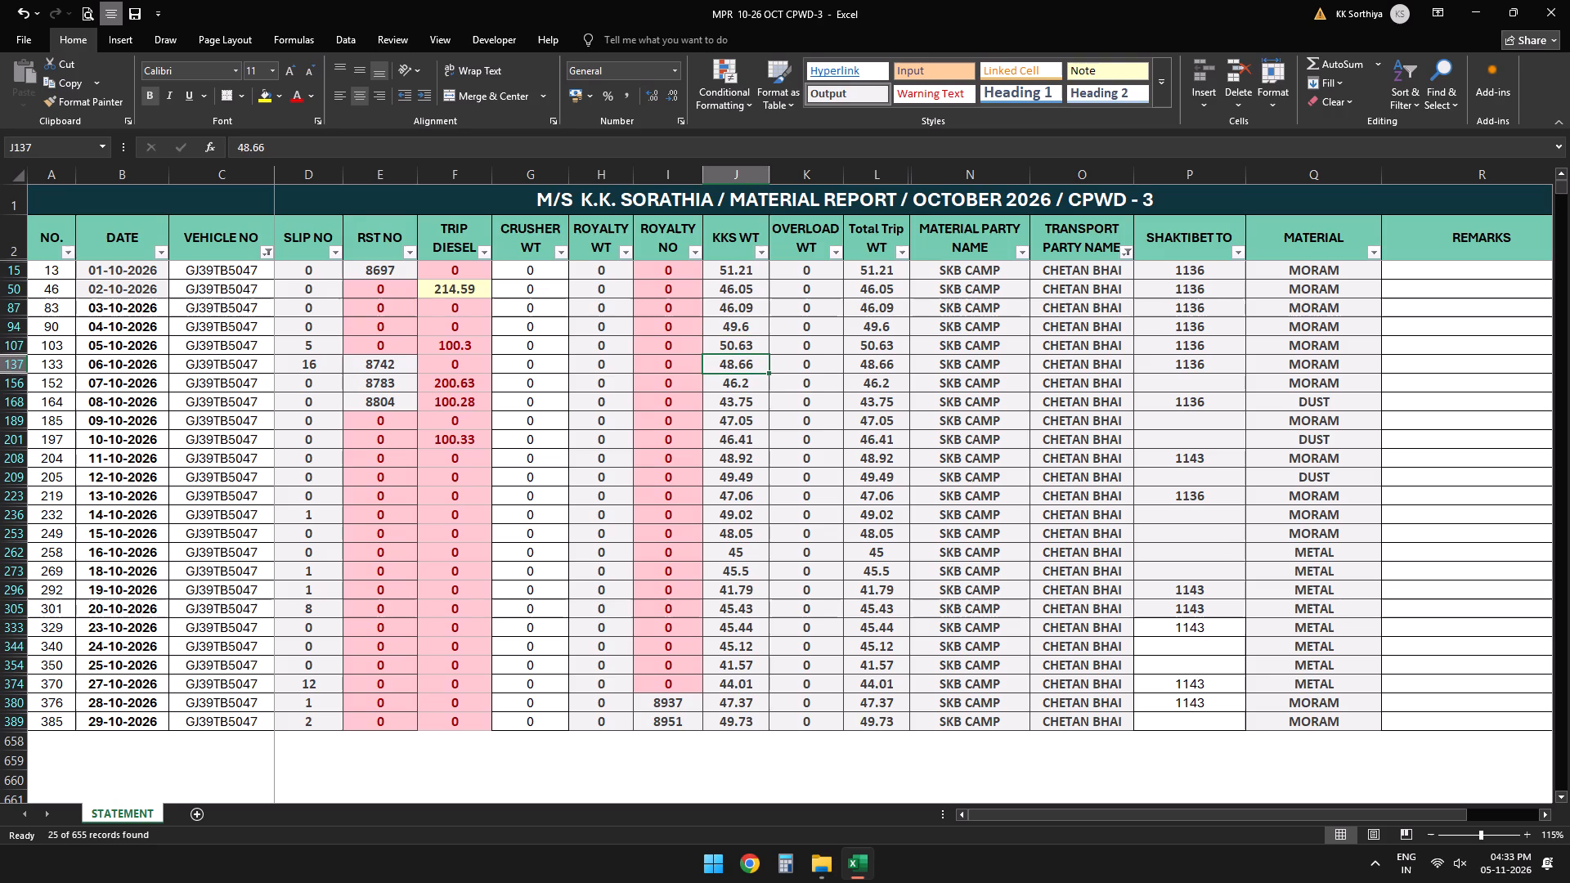
pyautogui.press('Down')
pyautogui.press('Right')
pyautogui.press('Right')
pyautogui.press('Right')
pyautogui.press('Right')
pyautogui.press('Right')
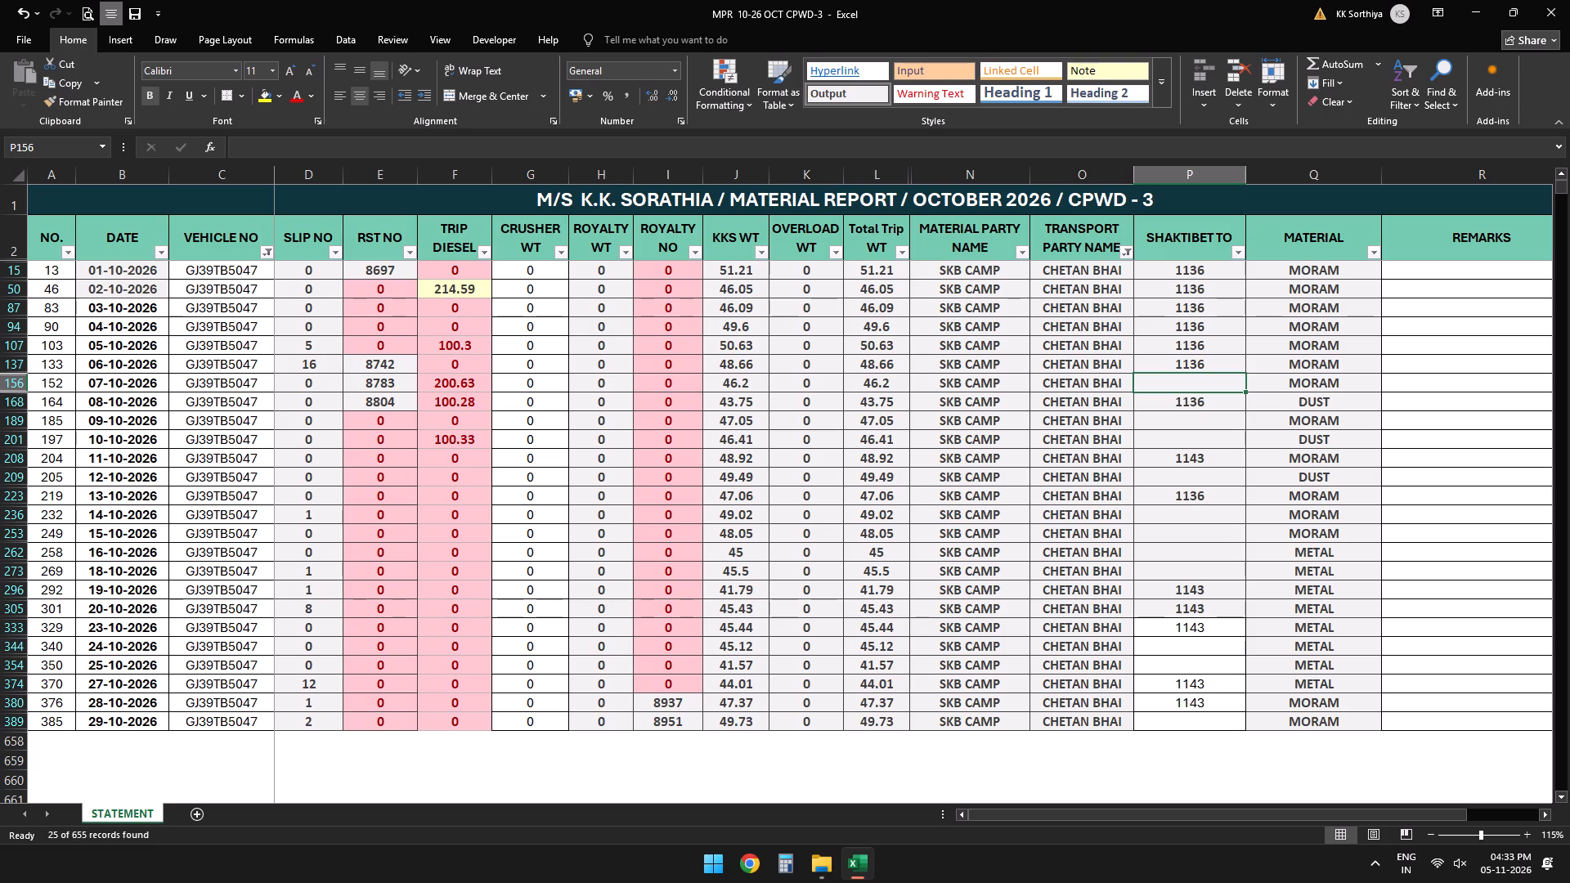
pyautogui.write('113')
pyautogui.press('6')
pyautogui.press('Down')
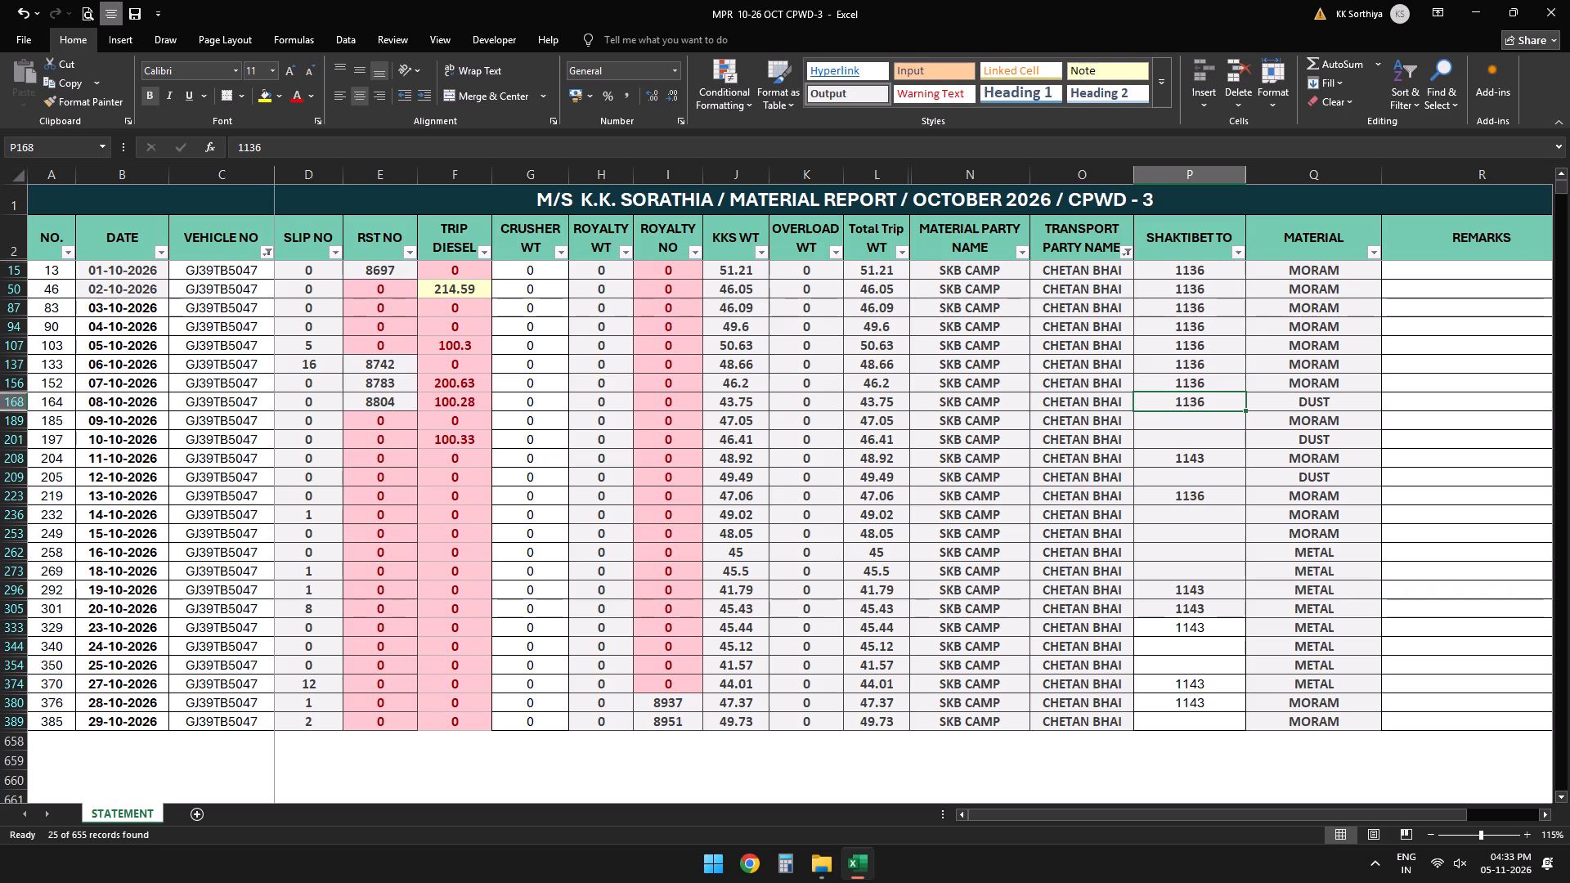
# Check the next KKS WT values and enter 1143 under SHAKTIBET TO for the 09-10-2026 trip.
pyautogui.press('Left')
pyautogui.press('Left')
pyautogui.press('Left')
pyautogui.press('Left')
pyautogui.press('Left')
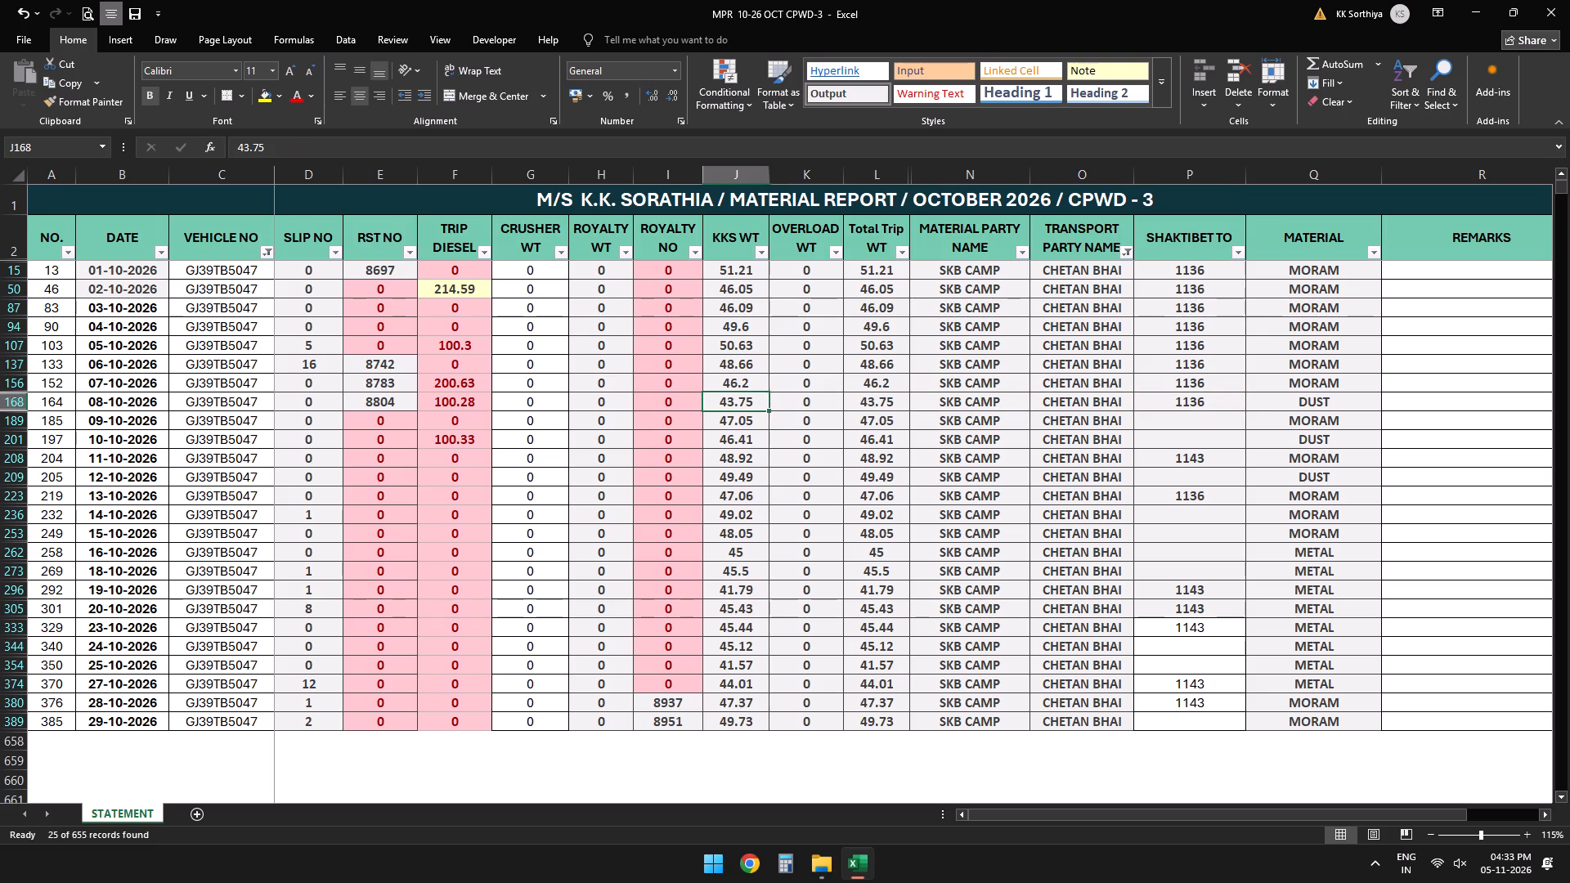
pyautogui.press('Down')
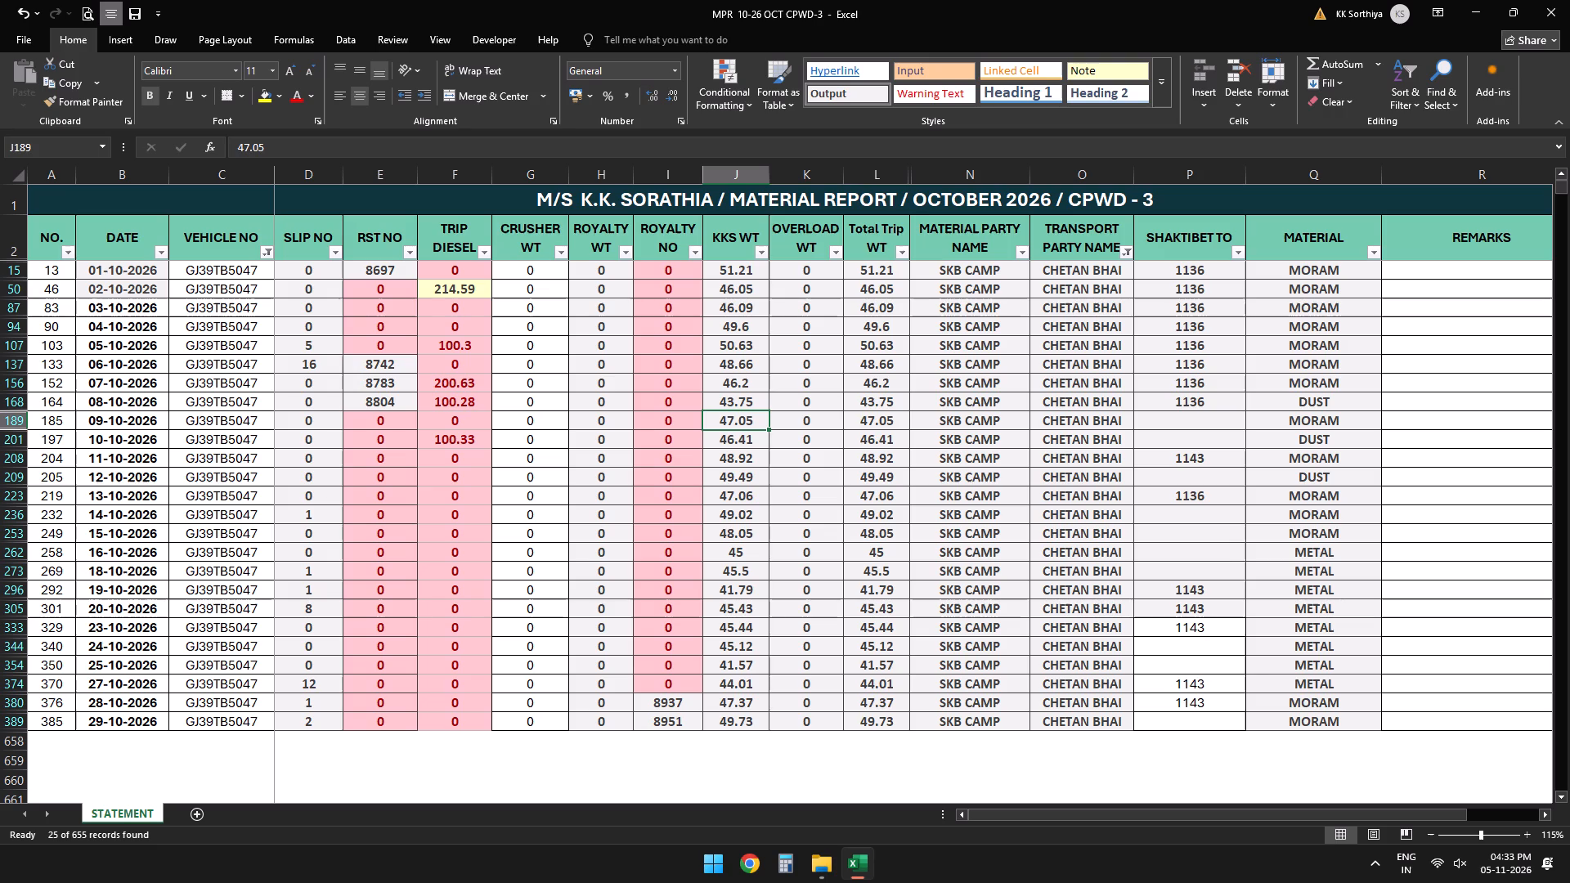
pyautogui.press('Up')
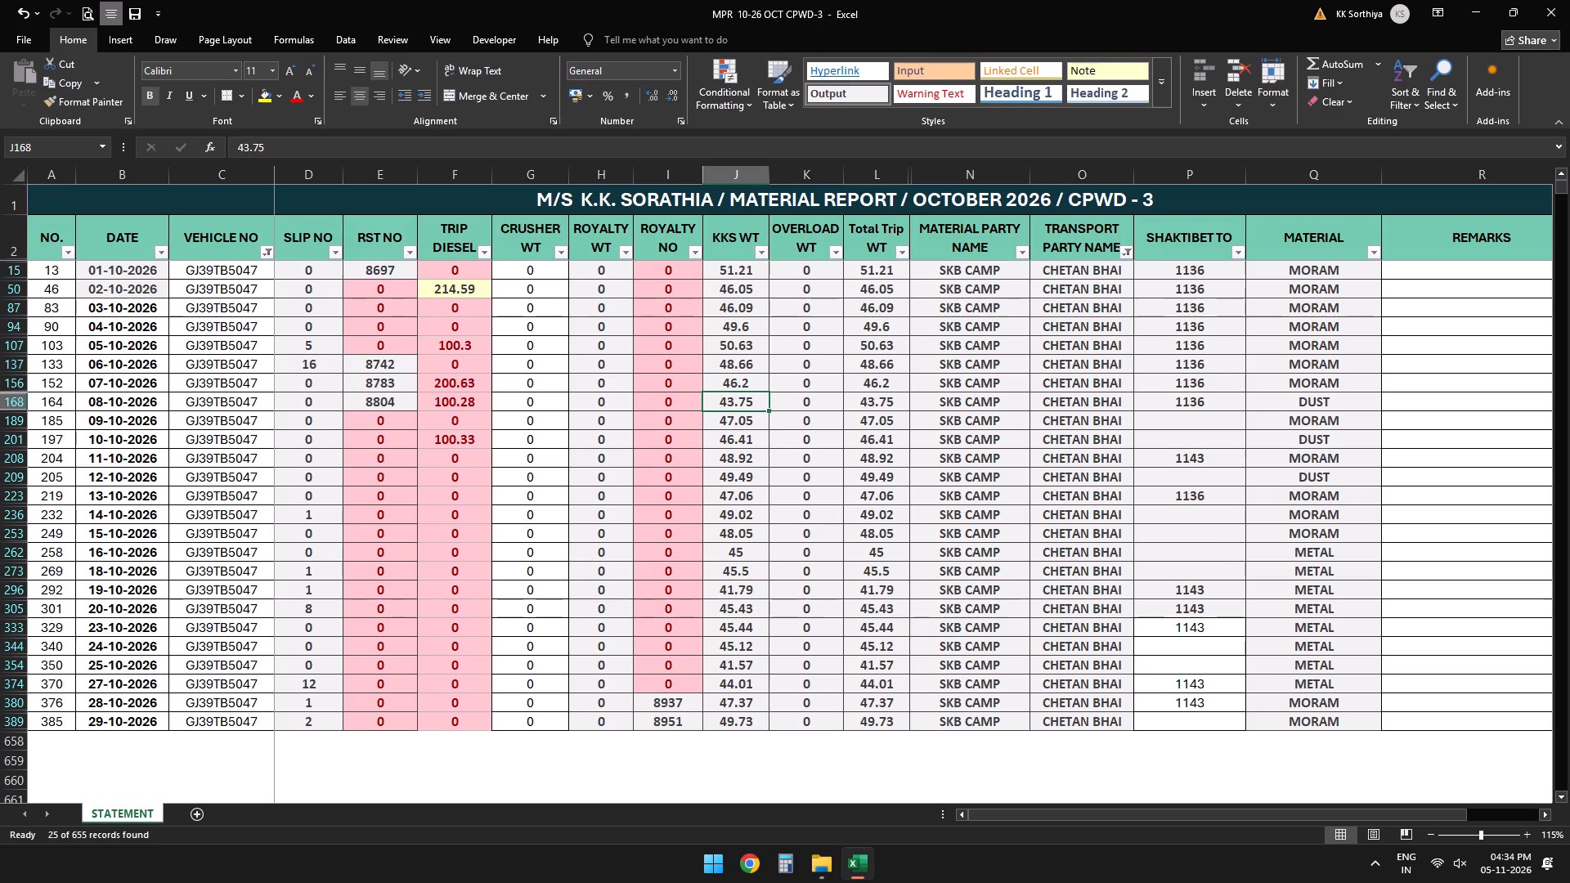
pyautogui.press('Down')
pyautogui.press('Right')
pyautogui.press('Right')
pyautogui.press('Right')
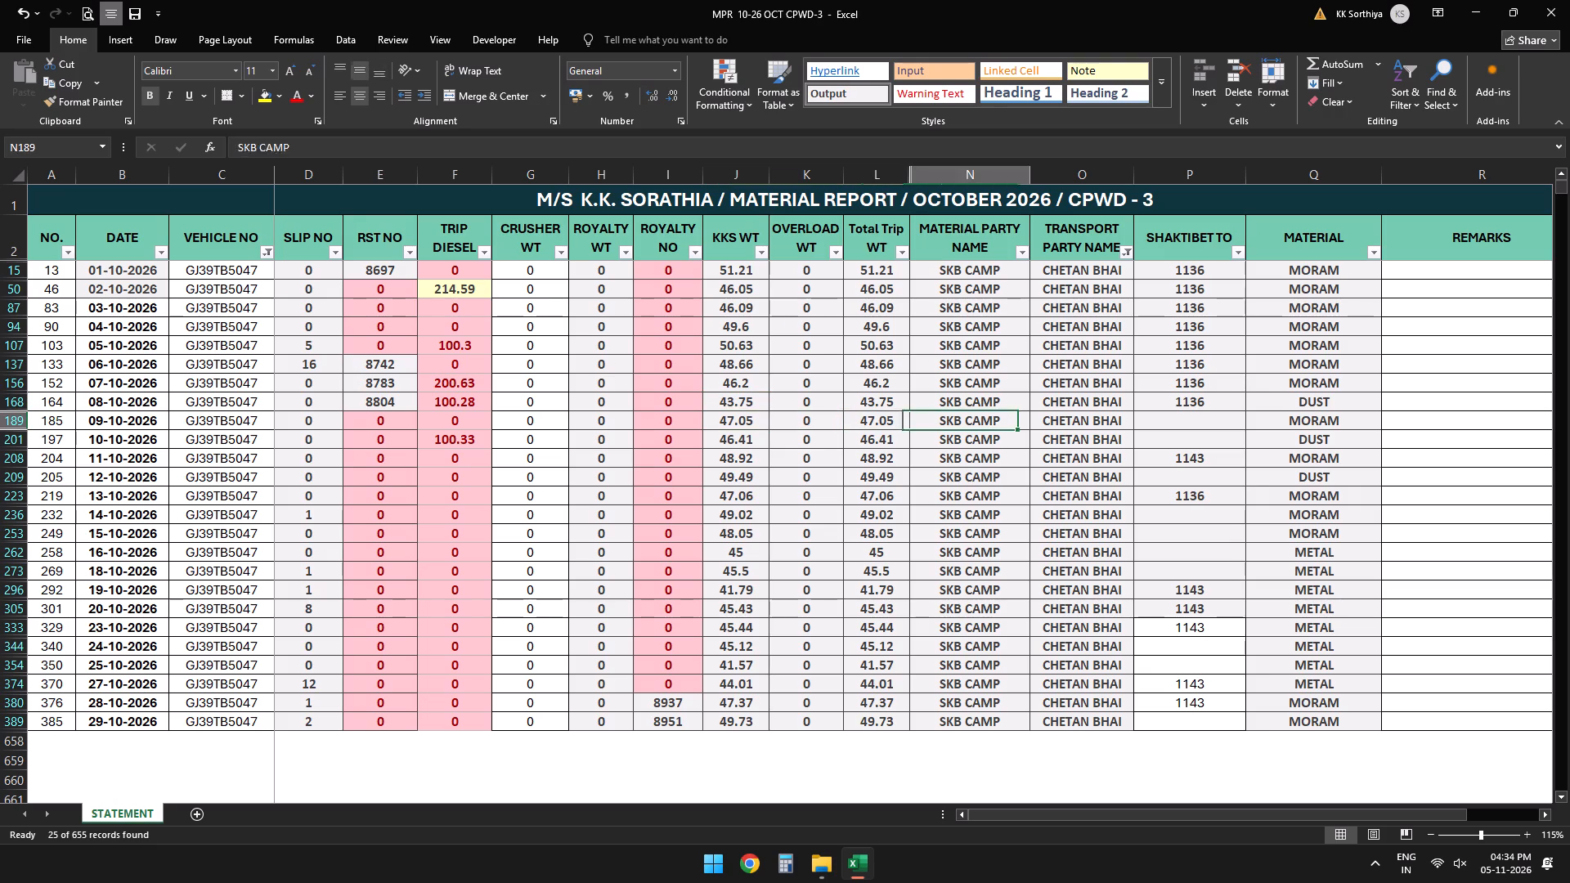
pyautogui.press('Right')
pyautogui.press('Right')
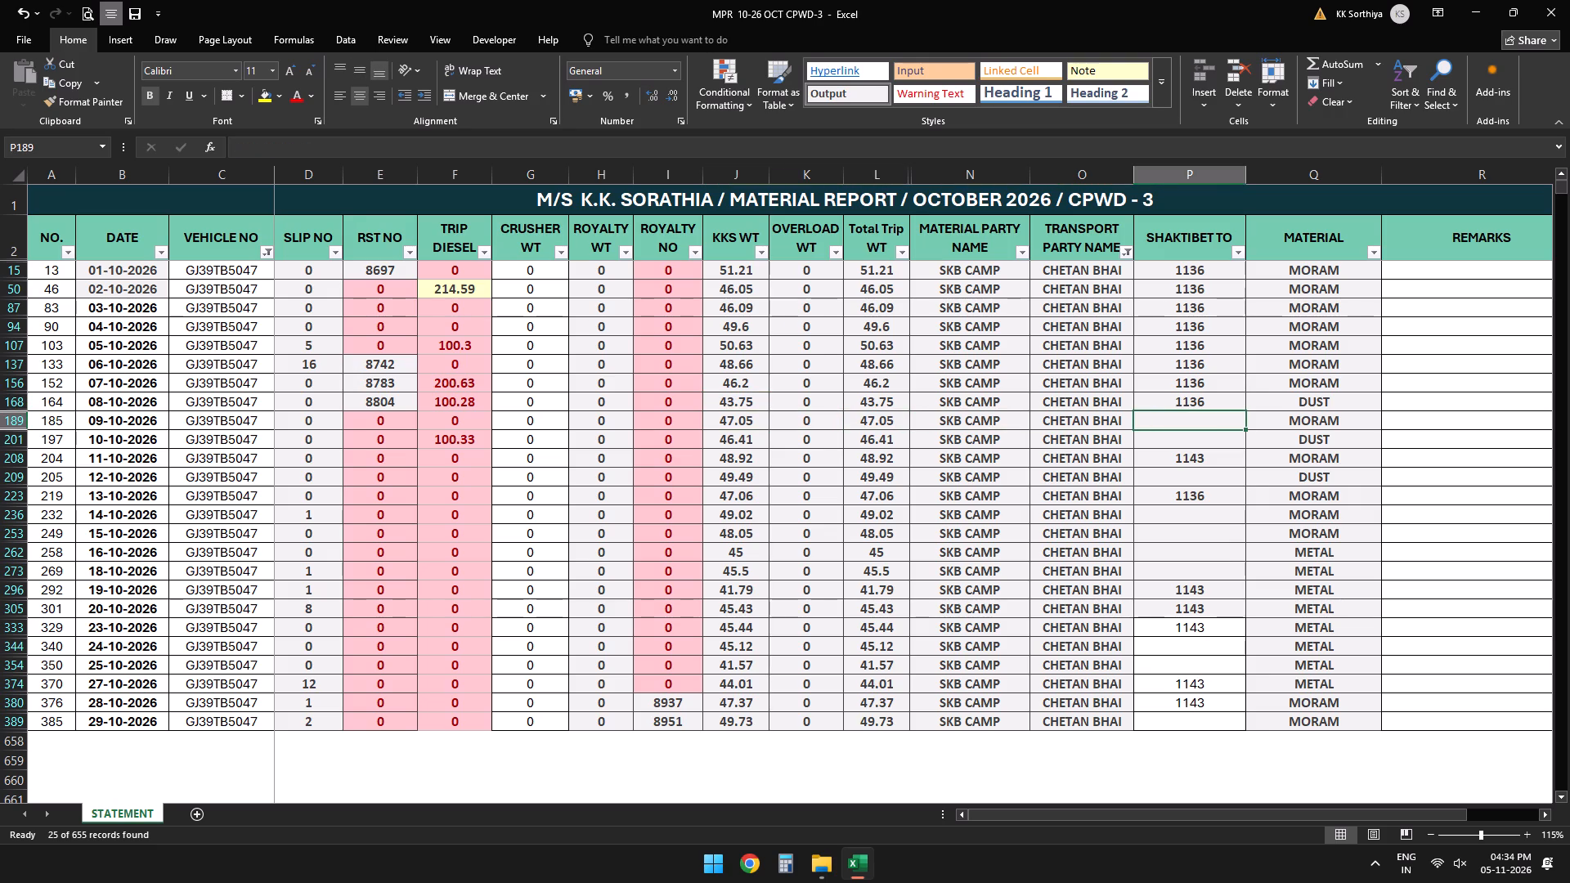
pyautogui.write('1143')
pyautogui.press('Down')
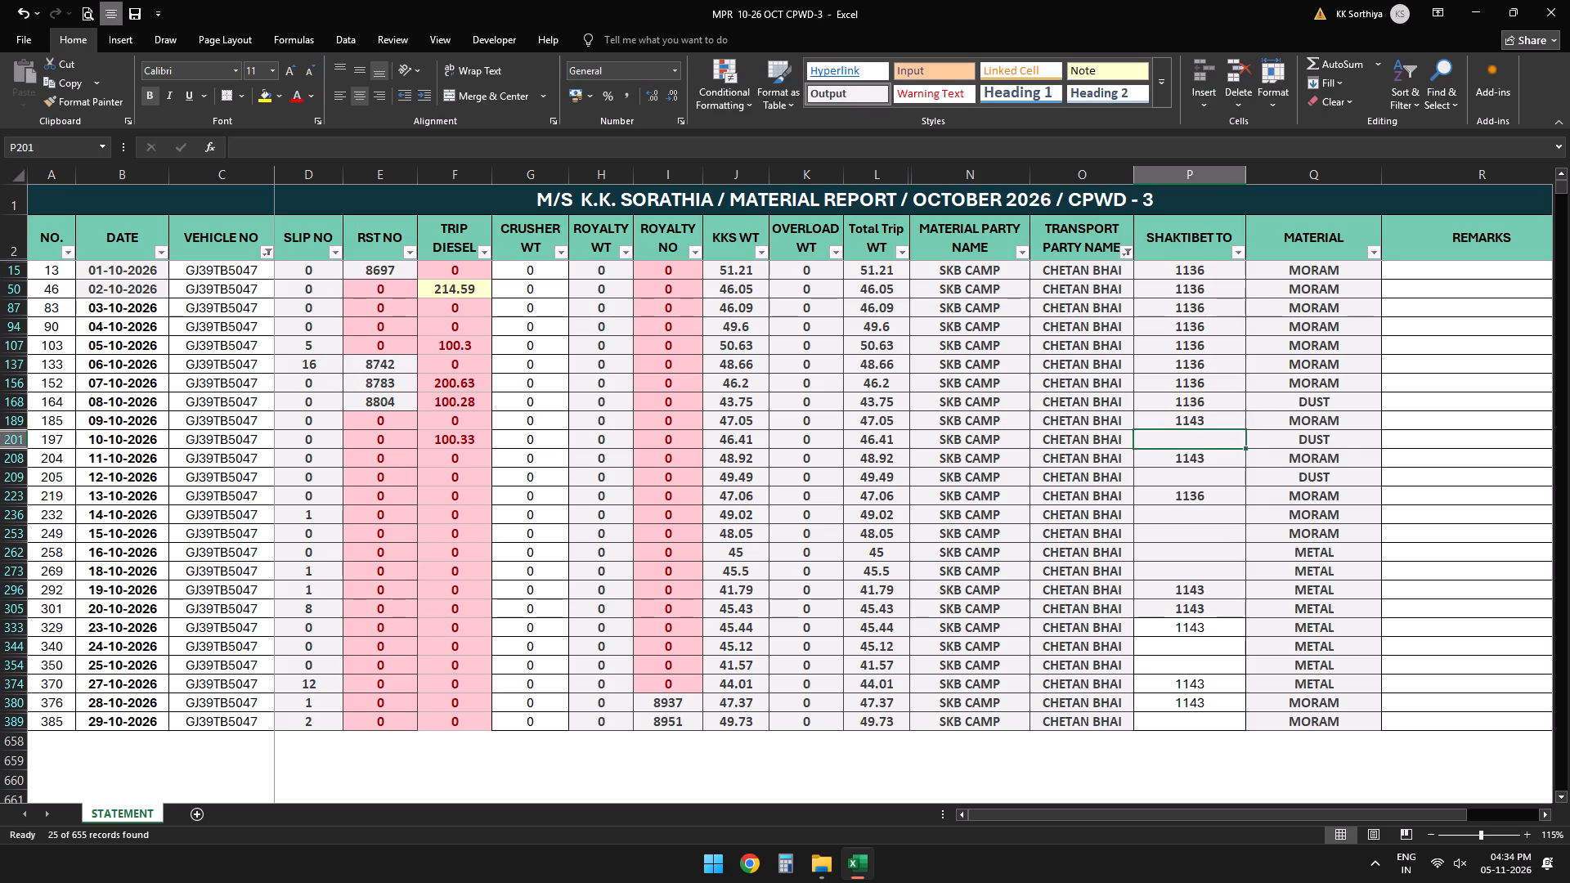
# Check the KKS WT value of the 10-10-2026 trip and enter 1136 as its SHAKTIBET TO number.
pyautogui.press('Up')
pyautogui.press('Left')
pyautogui.press('Left')
pyautogui.press('Left')
pyautogui.press('Left')
pyautogui.press('Left')
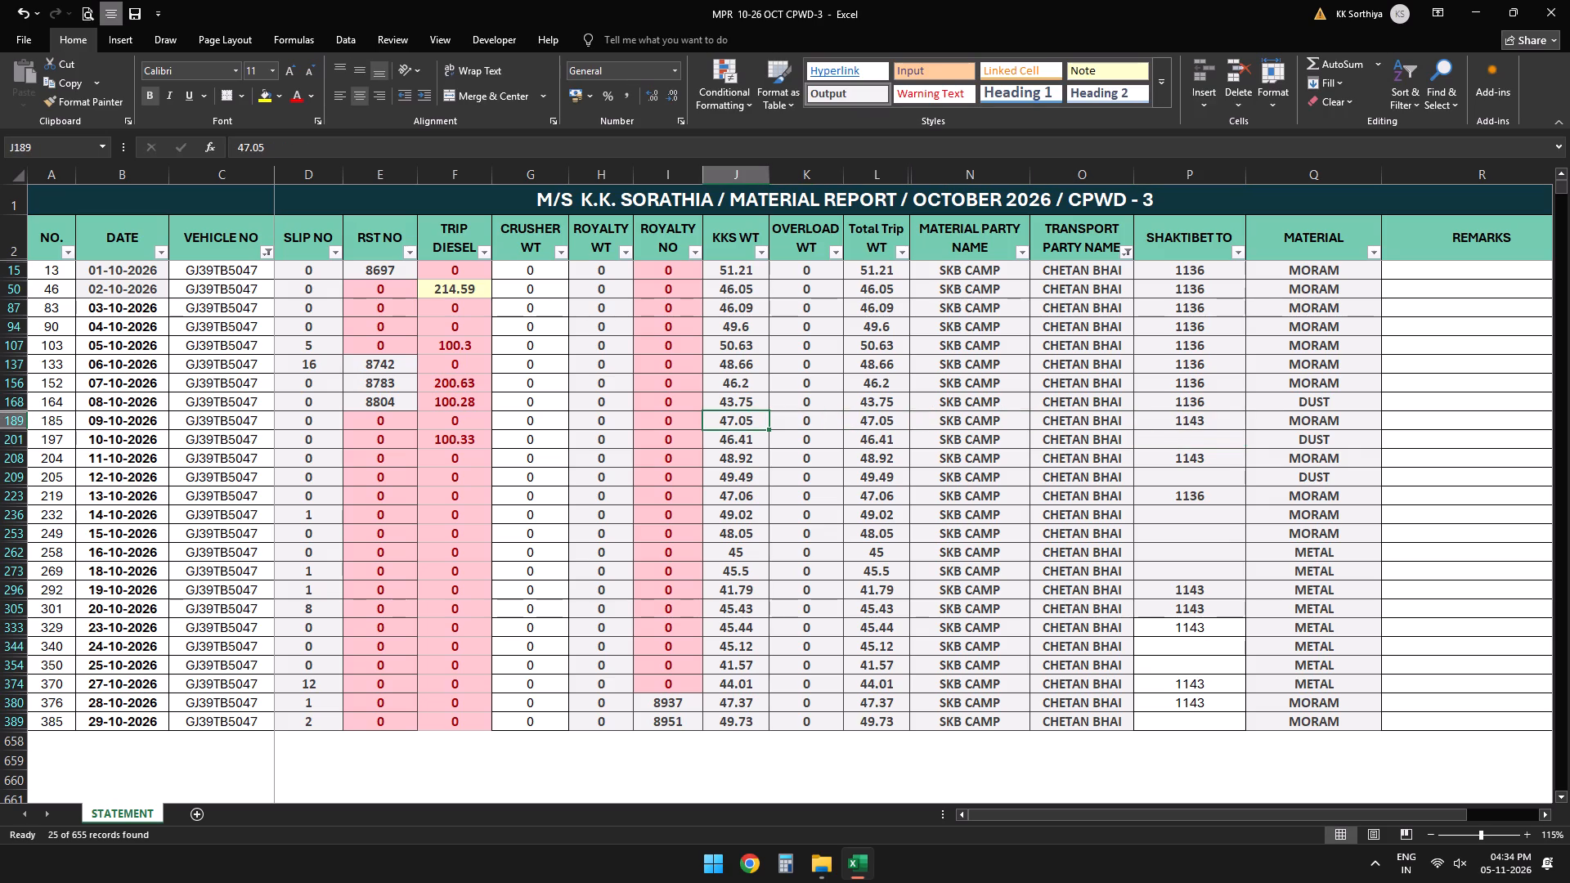
pyautogui.press('Down')
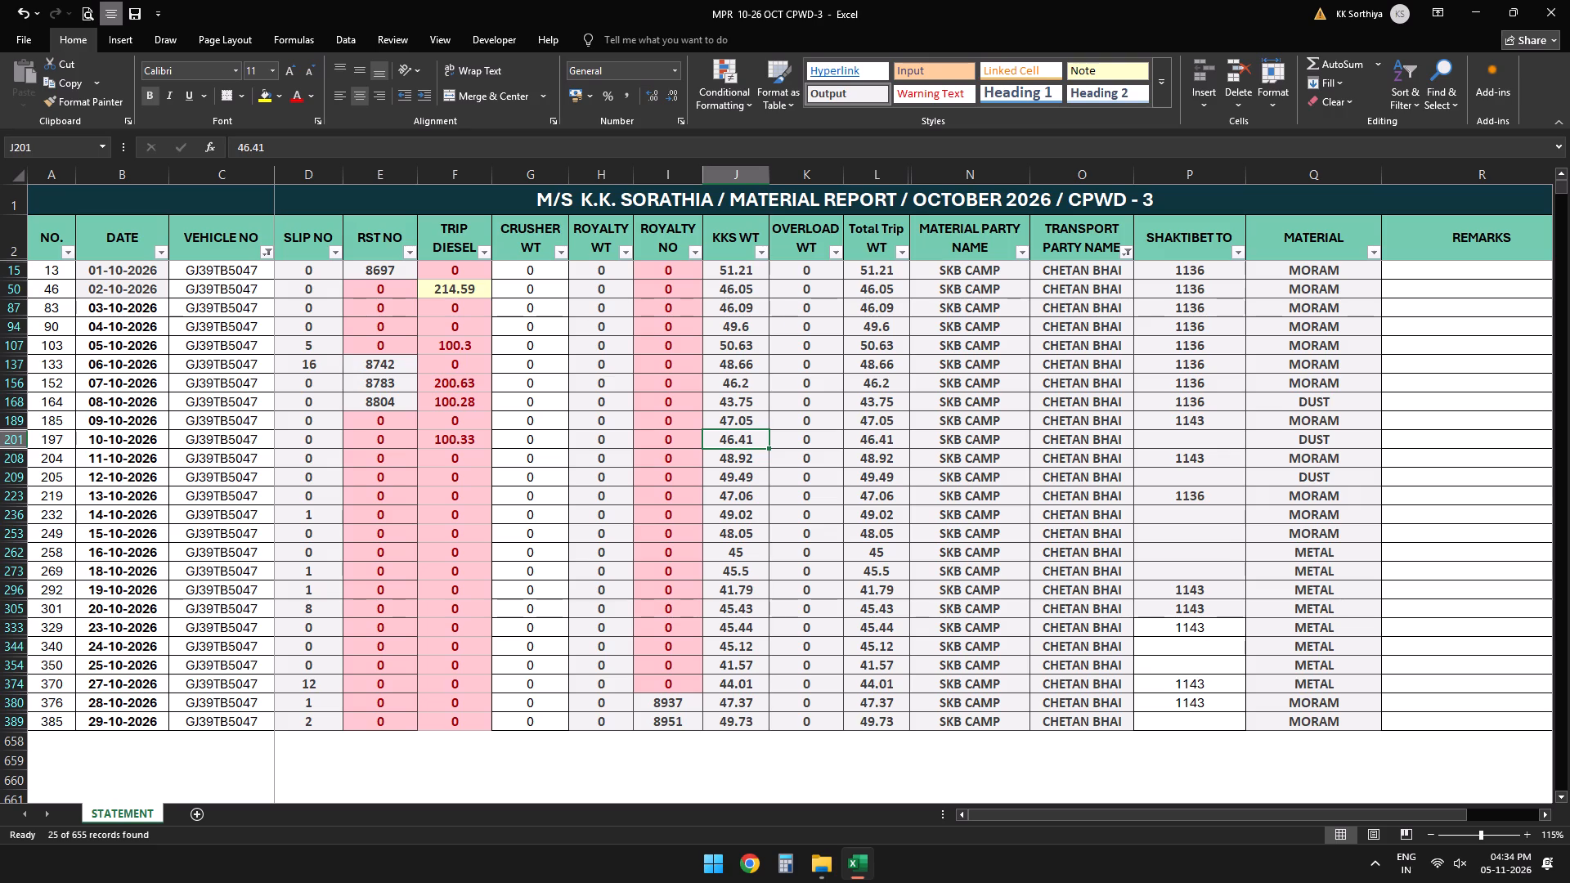
pyautogui.press('Right')
pyautogui.press('Right')
pyautogui.press('Right')
pyautogui.press('Right')
pyautogui.press('Right')
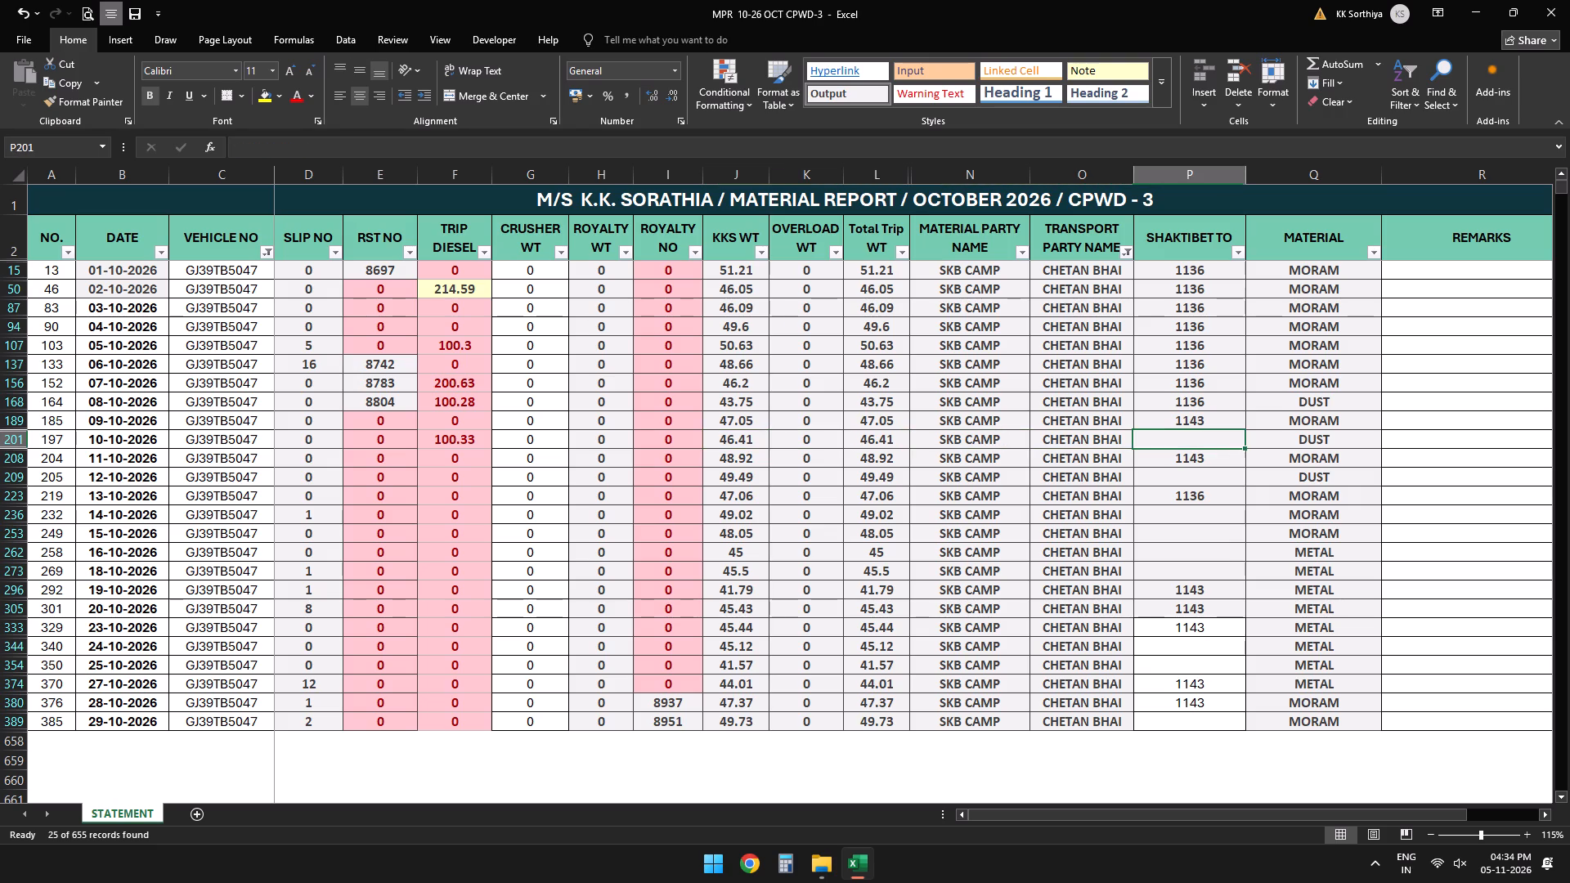
pyautogui.write('1136')
pyautogui.press('Down')
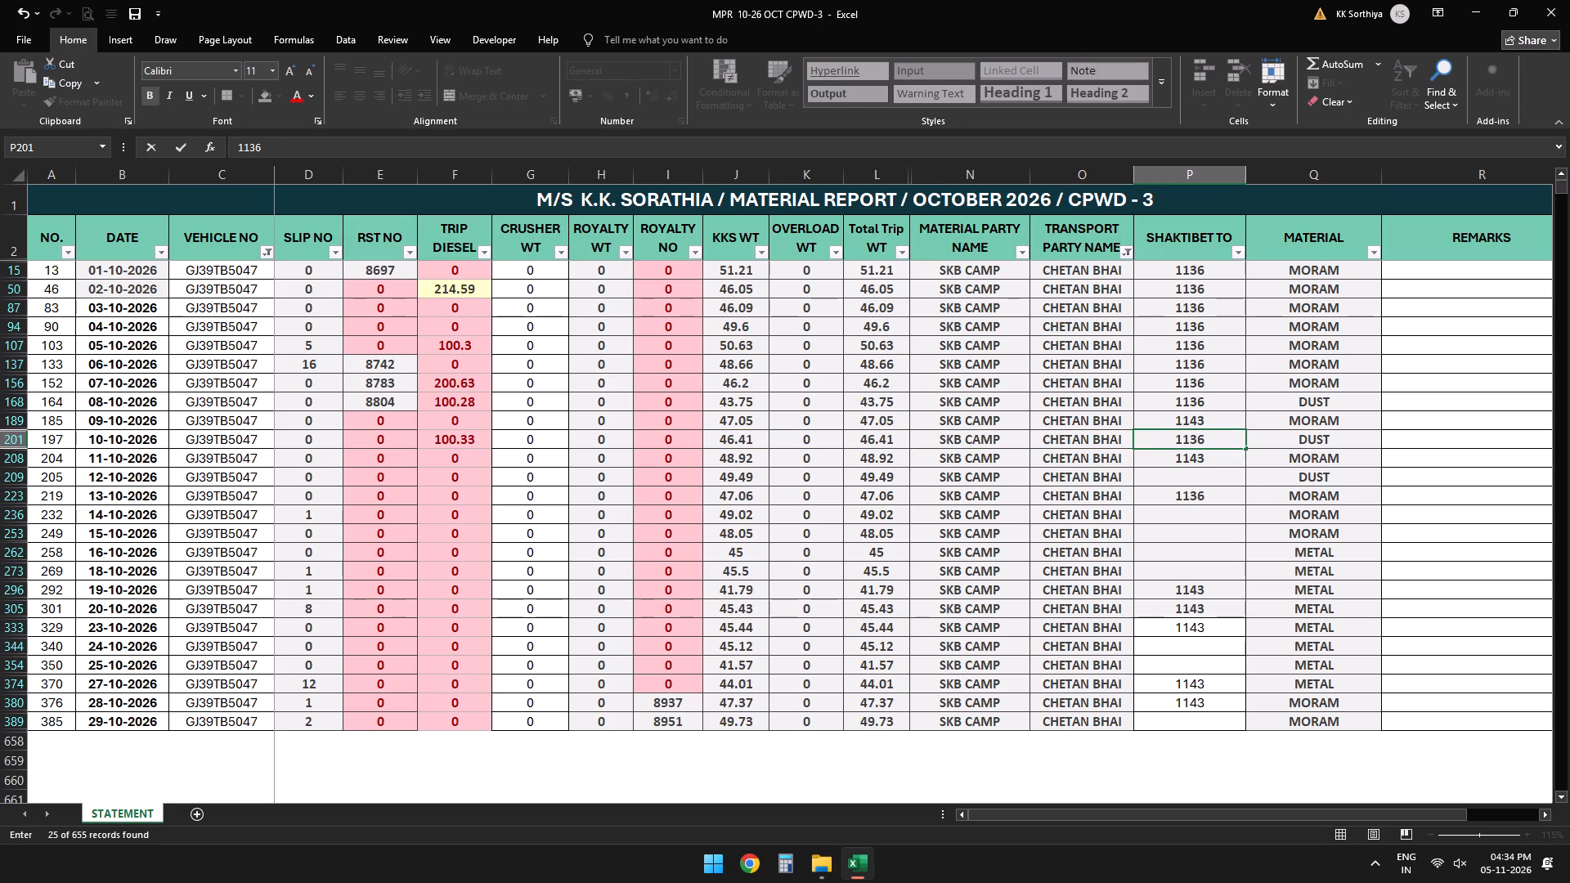
# Check KKS WT for 11-10-2026 and 12-10-2026, and enter 1136 under SHAKTIBET TO for the 12-10-2026 trip.
pyautogui.press('Left')
pyautogui.press('Left')
pyautogui.press('Left')
pyautogui.press('Left')
pyautogui.press('Left')
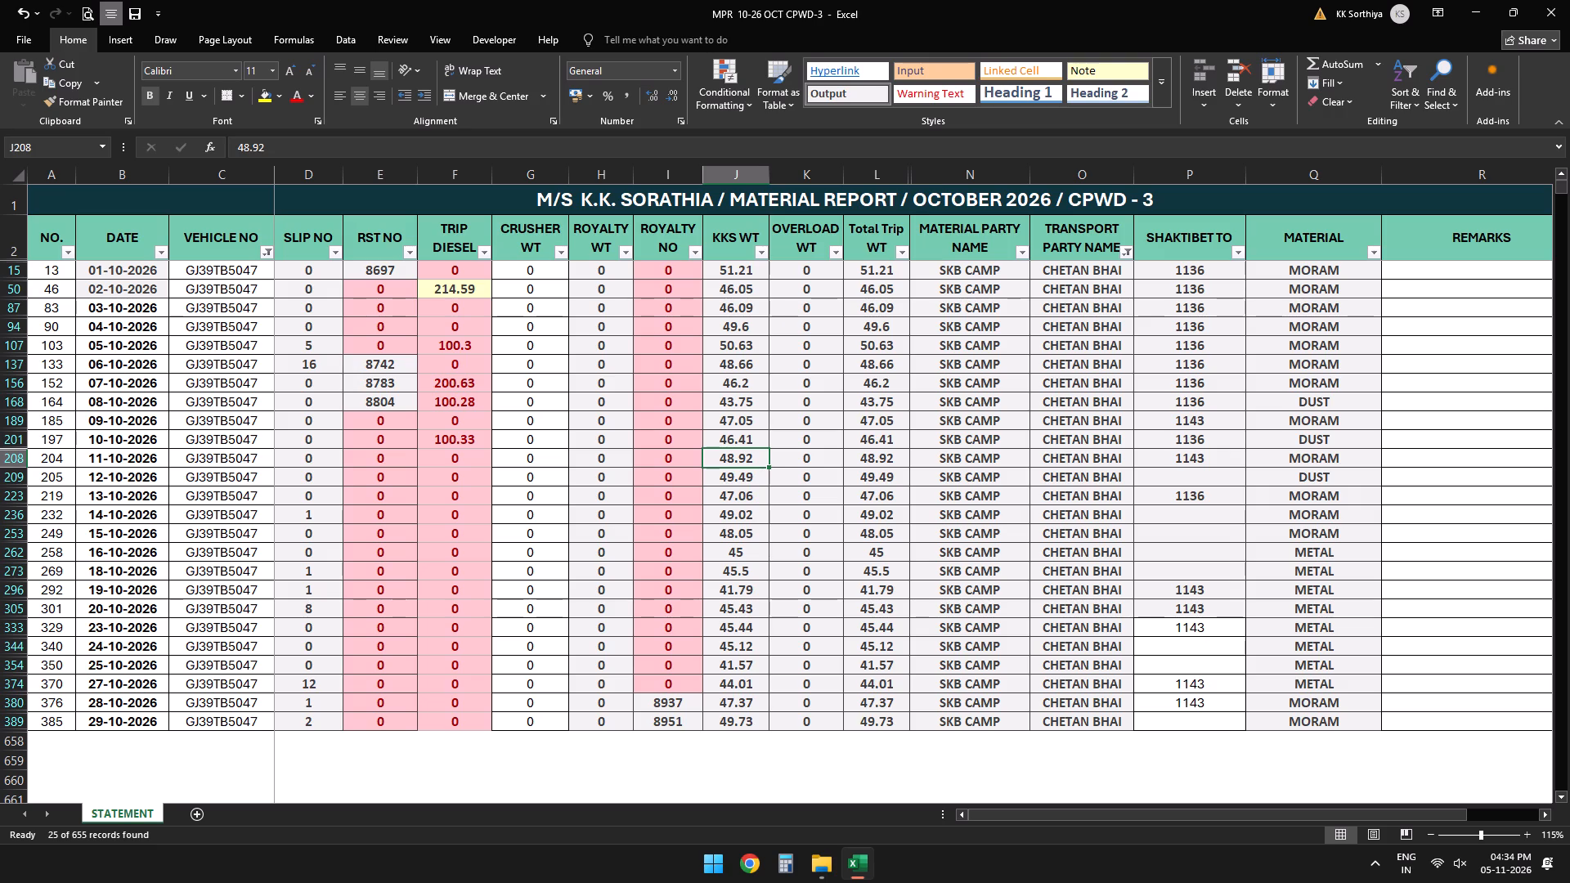
pyautogui.press('Down')
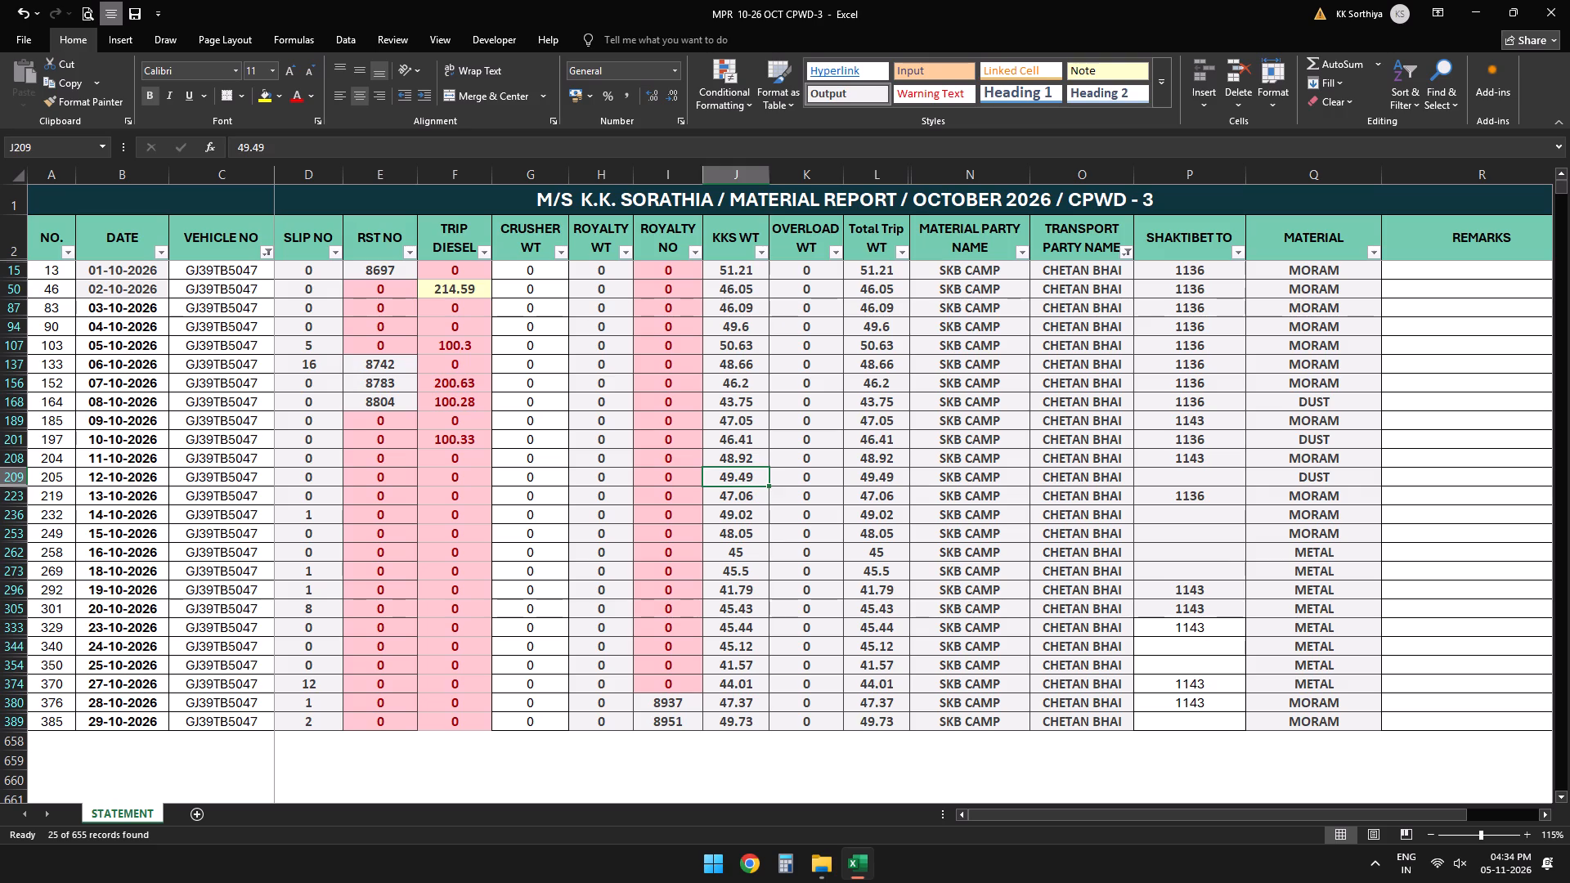
pyautogui.press('Right')
pyautogui.press('Right')
pyautogui.press('Right')
pyautogui.press('Right')
pyautogui.press('Right')
pyautogui.write('1136')
pyautogui.press('Left')
# Check KKS WT for 13-10-2026 and 14-10-2026, and enter 1143 under SHAKTIBET TO for the 14-10-2026 trip.
pyautogui.press('Left')
pyautogui.press('Left')
pyautogui.press('Left')
pyautogui.press('Left')
pyautogui.press('Down')
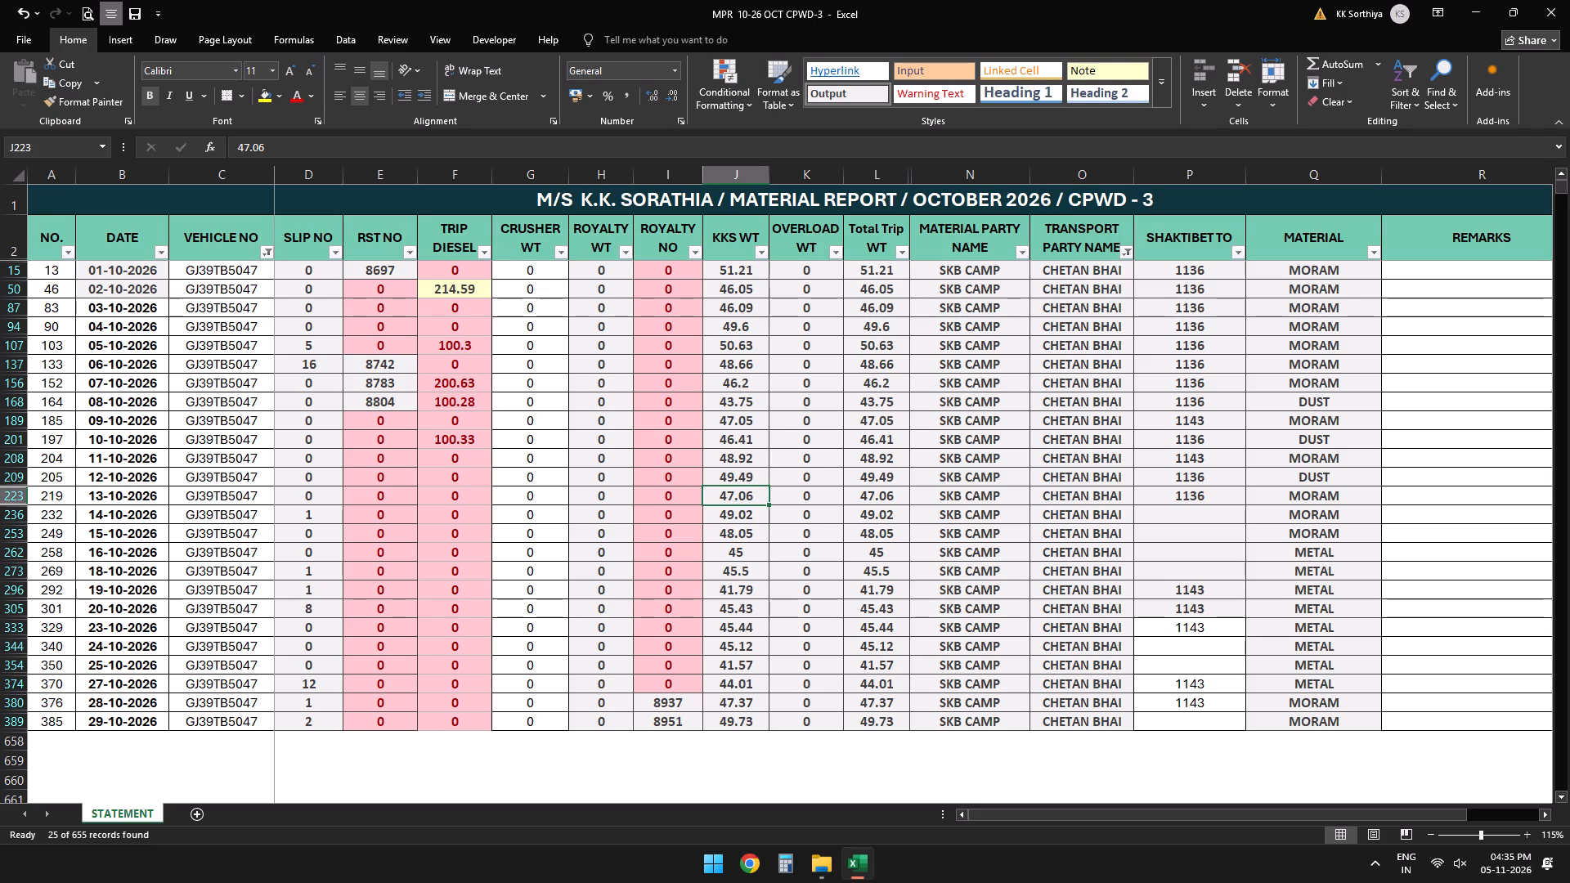
pyautogui.press('Down')
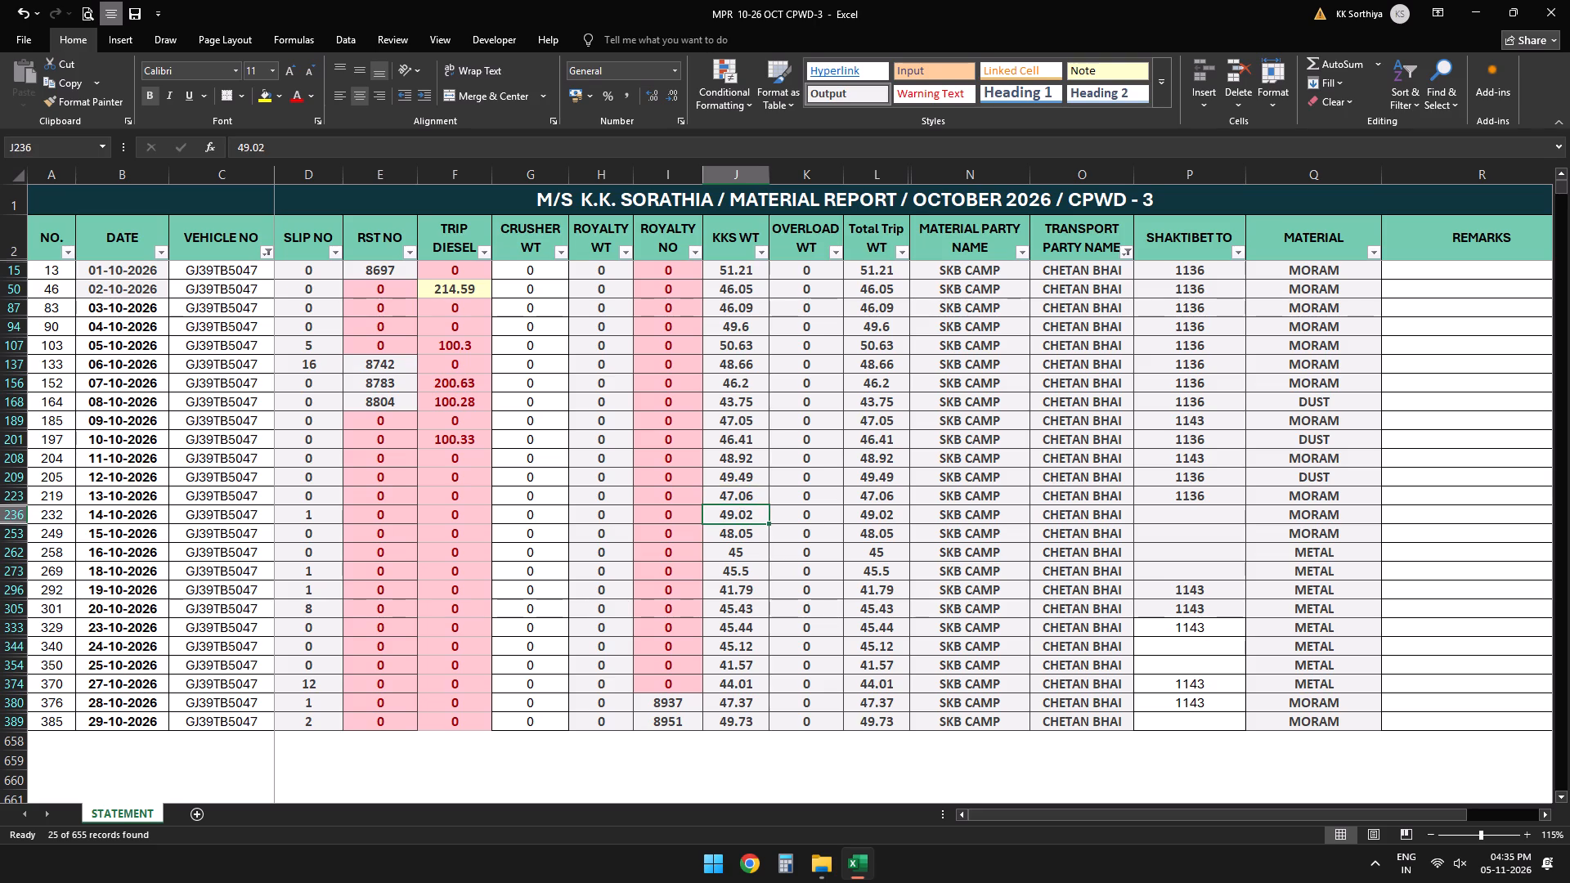
pyautogui.press('Right')
pyautogui.press('Right')
pyautogui.press('Right')
pyautogui.press('Right')
pyautogui.press('Right')
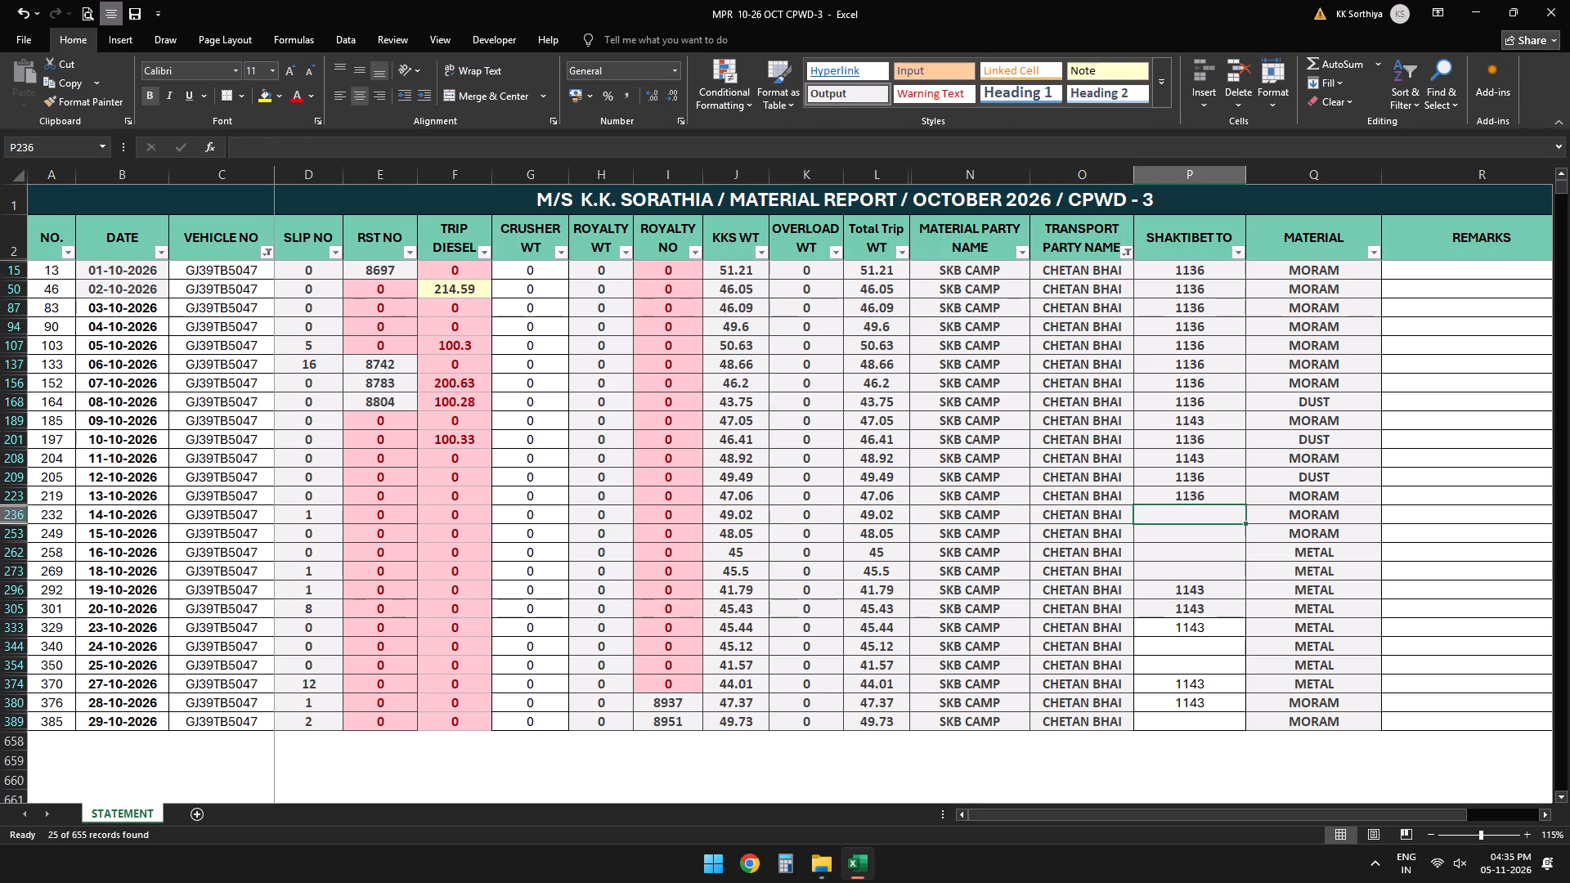
pyautogui.write('1143')
pyautogui.press('Left')
# Enter 1143 in the blank SHAKTIBET TO cell of the 15-10-2026 MORAM trip.
pyautogui.press('Left')
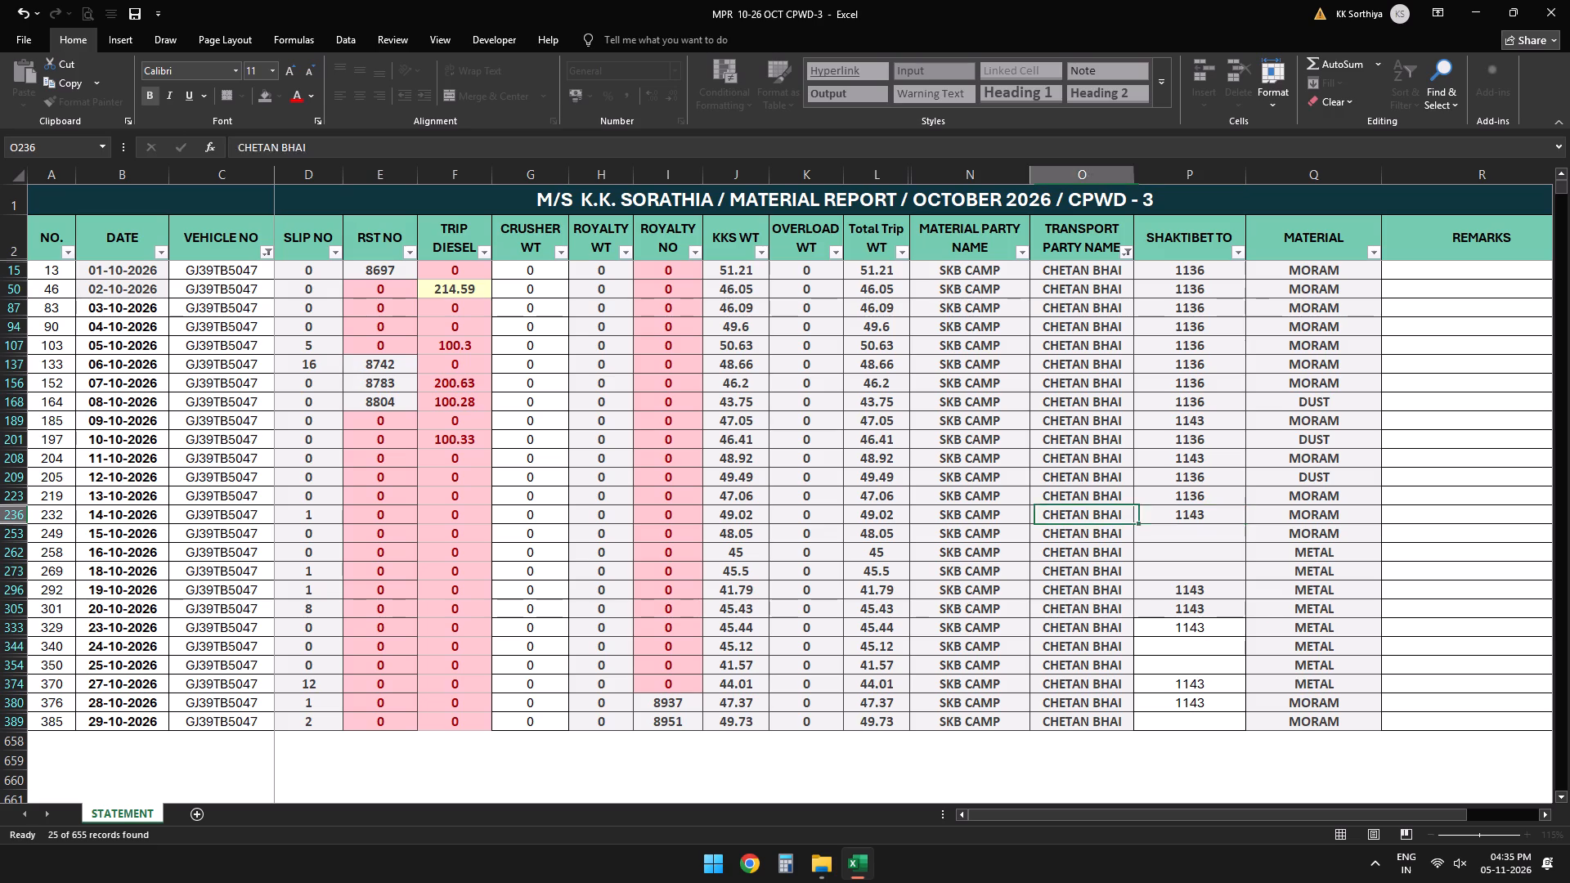
pyautogui.press('Left')
pyautogui.press('Left')
pyautogui.press('Left')
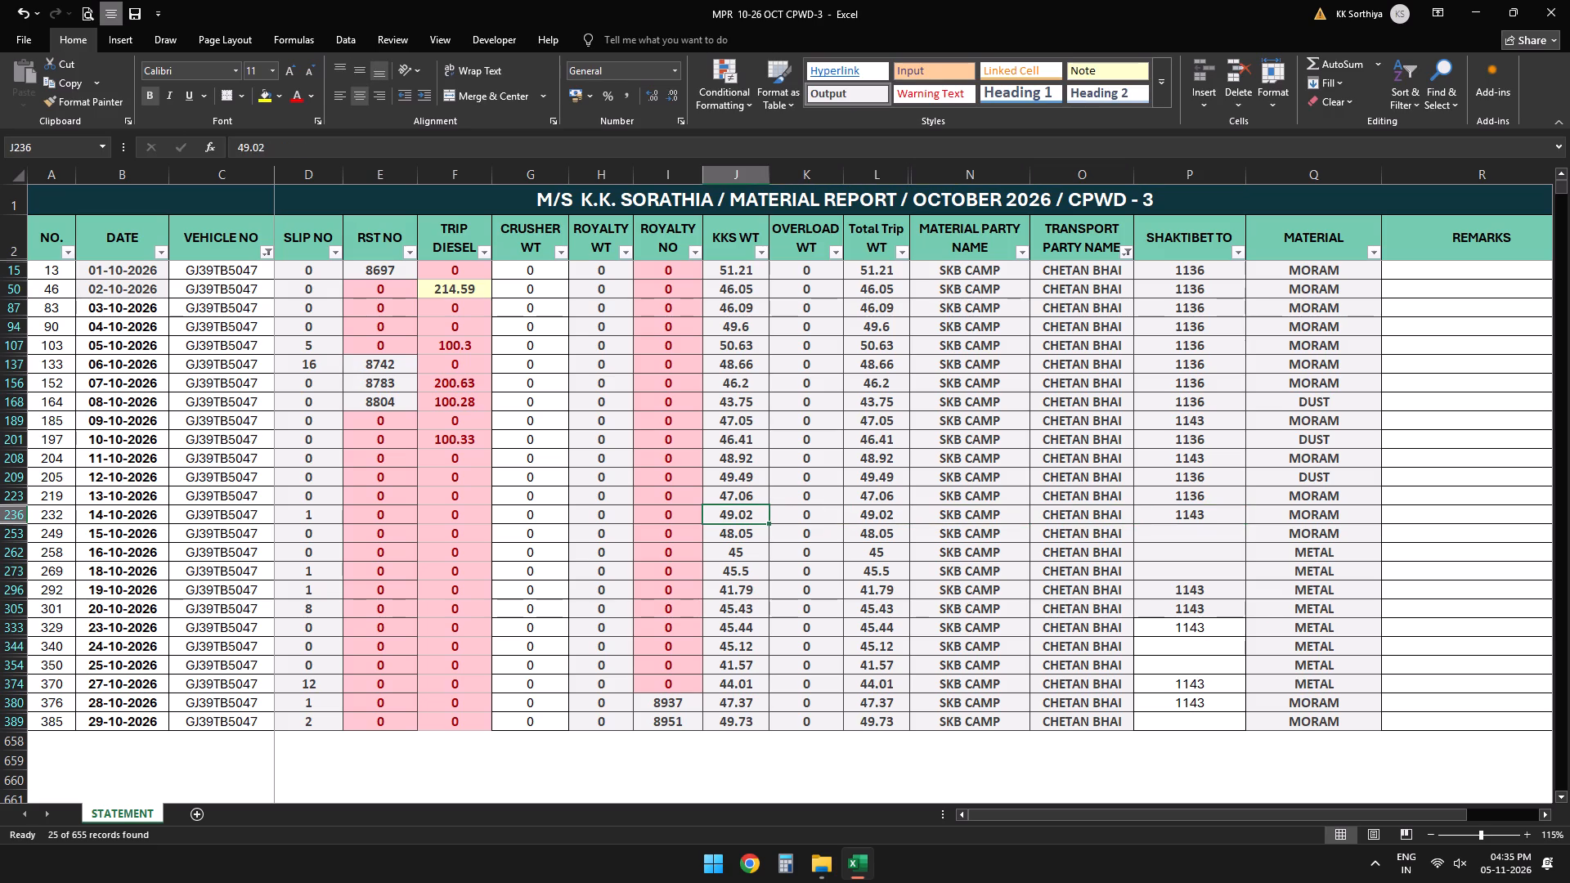
pyautogui.press('Down')
pyautogui.press('Right')
pyautogui.press('Right')
pyautogui.press('Right')
pyautogui.press('Right')
pyautogui.press('Right')
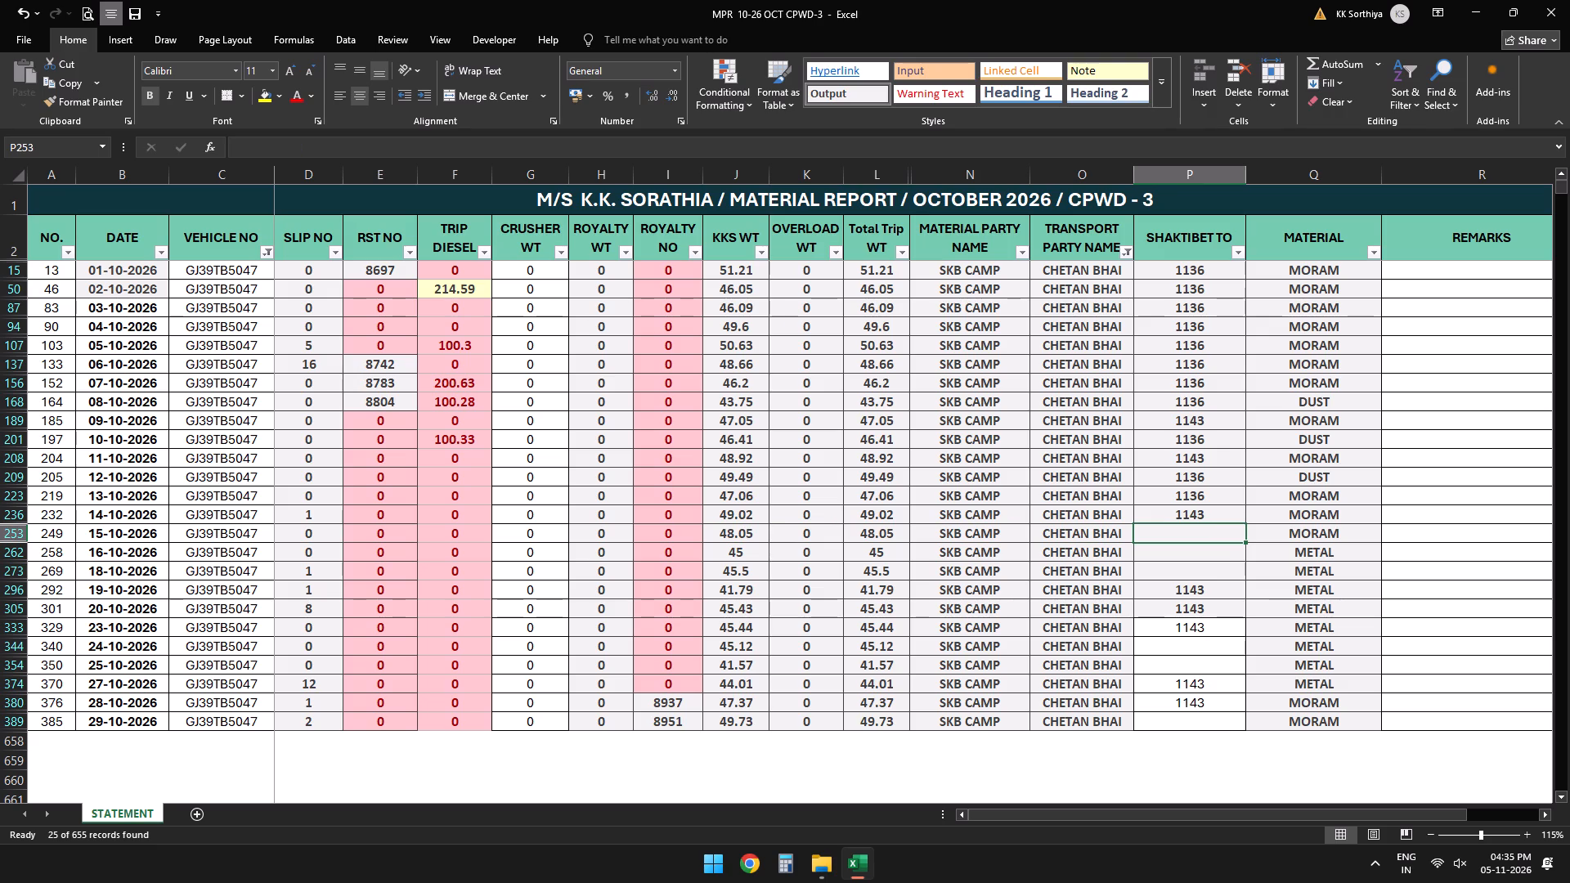
pyautogui.write('1143')
pyautogui.press('Left')
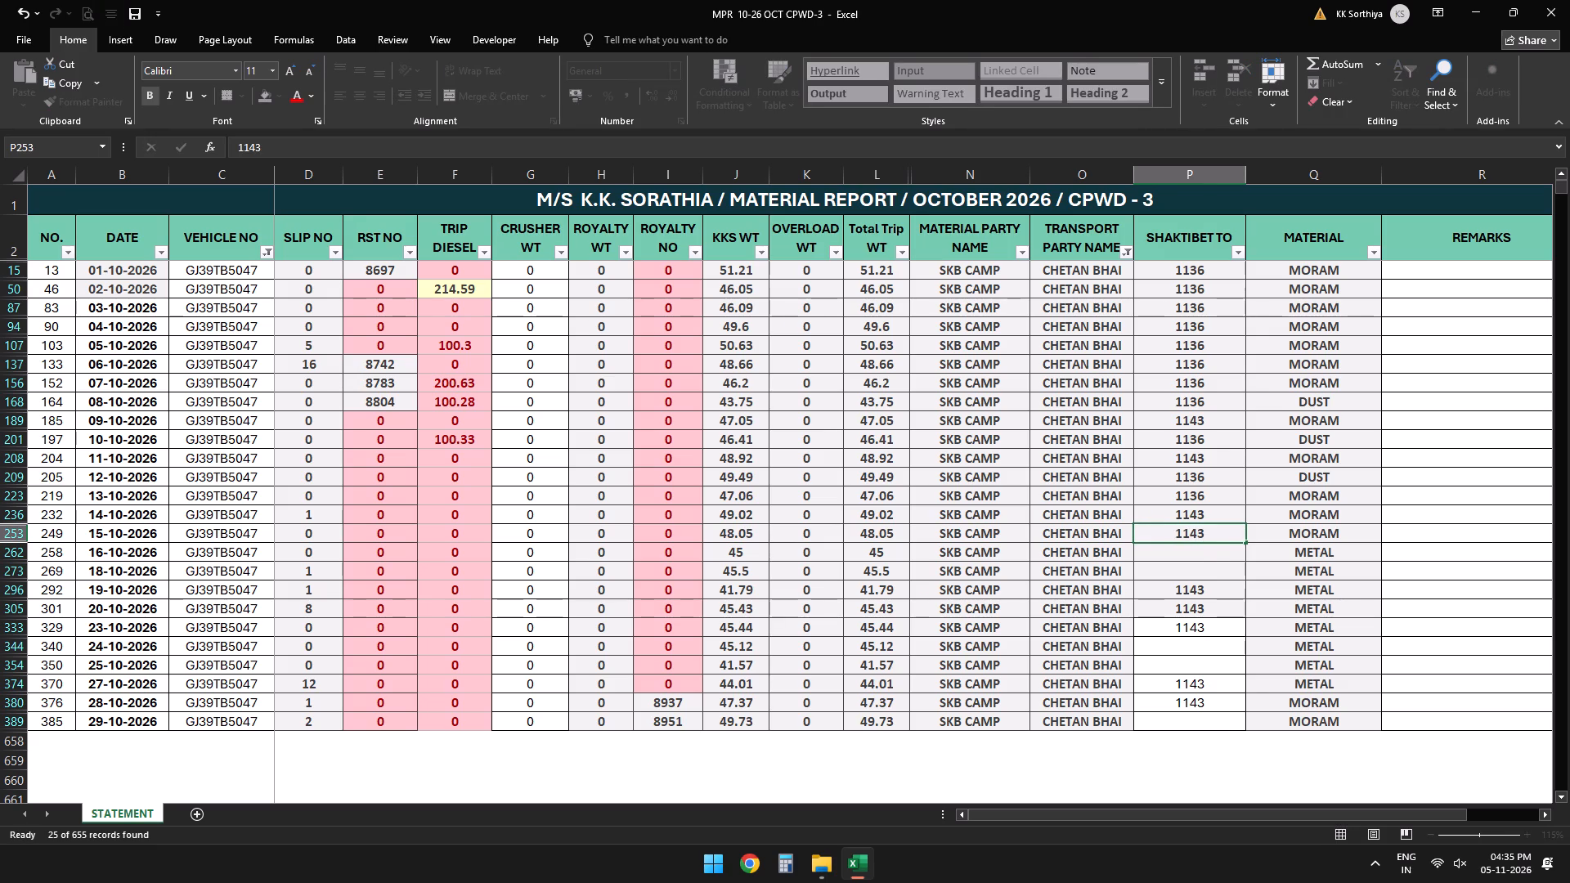
# Enter 1143 in the blank SHAKTIBET TO cells of the 16-10-2026 and 18-10-2026 METAL trips.
pyautogui.press('Left')
pyautogui.press('Left')
pyautogui.press('Left')
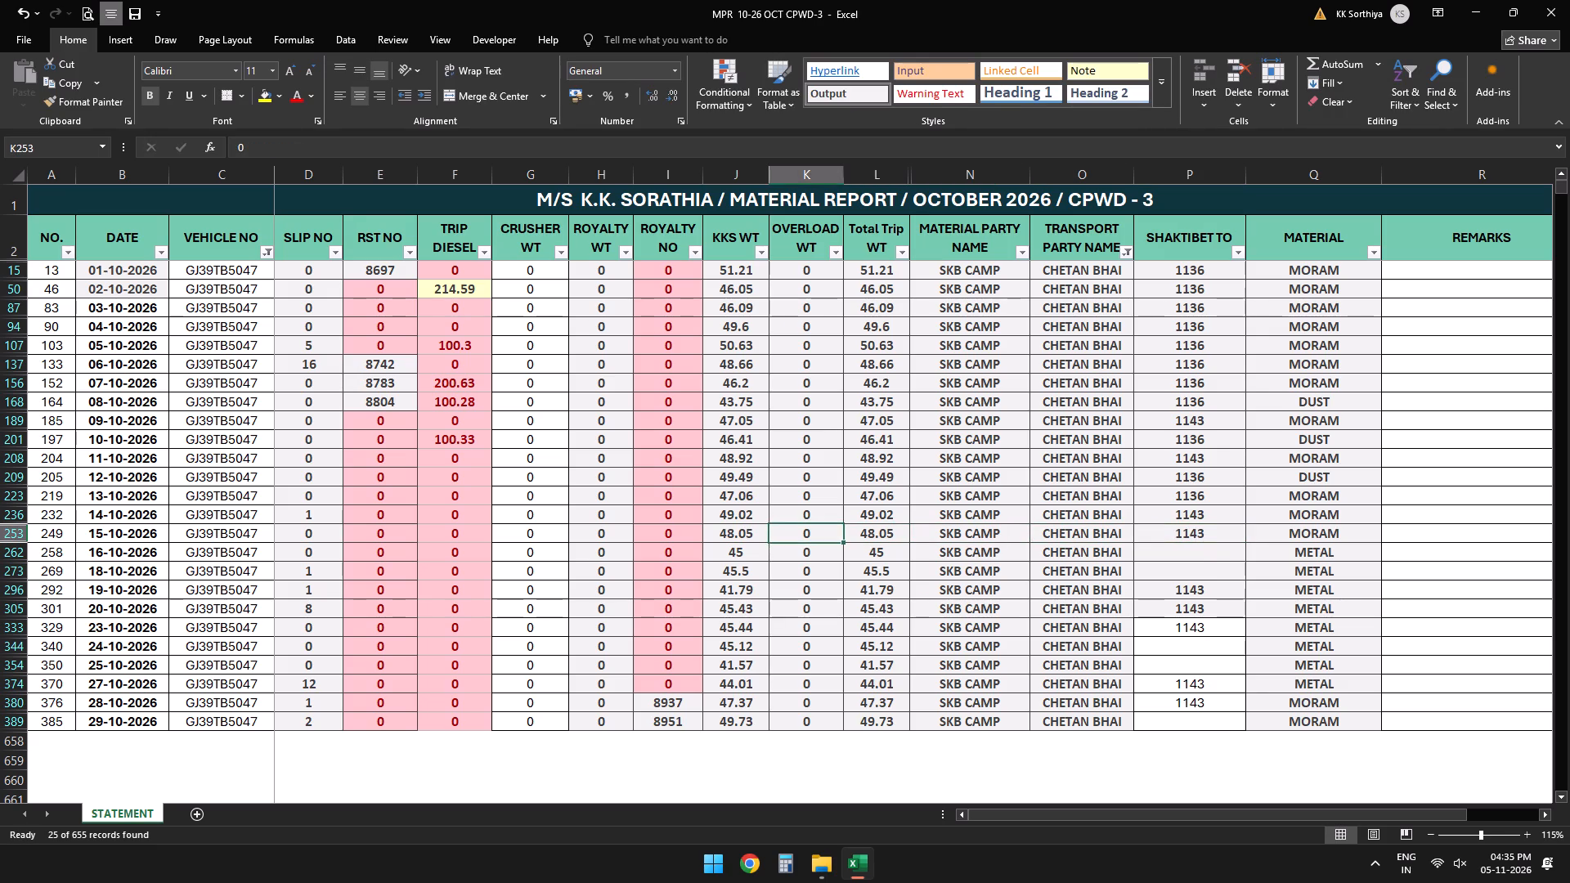
pyautogui.press('Left')
pyautogui.press('Down')
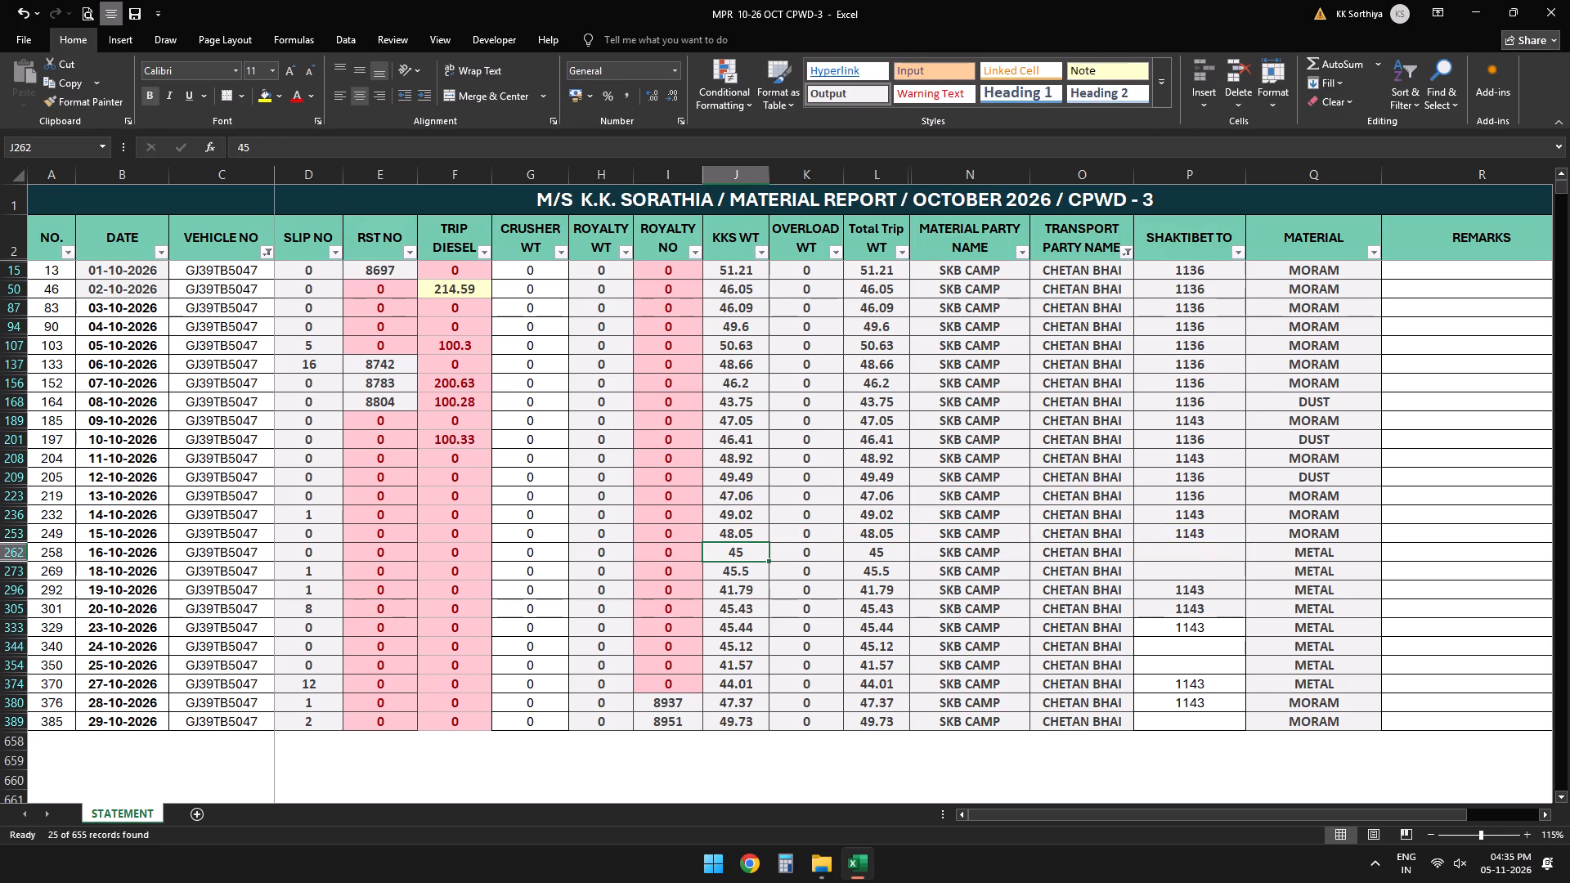
pyautogui.press('Right')
pyautogui.press('Right')
pyautogui.press('Right')
pyautogui.press('Right')
pyautogui.press('Right')
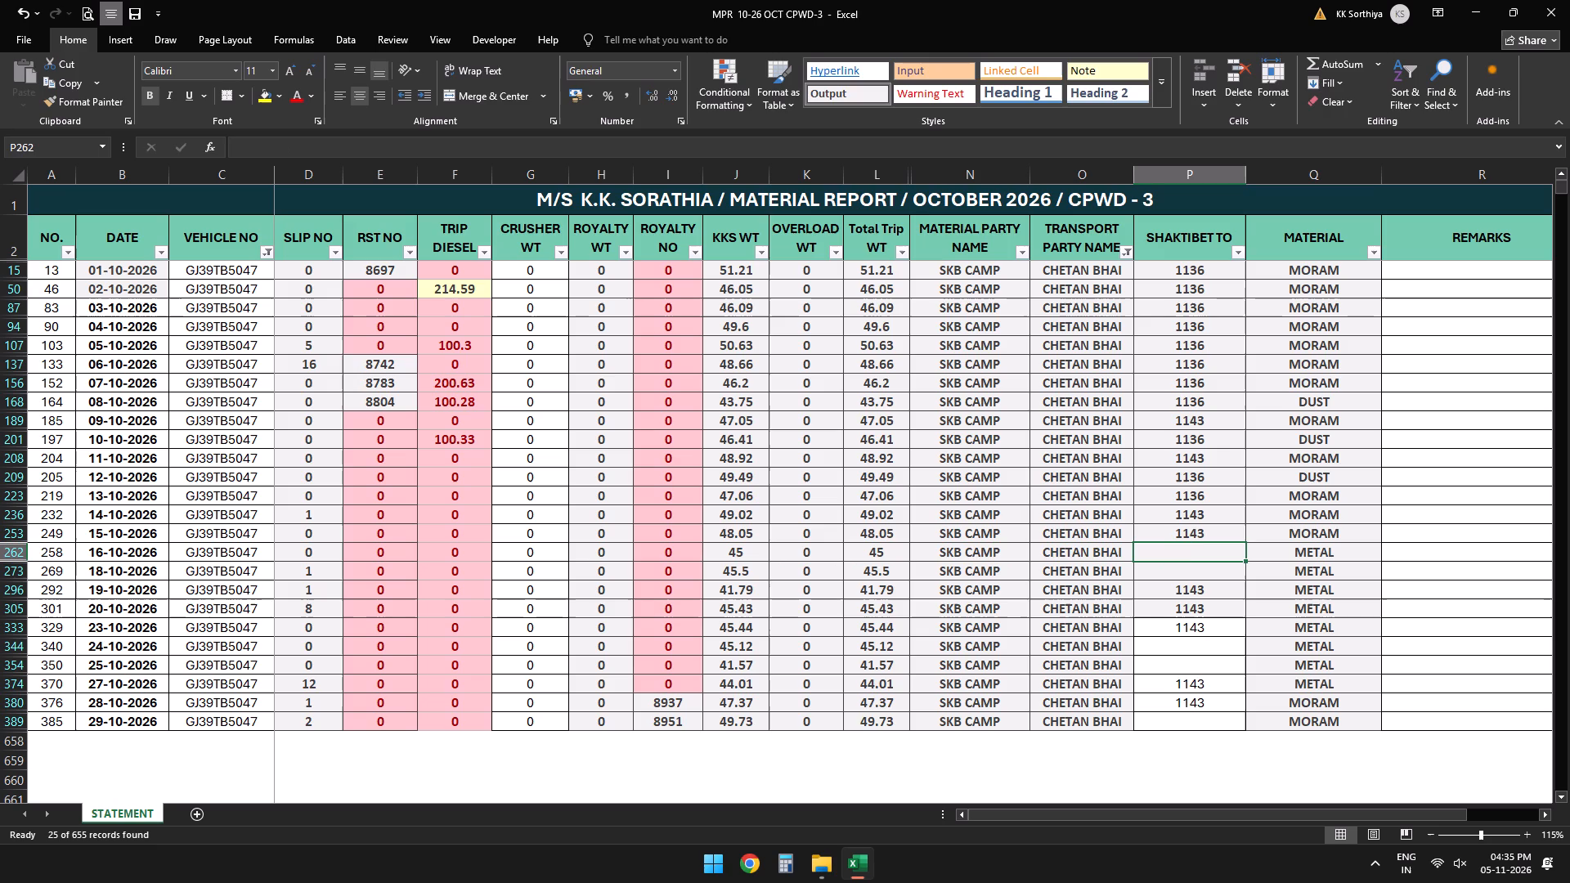
pyautogui.write('1143')
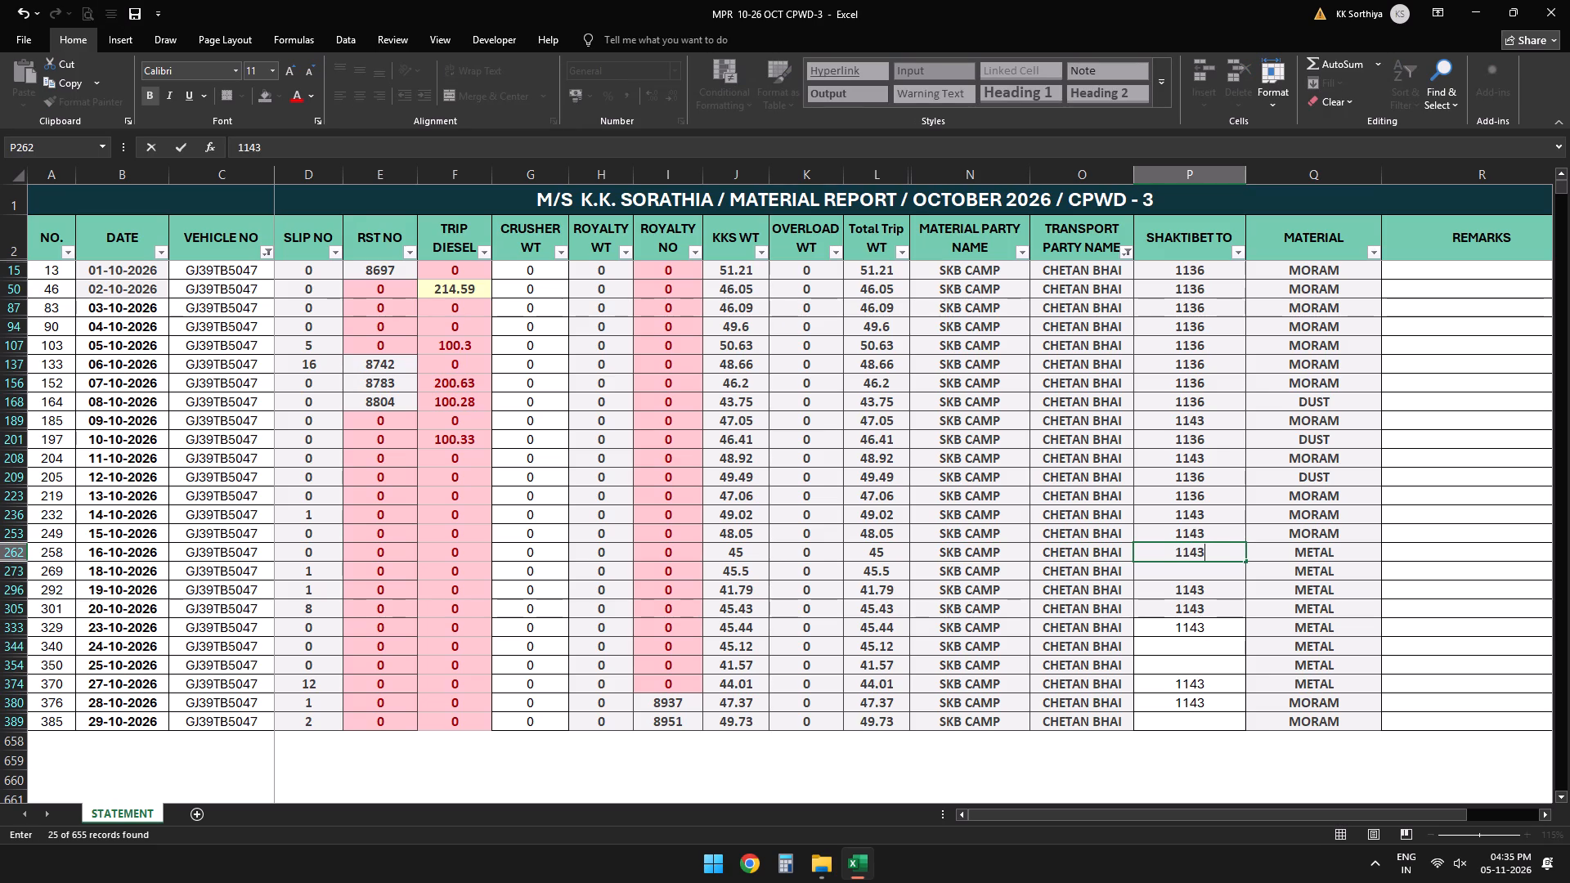
pyautogui.press('Down')
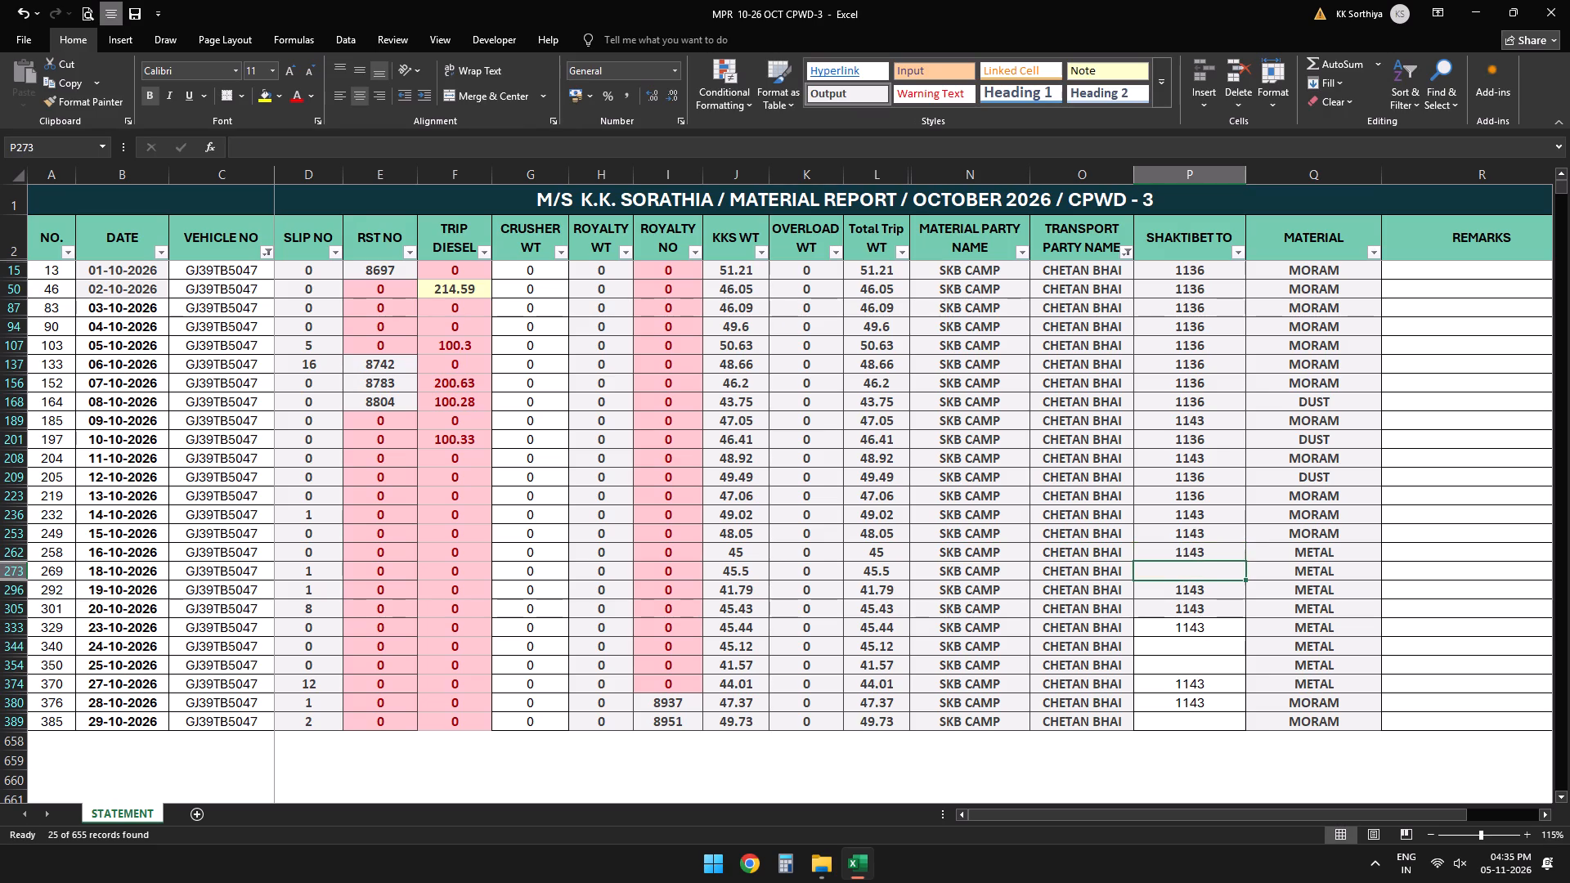
pyautogui.write('1143')
pyautogui.press('Down')
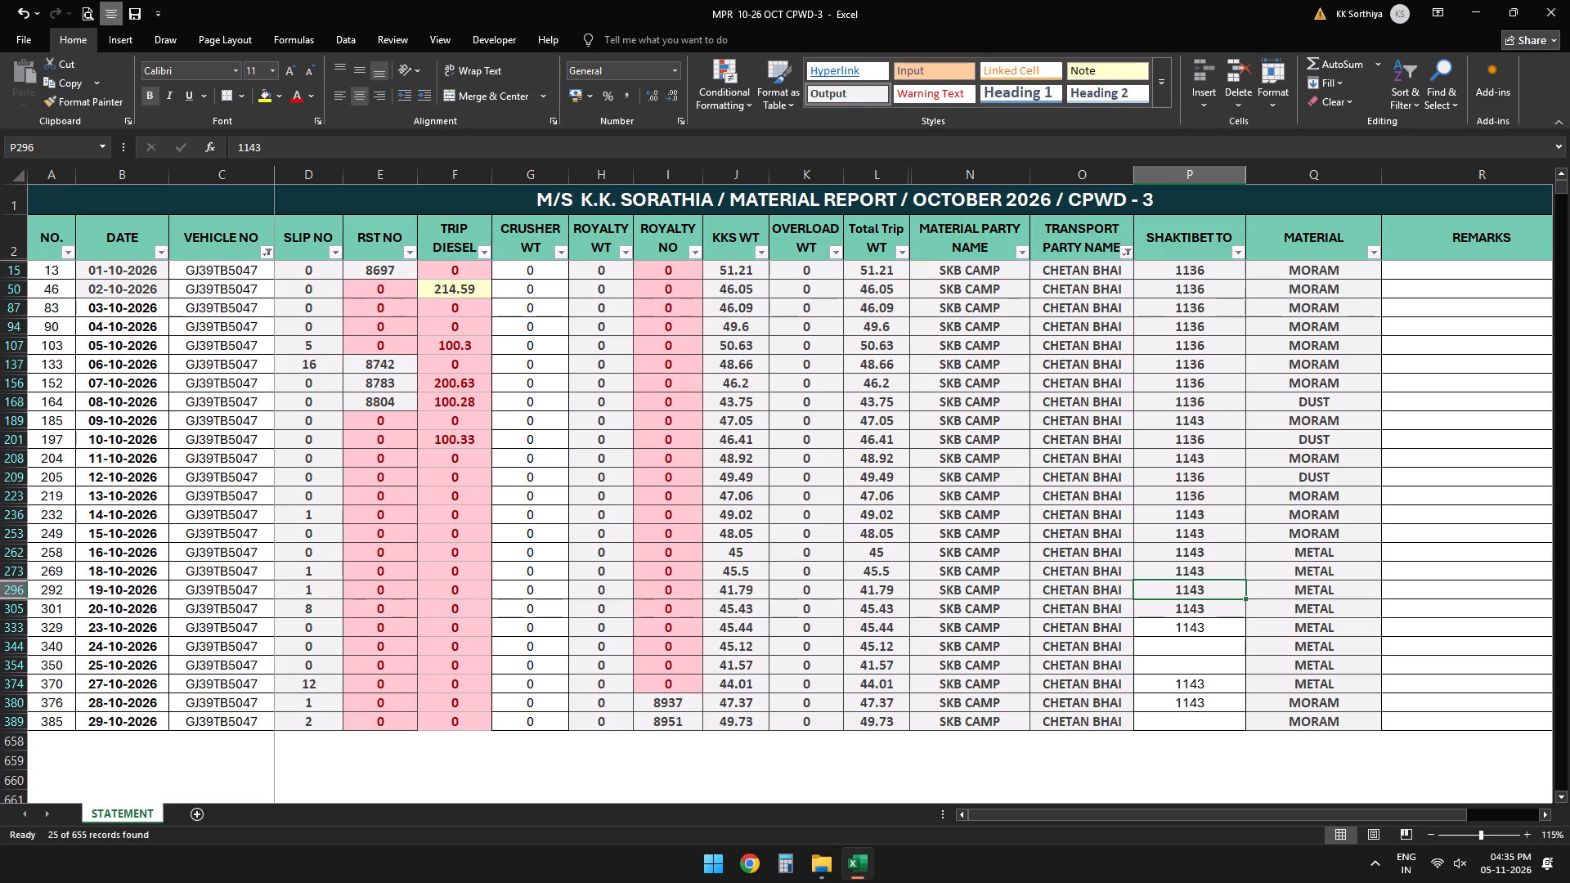
pyautogui.press('Down')
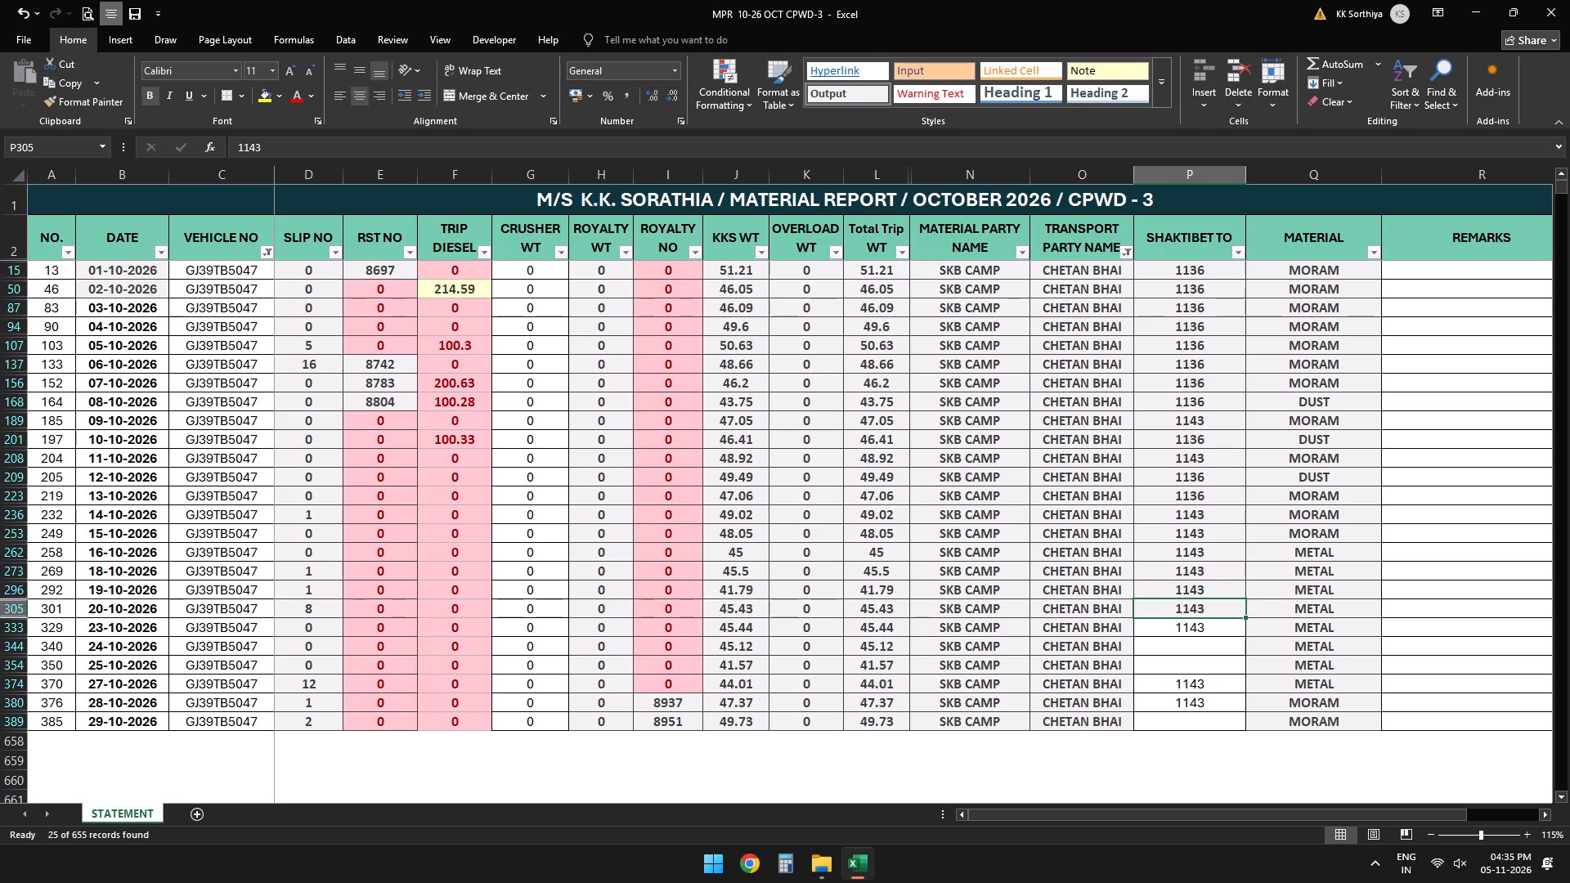
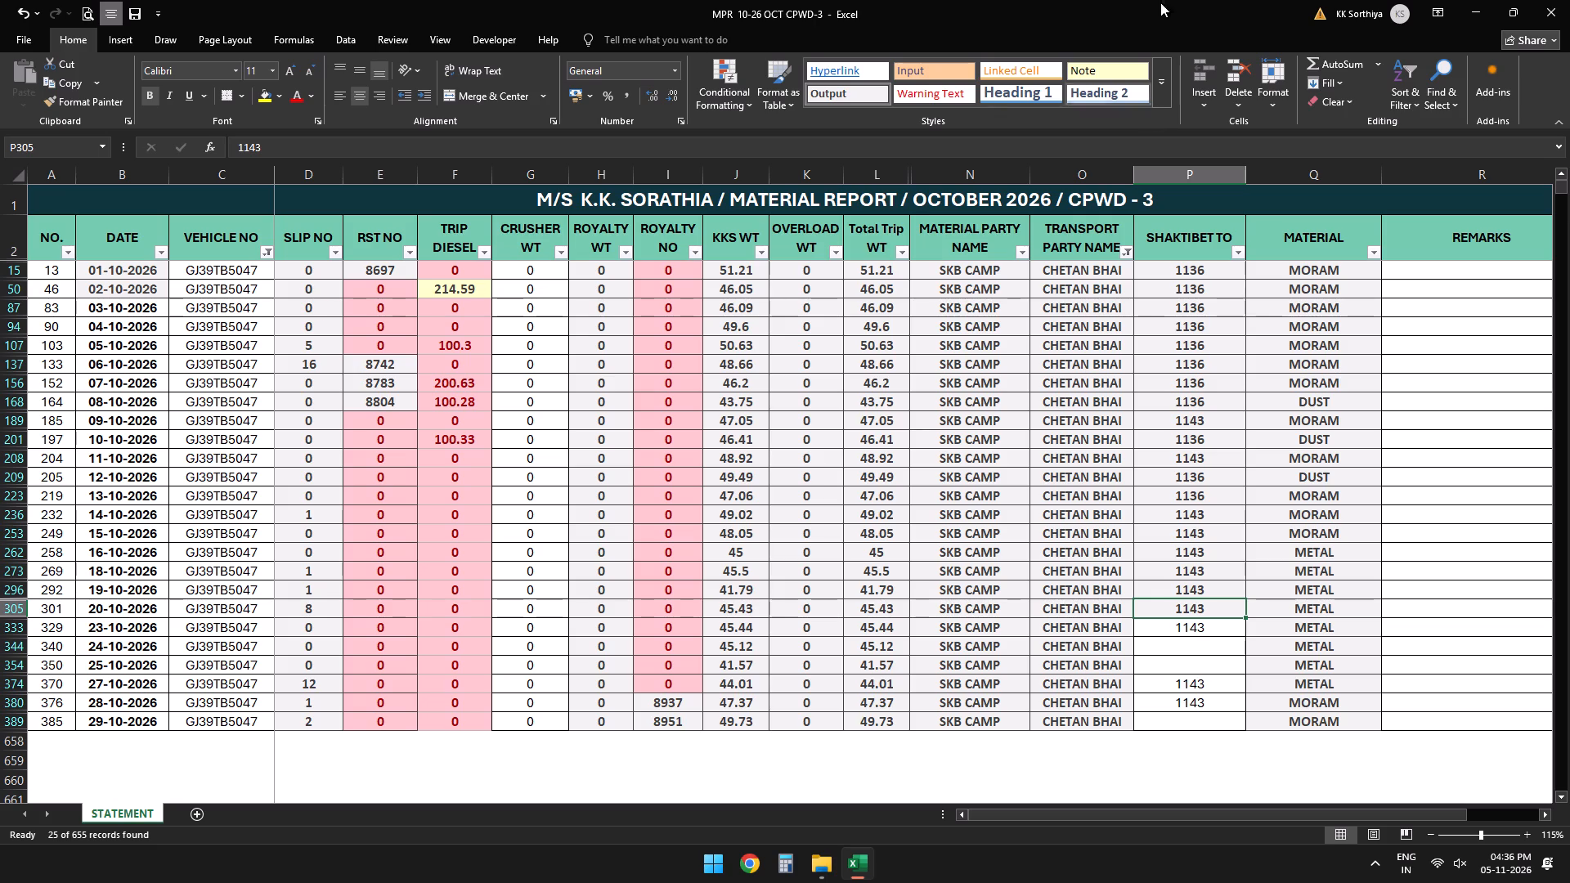
# Open the MPR 10-26 OCT VIGHAKOT workbook from the 10. OCTOBER-2026 folder, look over its statement and close it.
pyautogui.click(1477, 2)
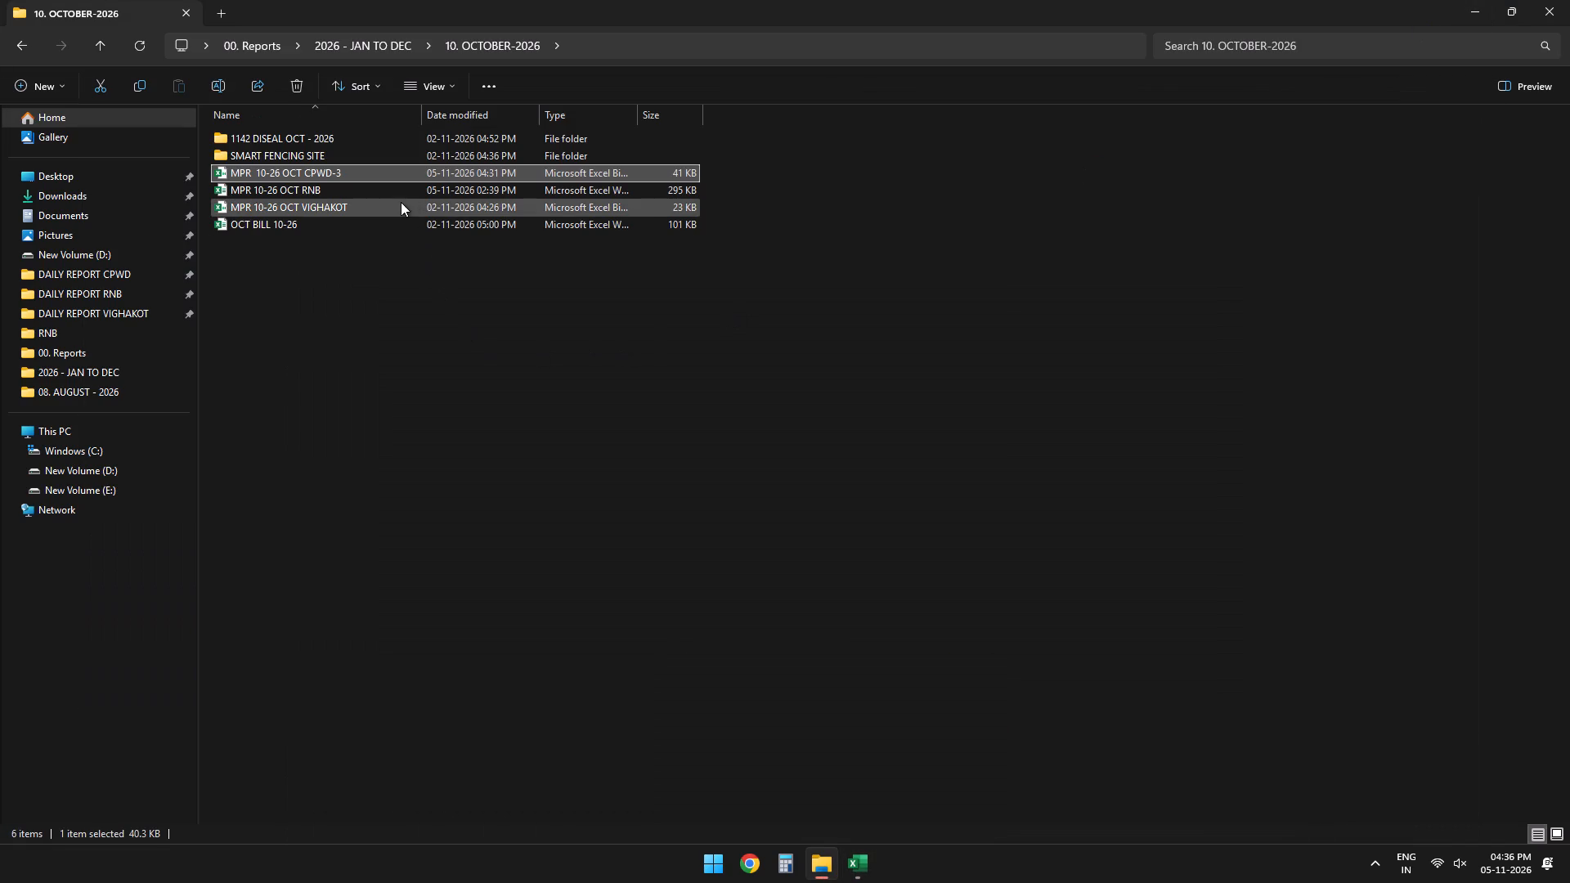
pyautogui.doubleClick(401, 202)
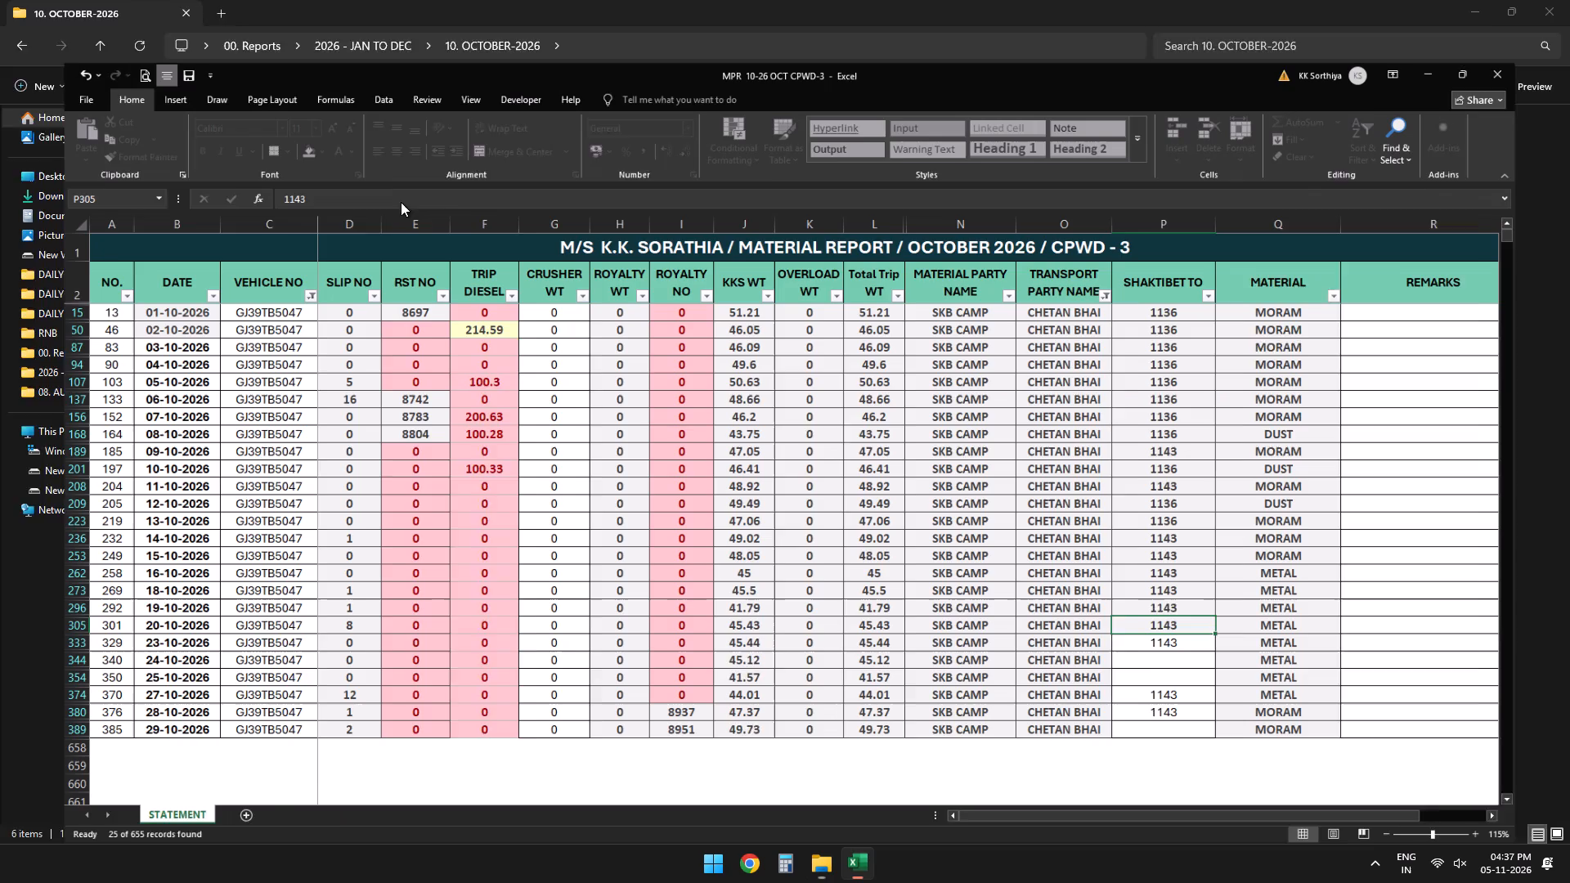
pyautogui.scroll(9, 899, 488)
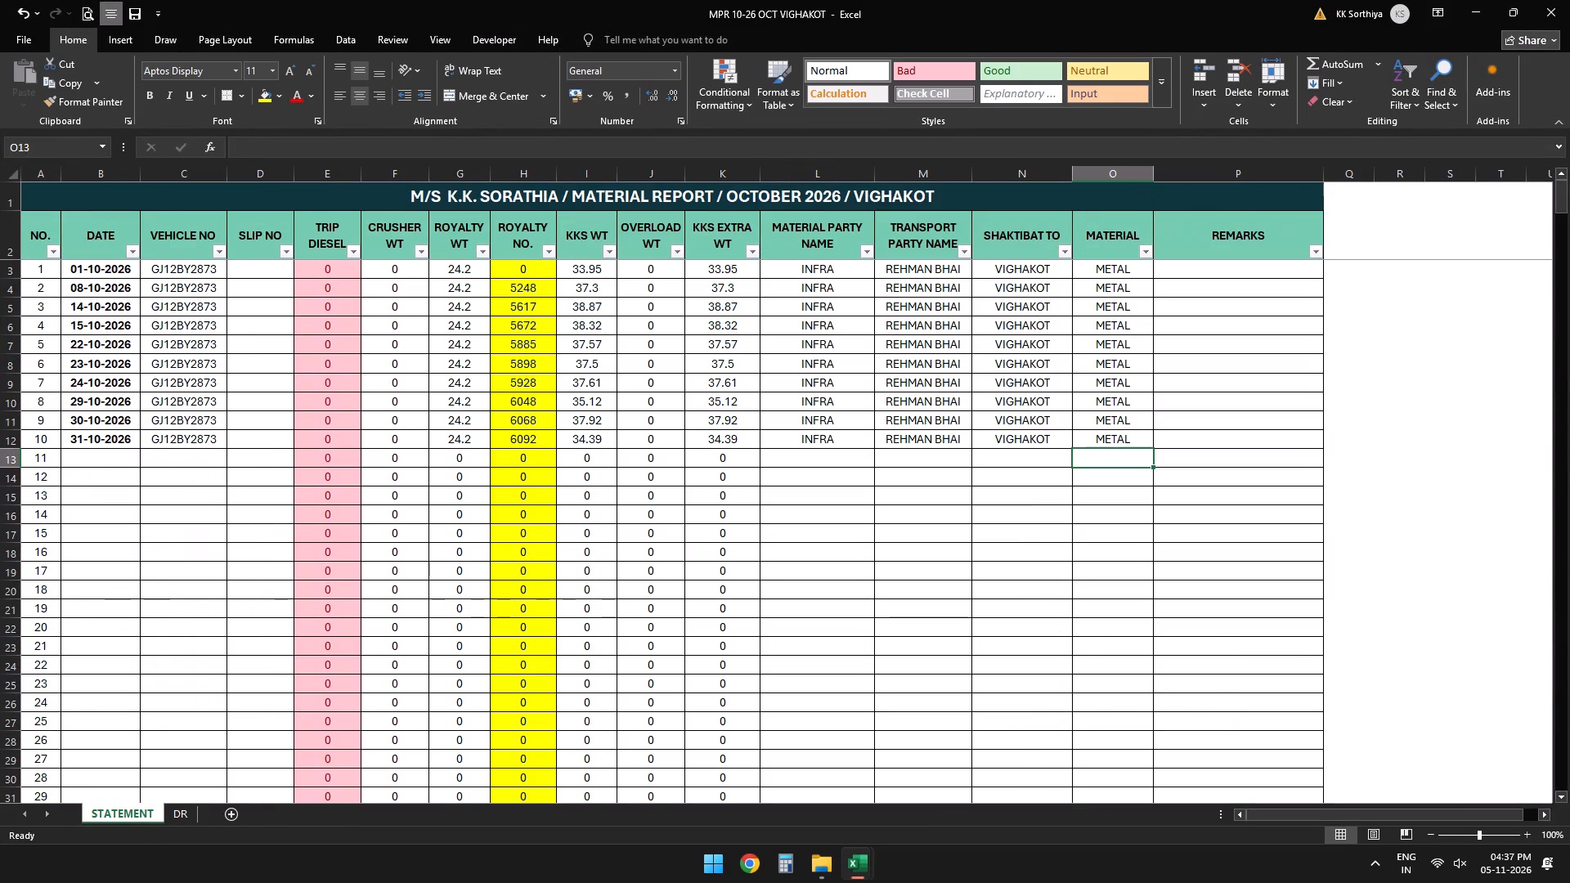
pyautogui.click(1569, 0)
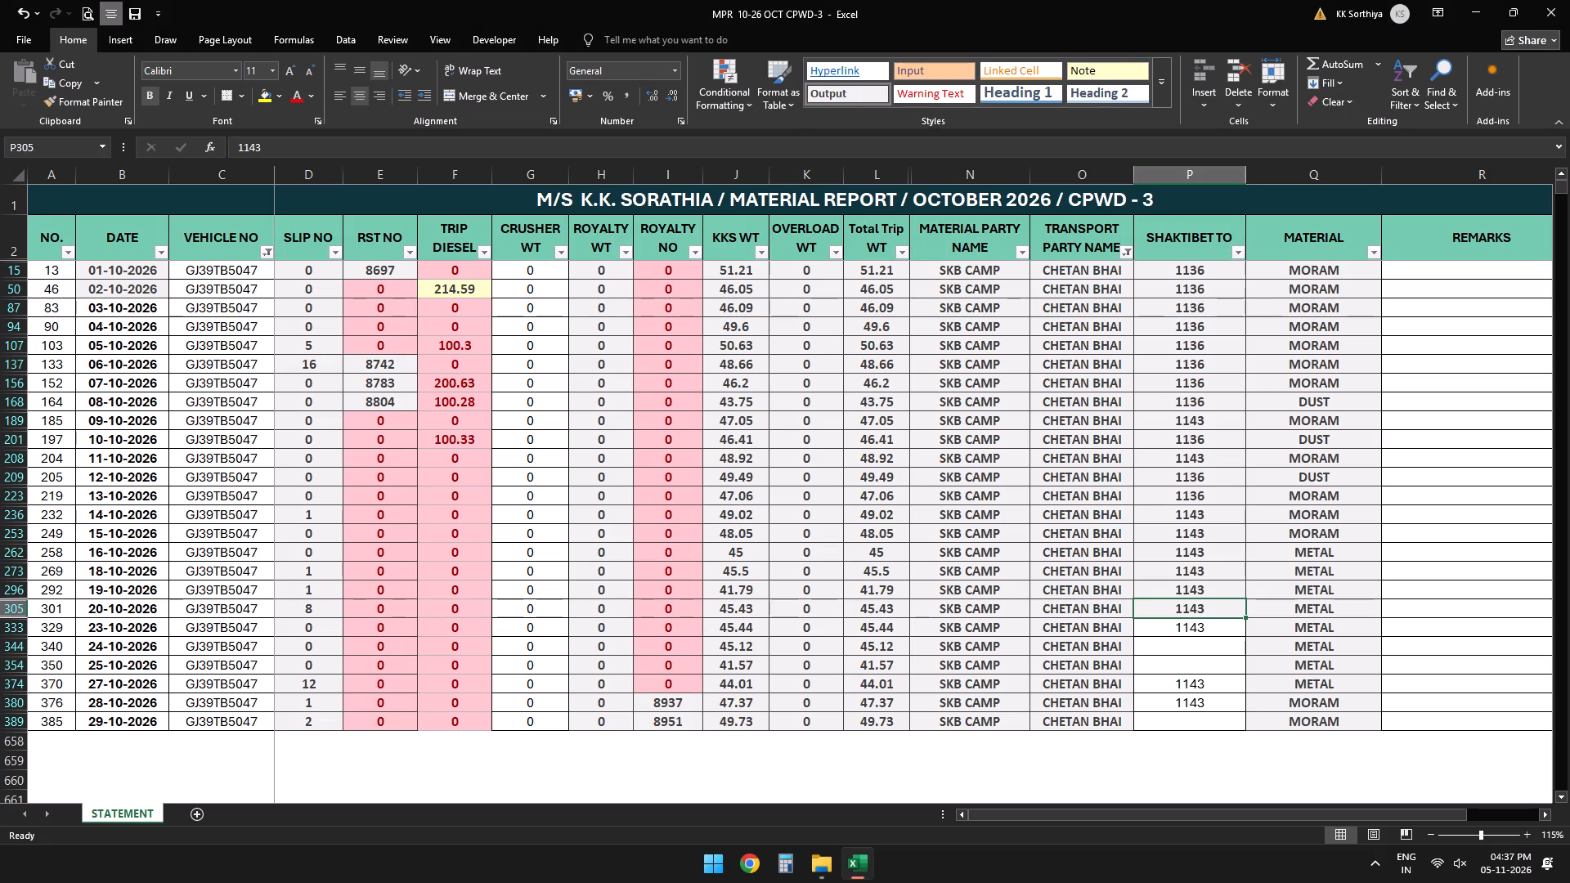
# Enter 1143 in the blank SHAKTIBET TO cell of the 29-10-2026 MORAM trip in the CPWD-3 report.
pyautogui.press('Down')
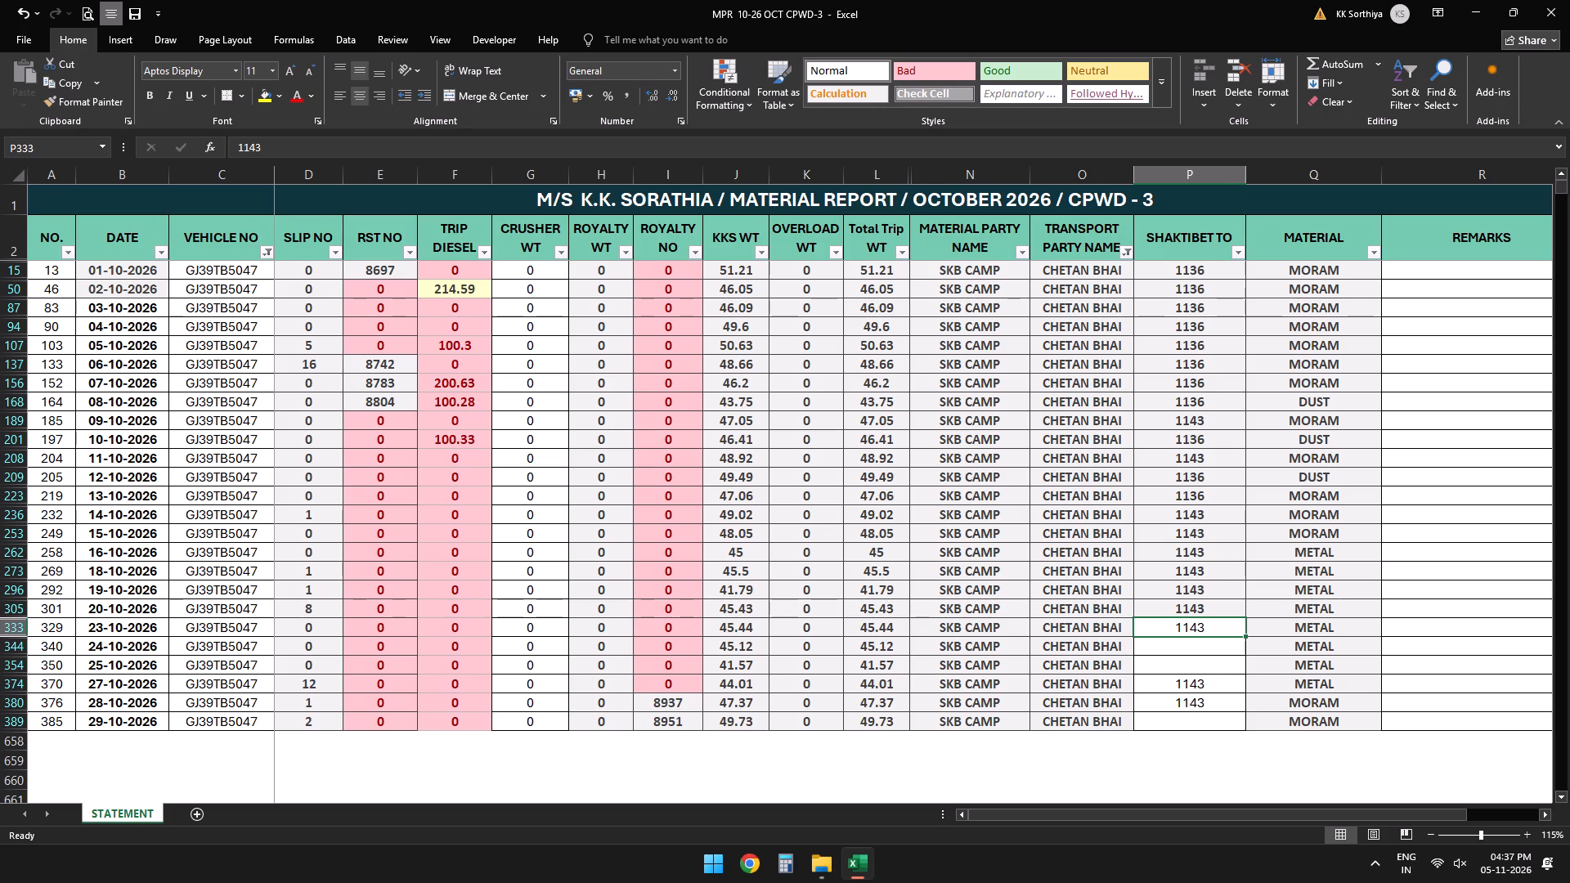
pyautogui.press('Down')
pyautogui.press('Down')
pyautogui.press('Down')
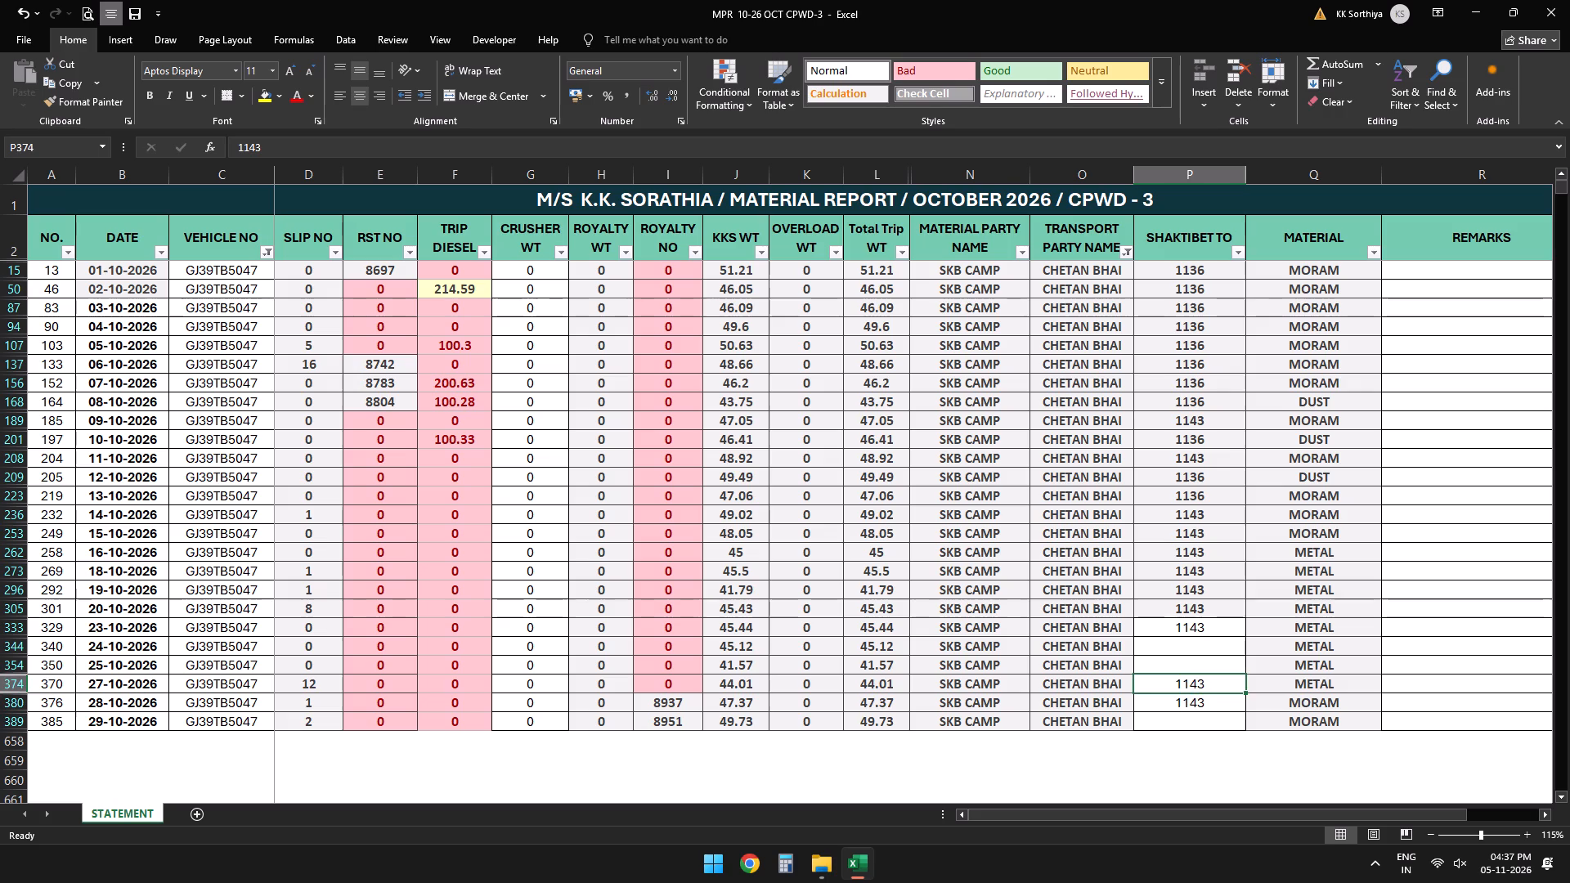
pyautogui.press('Down')
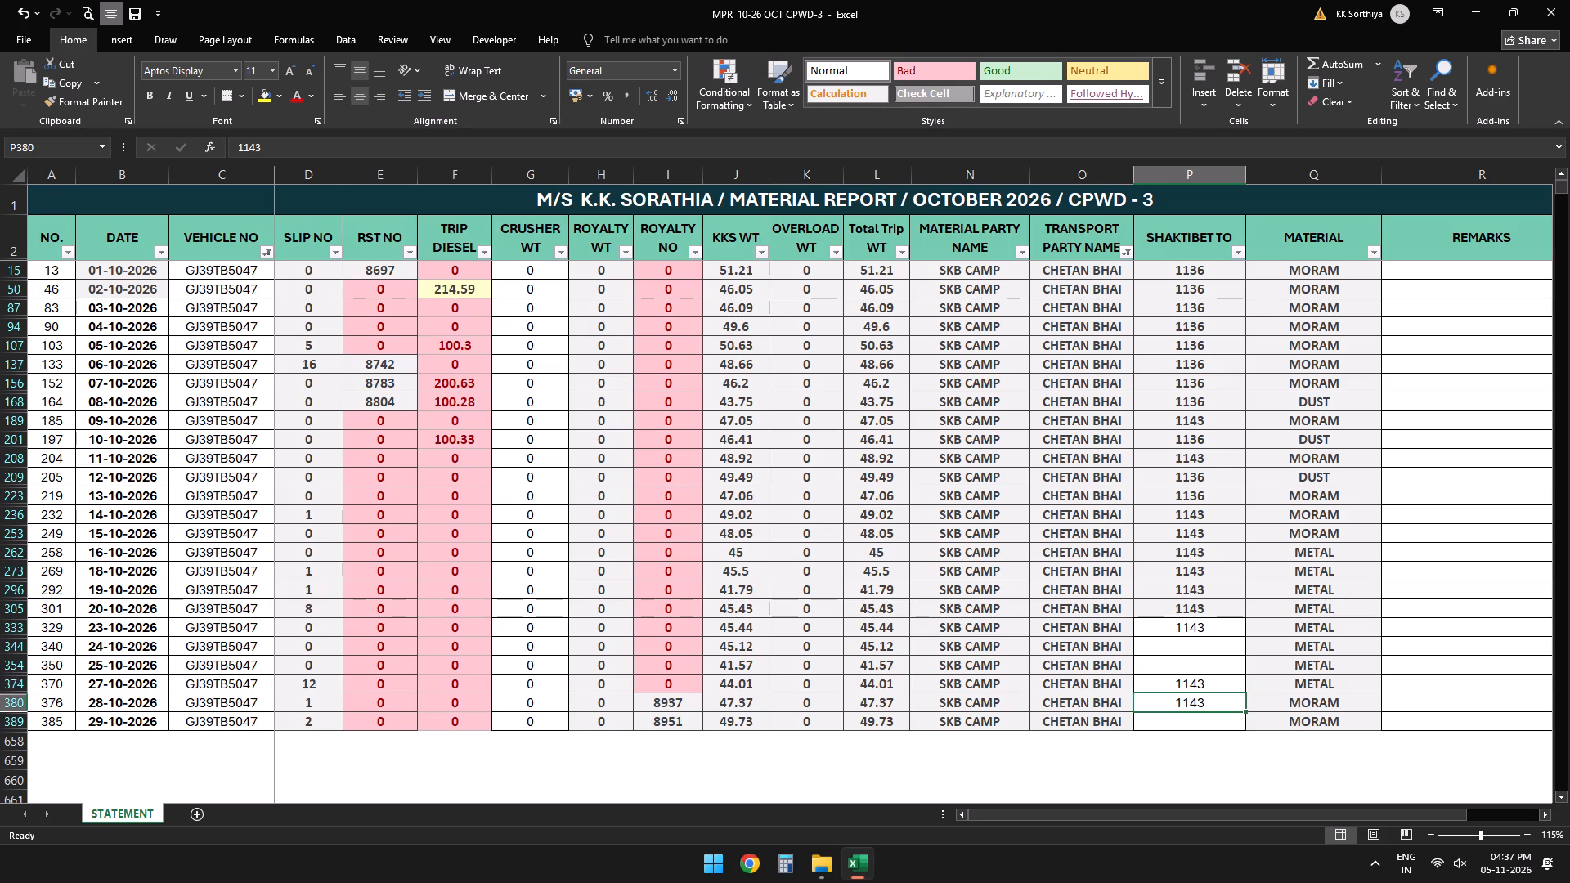
pyautogui.press('Down')
pyautogui.write('11')
pyautogui.write('43')
pyautogui.press('Up')
# Select the blank SHAKTIBET TO cell of the 25-10-2026 METAL trip.
pyautogui.press('Up')
pyautogui.press('Up')
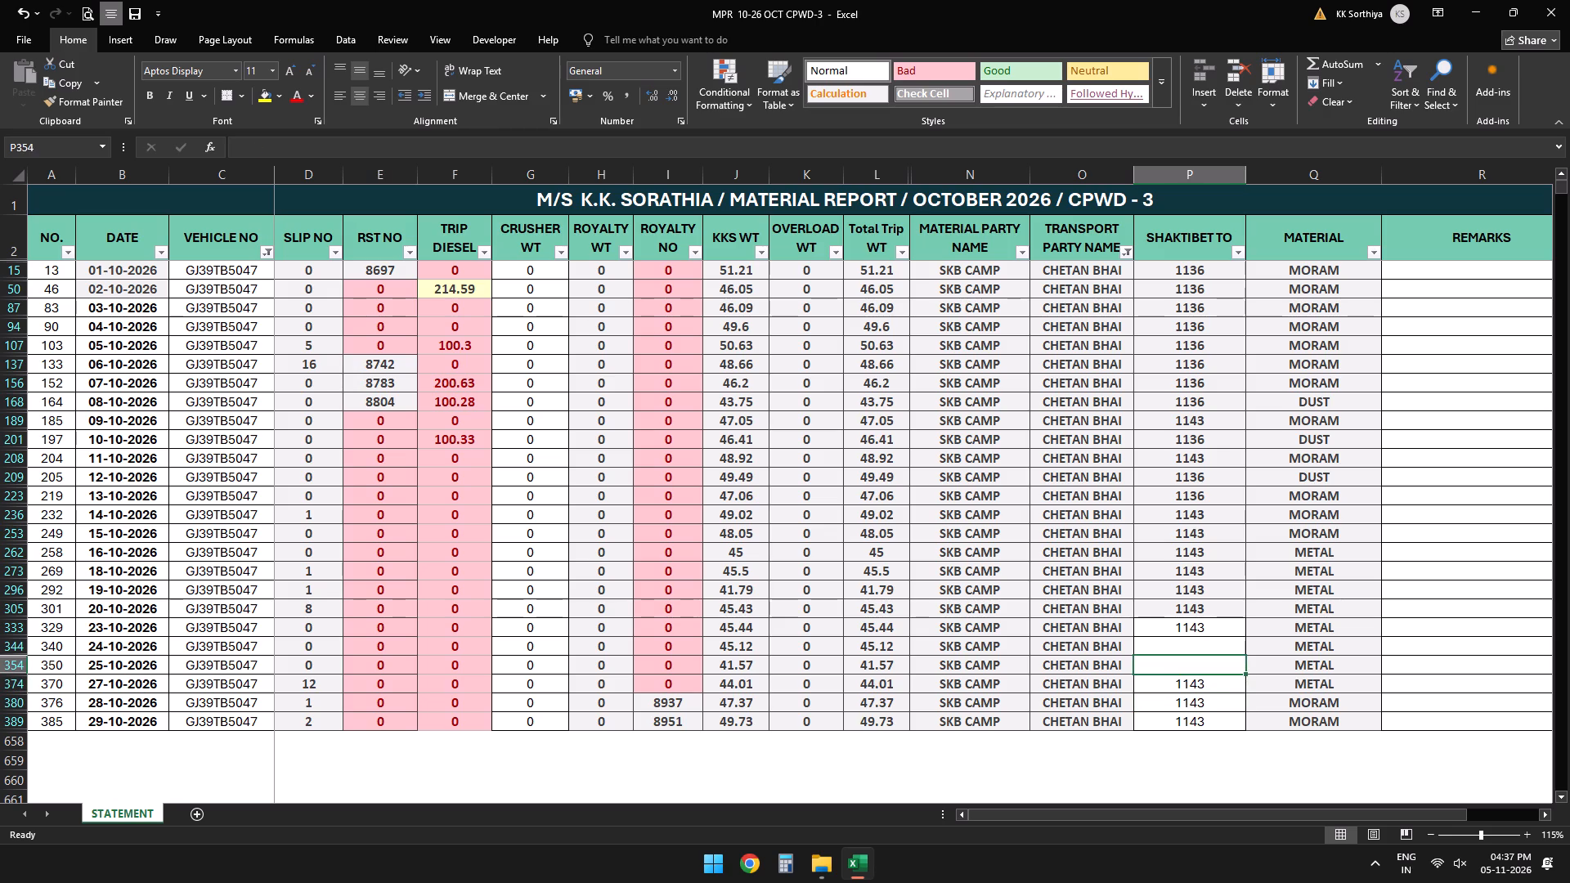
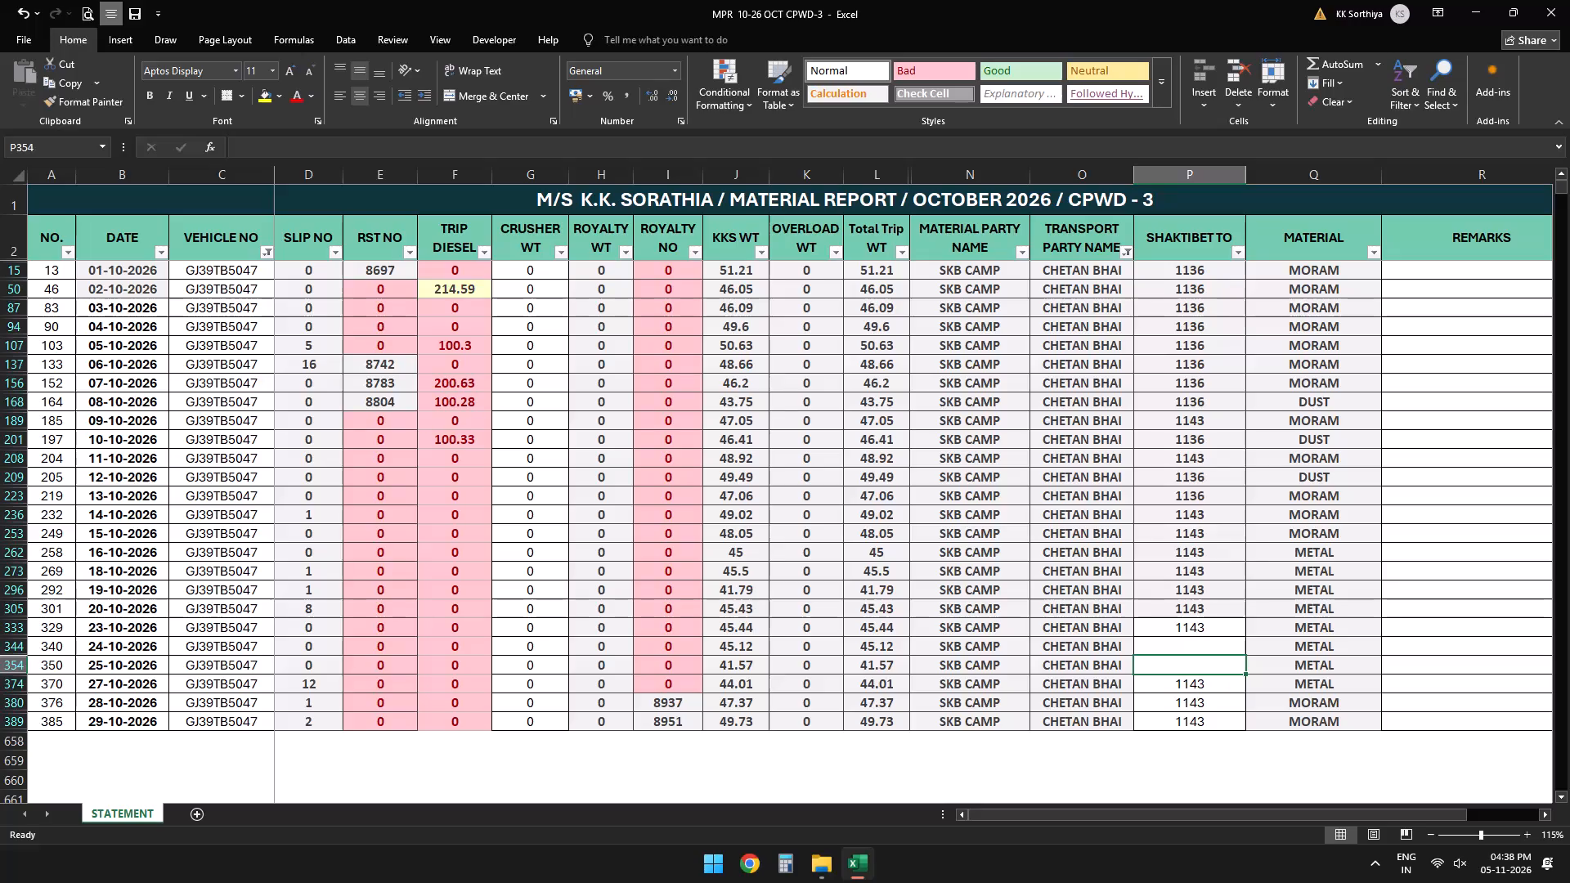
# Save the CPWD-3 material report workbook.
pyautogui.hotkey('ctrl', 's')
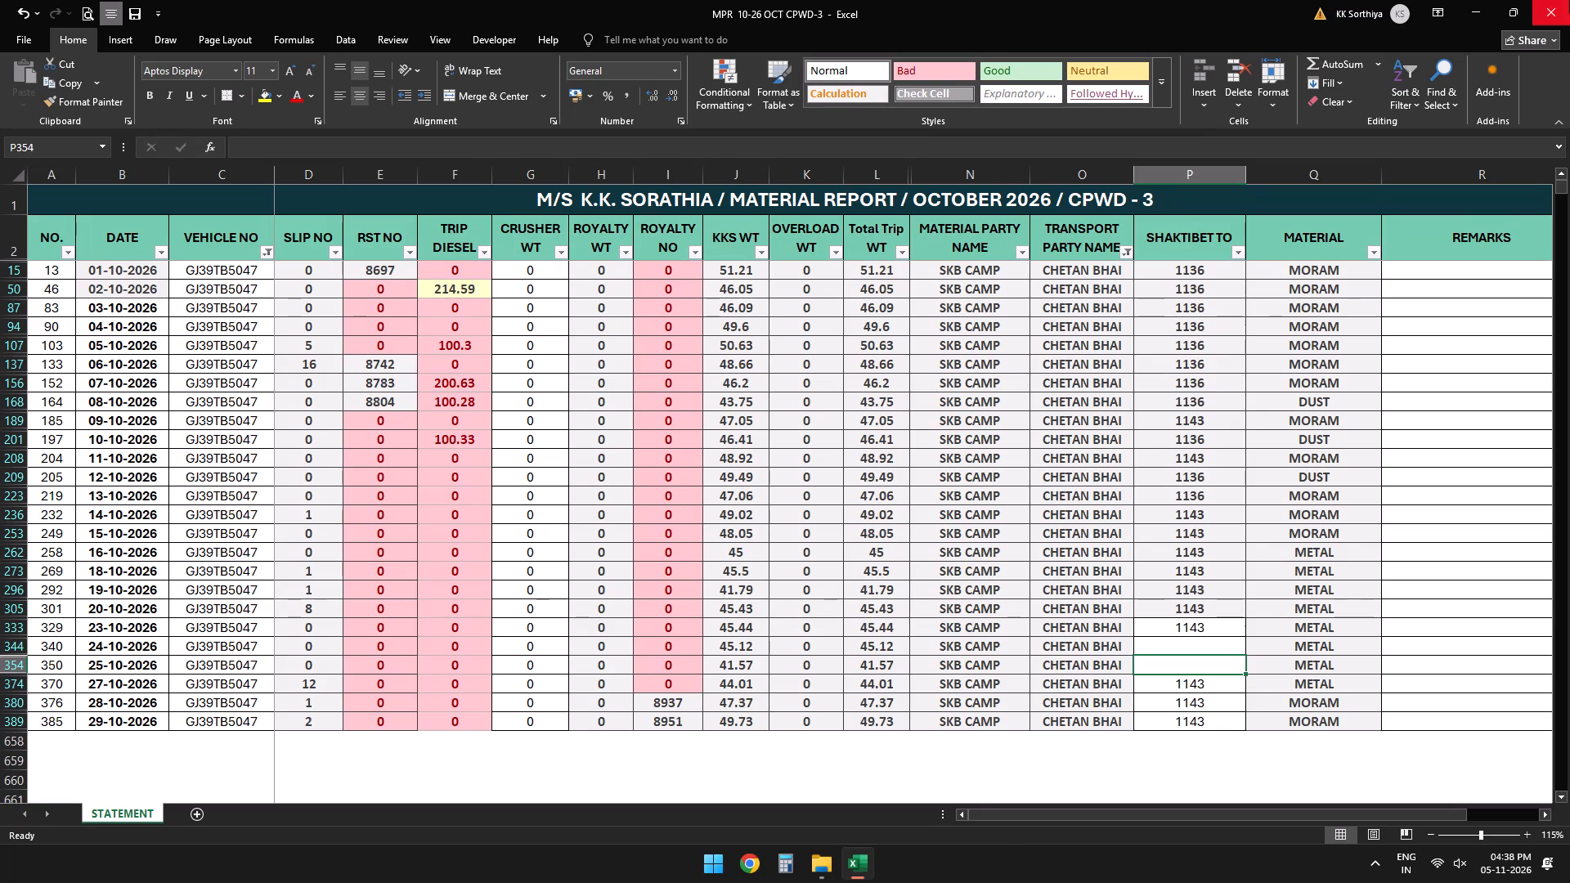
# Open the MPR 10-26 OCT RNB workbook from the 10. OCTOBER-2026 folder and check the CHETAN BHAI total on its DR sheet.
pyautogui.click(1475, 0)
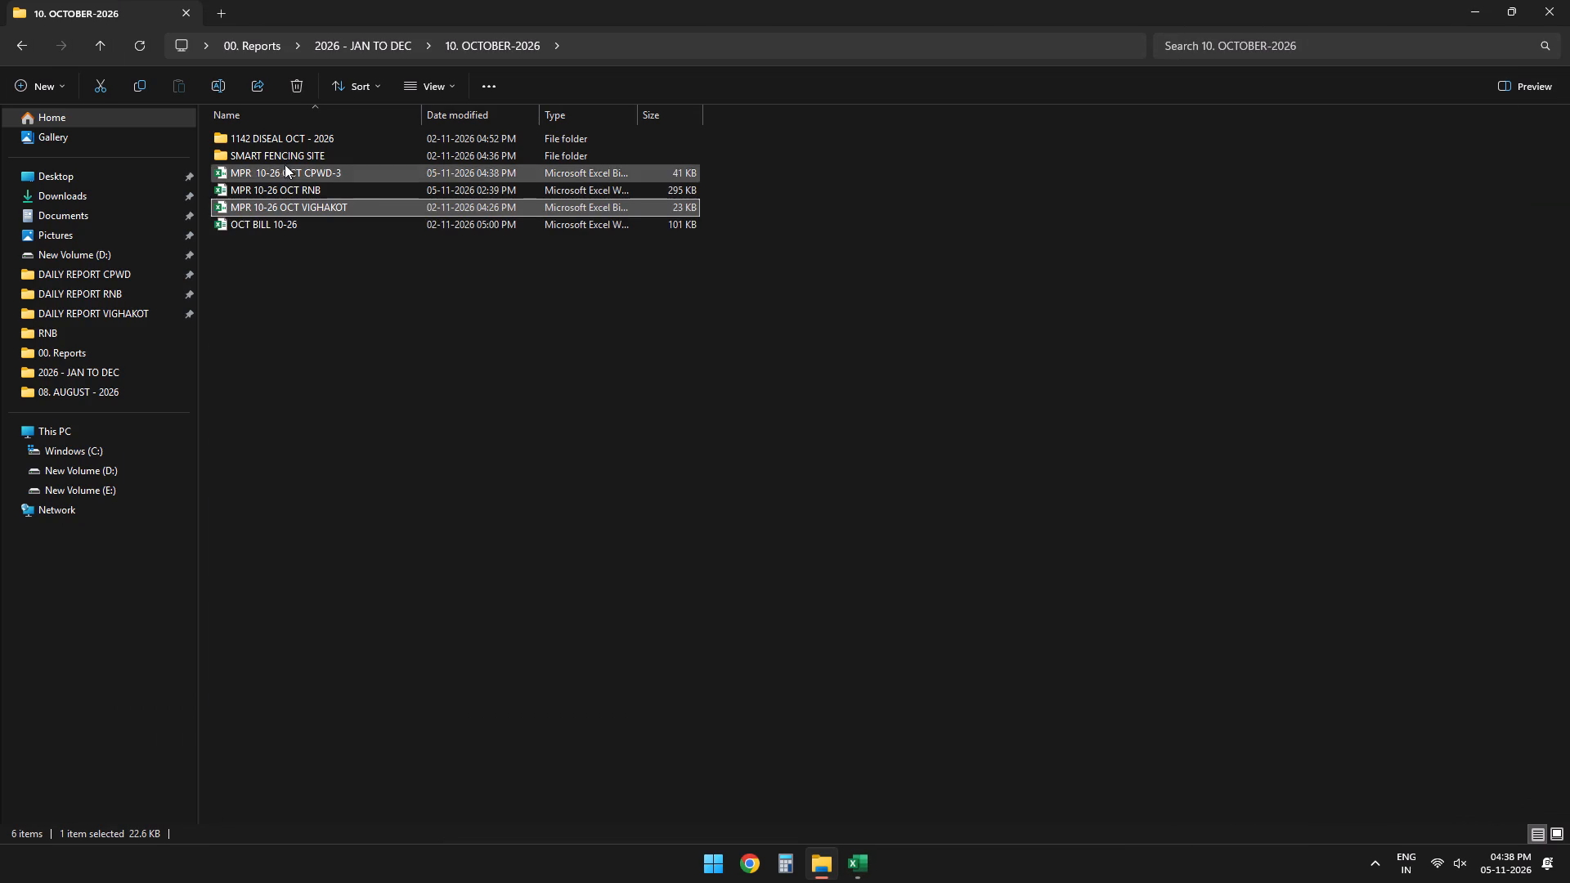
pyautogui.doubleClick(302, 182)
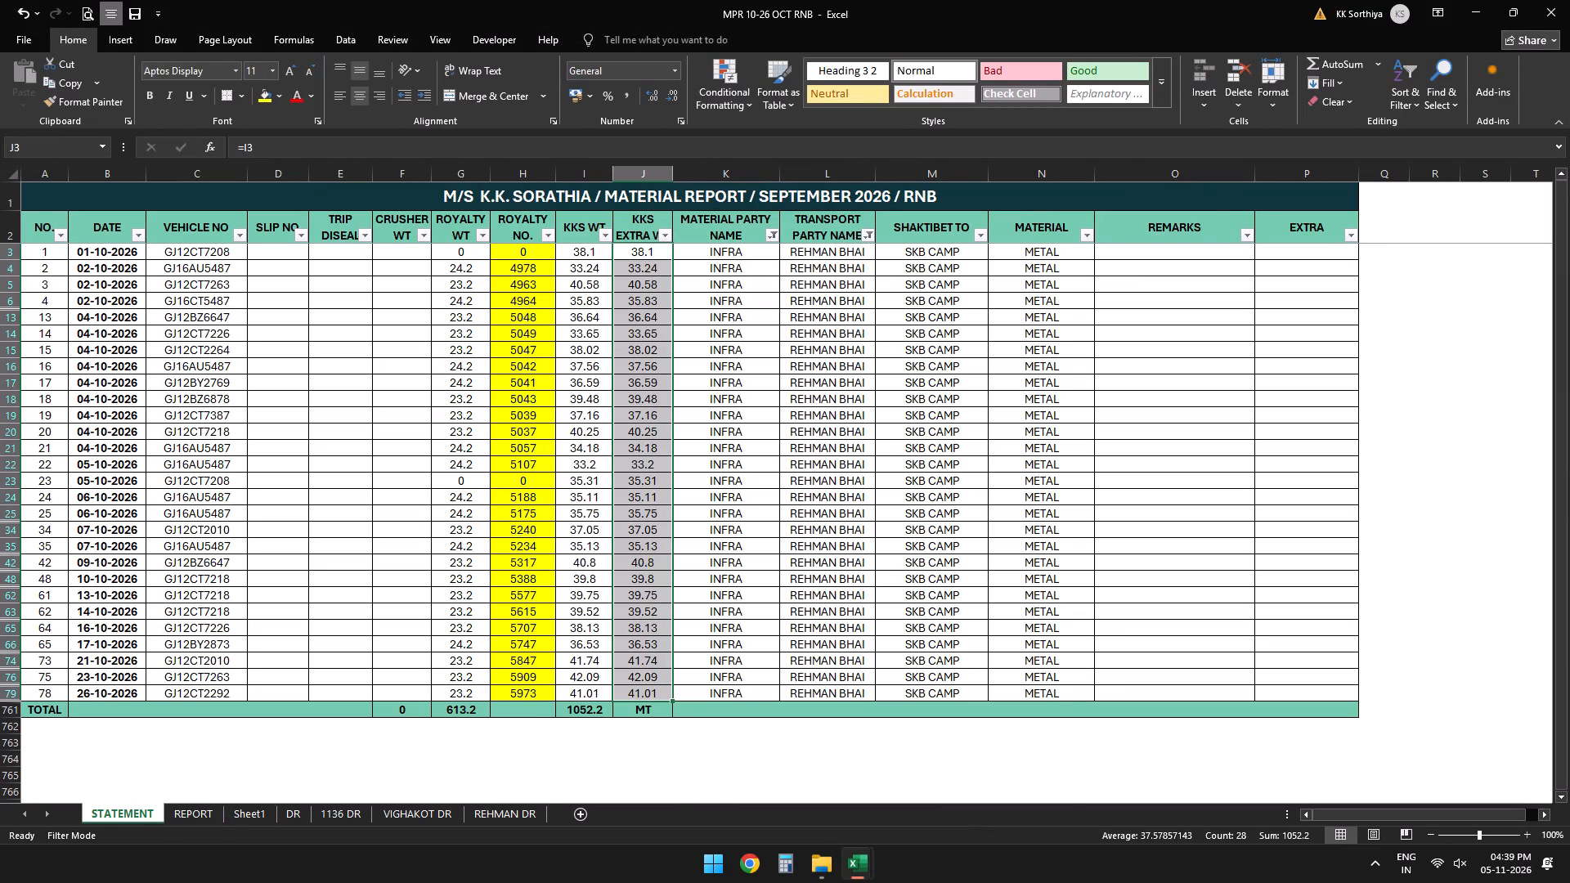
pyautogui.moveTo(208, 822); pyautogui.dragTo(216, 822)
pyautogui.click(287, 819)
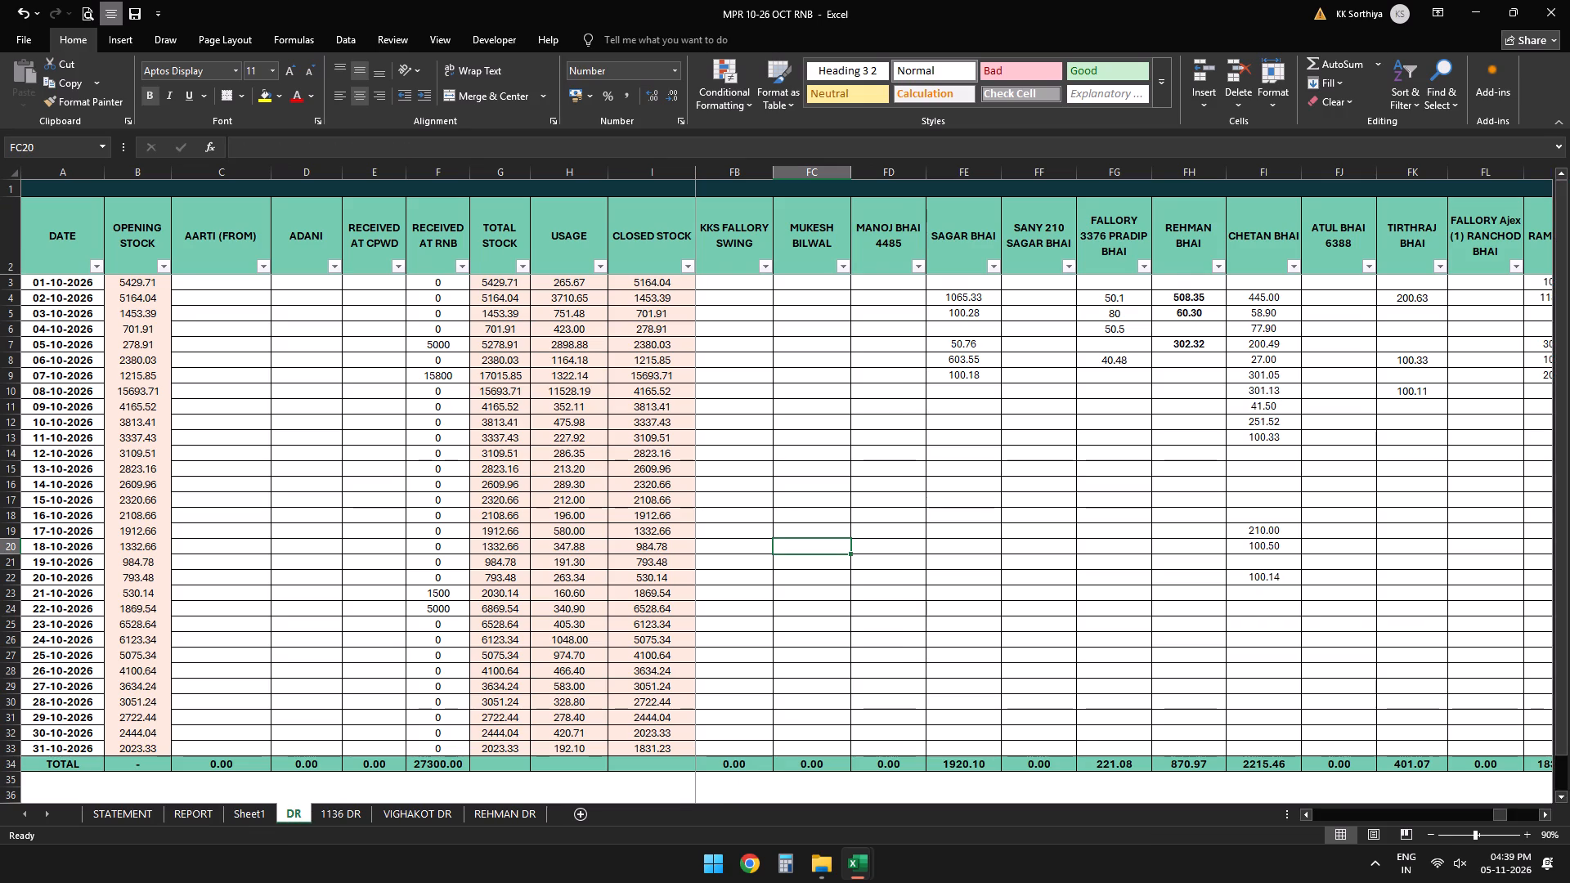
pyautogui.click(1260, 760)
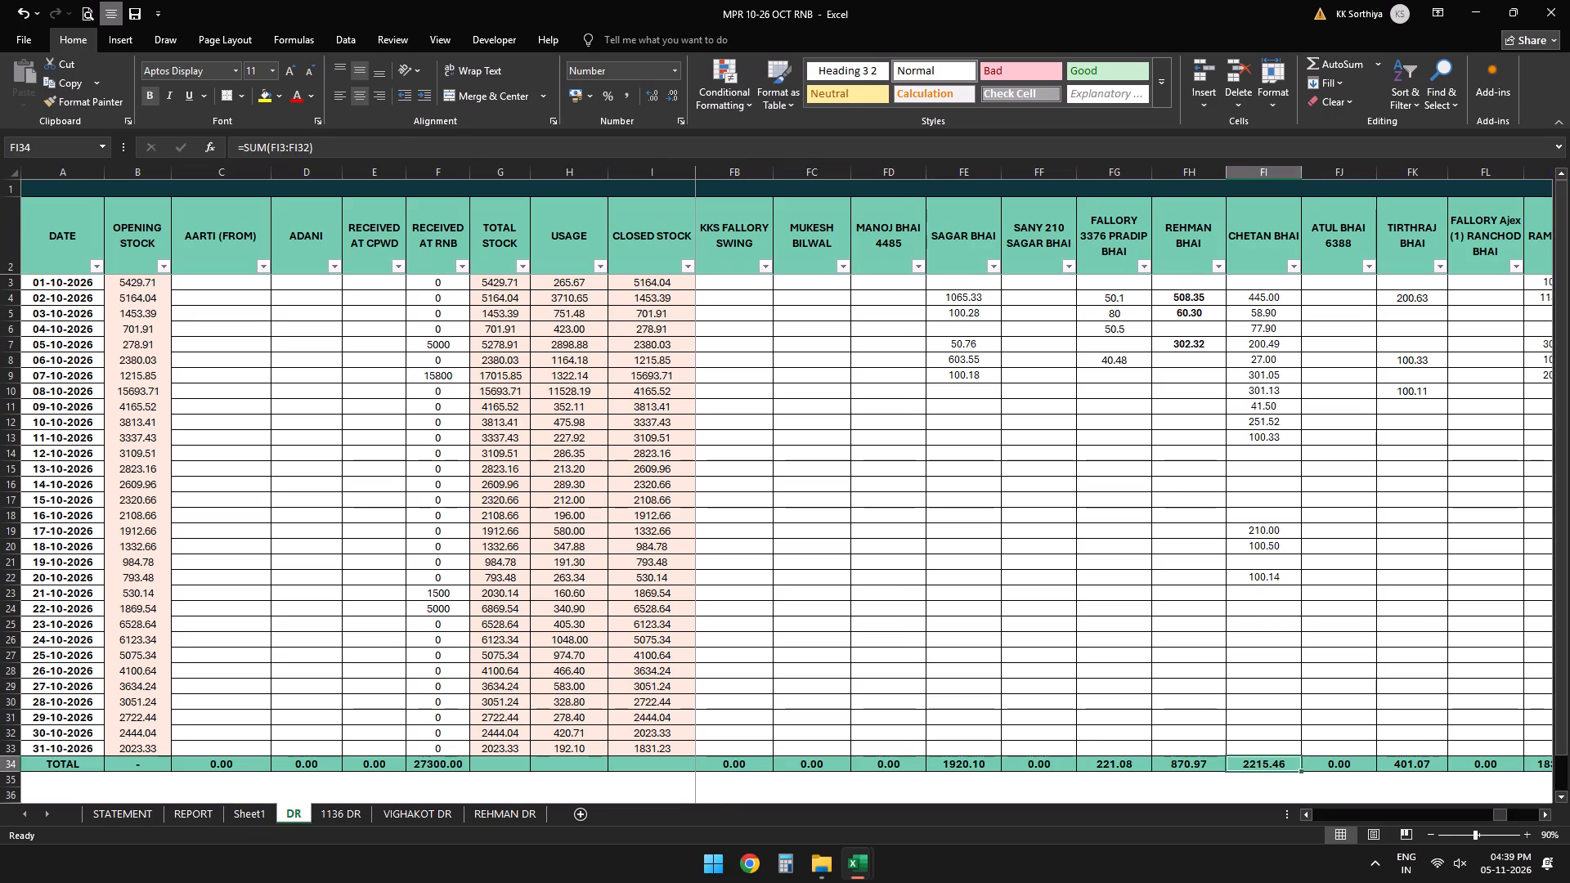
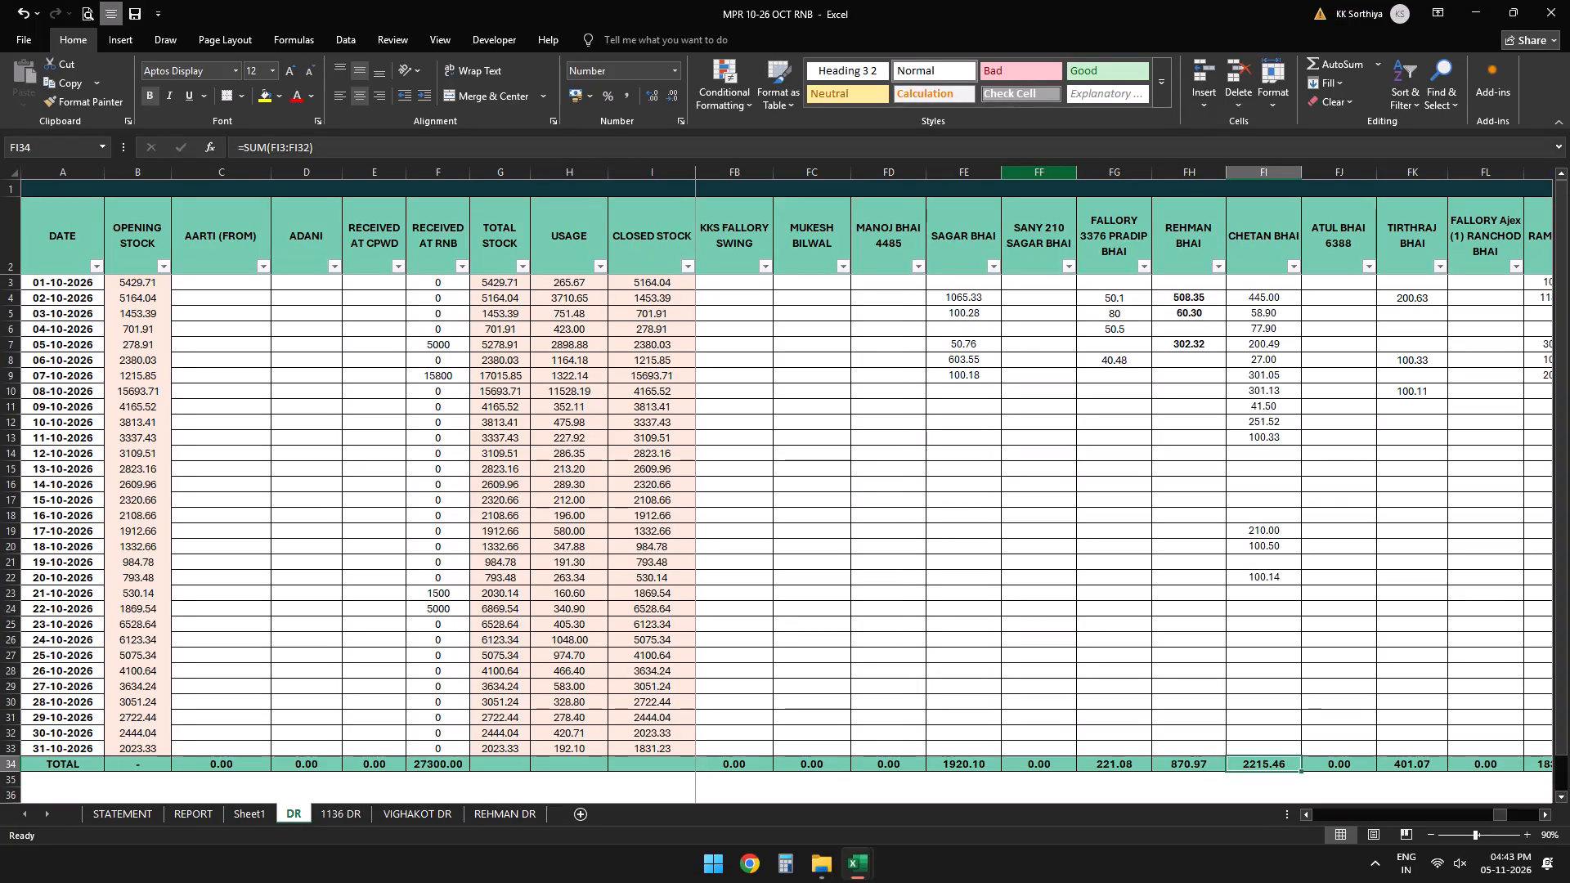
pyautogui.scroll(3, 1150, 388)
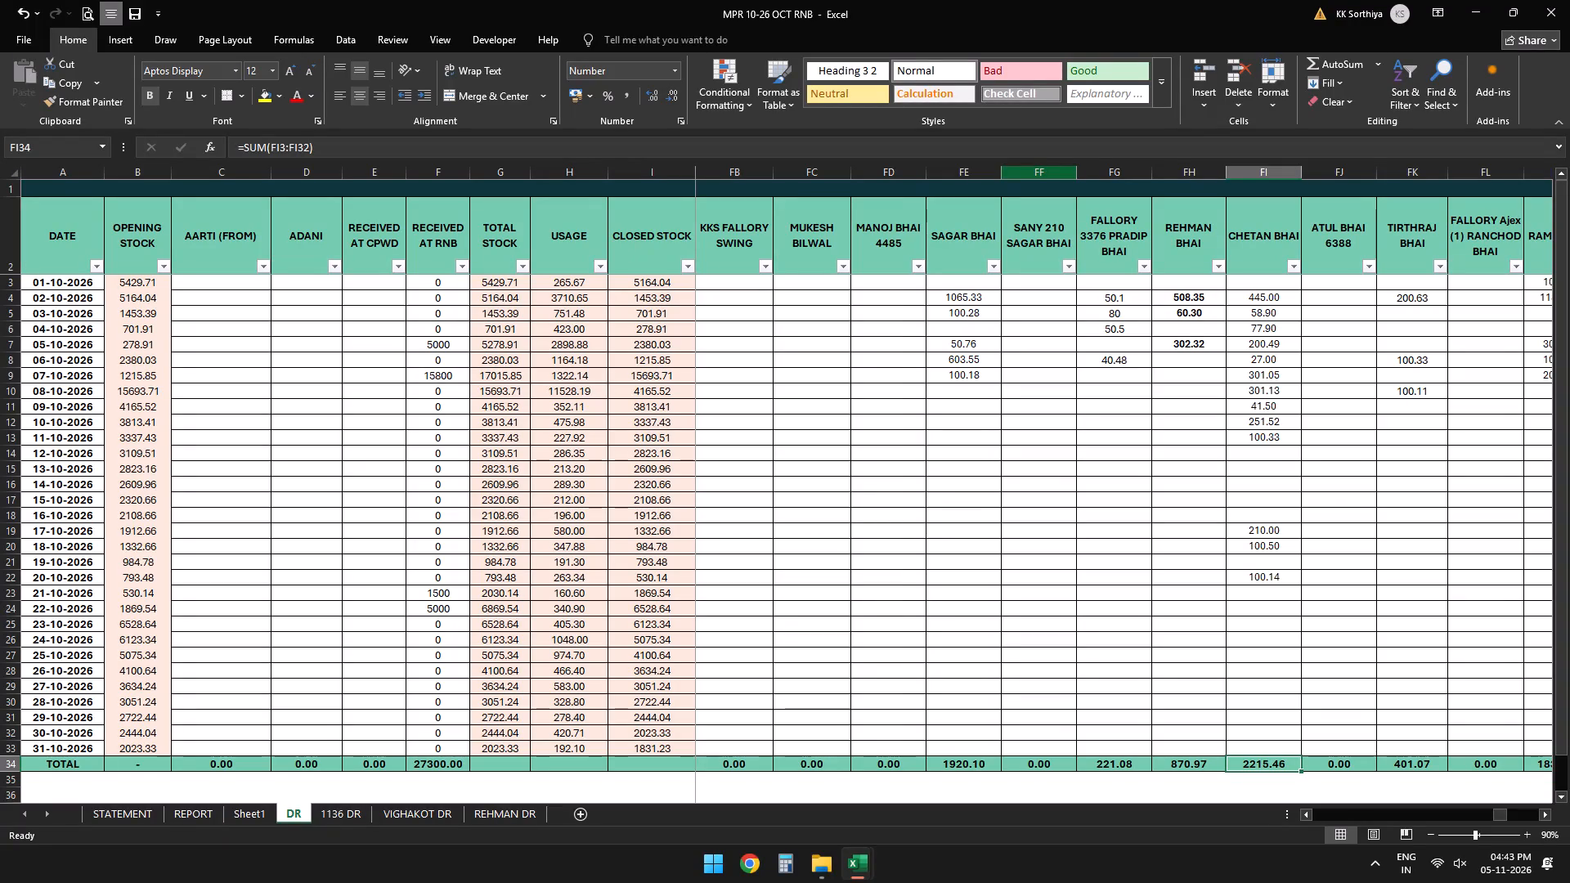
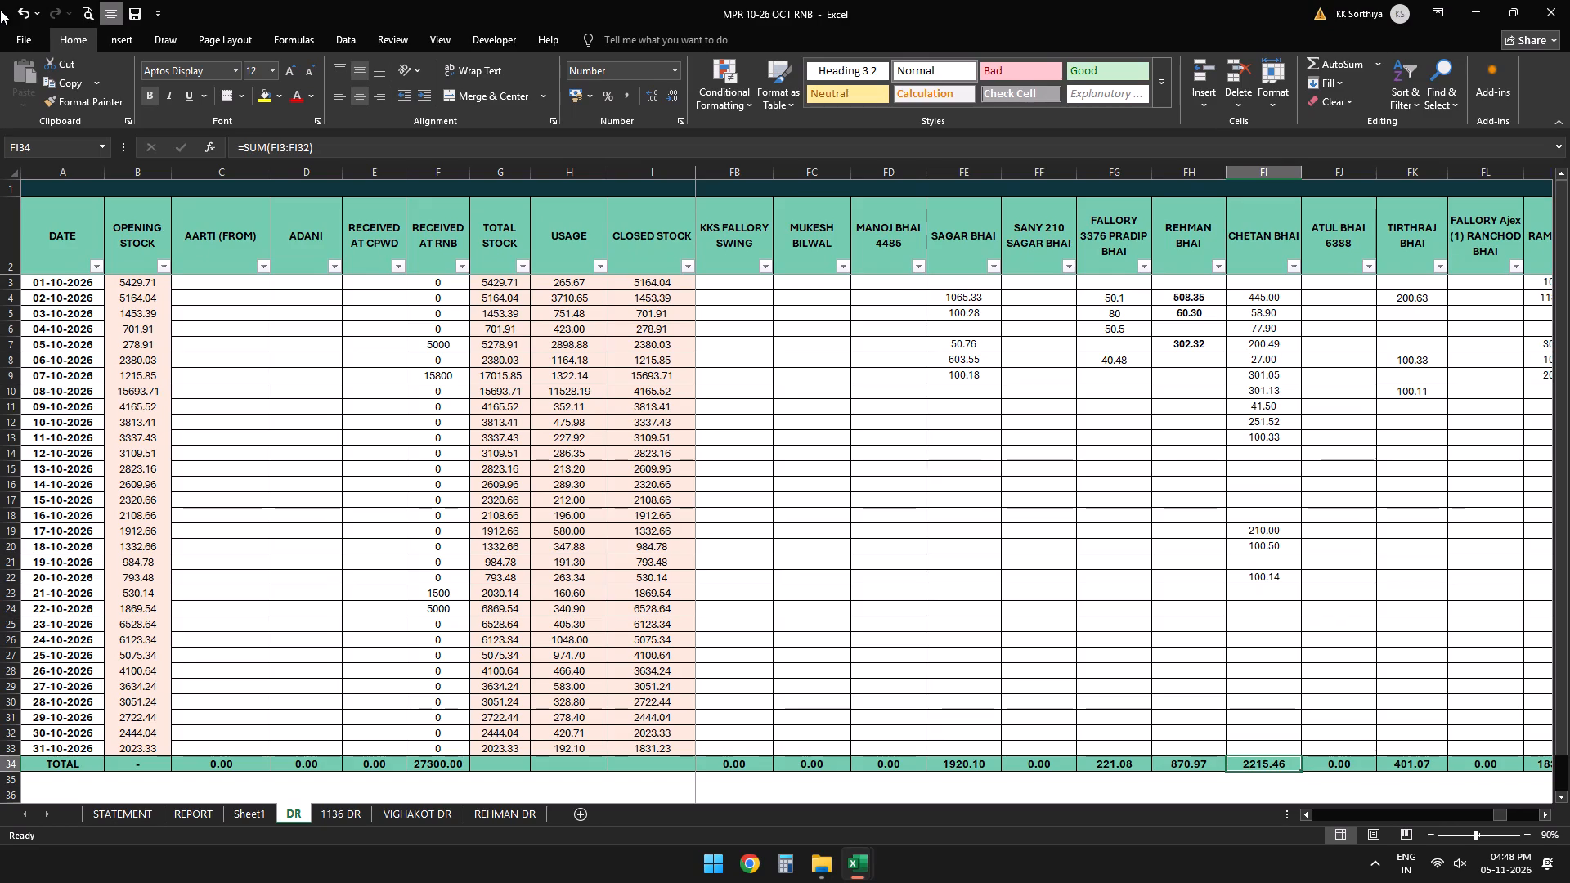
# Close the RNB workbook and return to the CPWD-3 material report.
pyautogui.click(1569, 0)
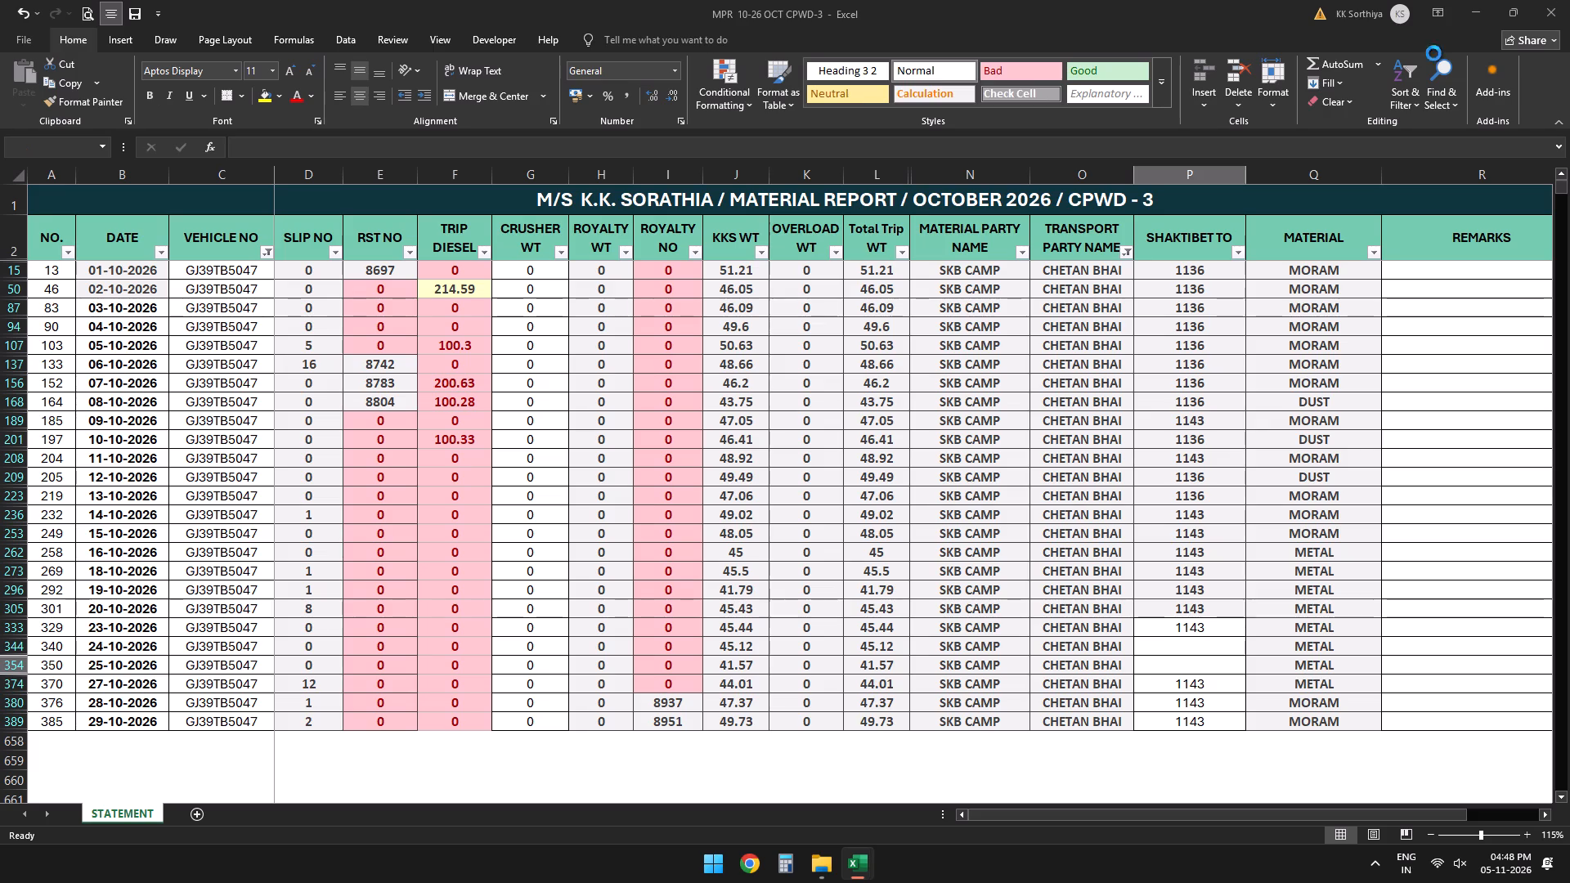
pyautogui.scroll(4, 1343, 530)
pyautogui.scroll(-1, 1343, 530)
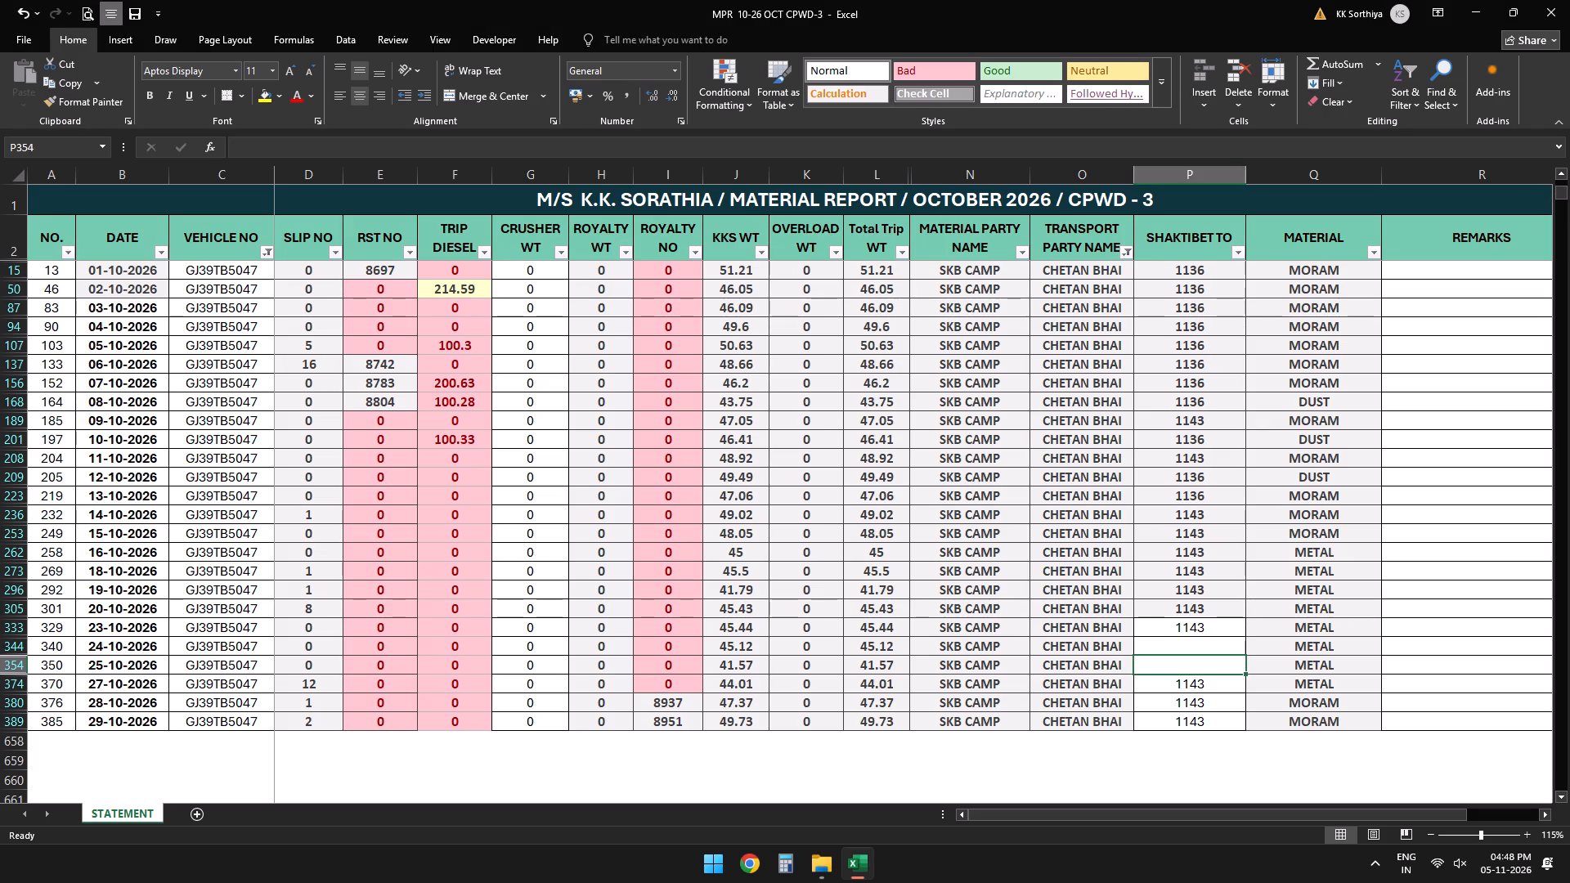
pyautogui.click(1191, 639)
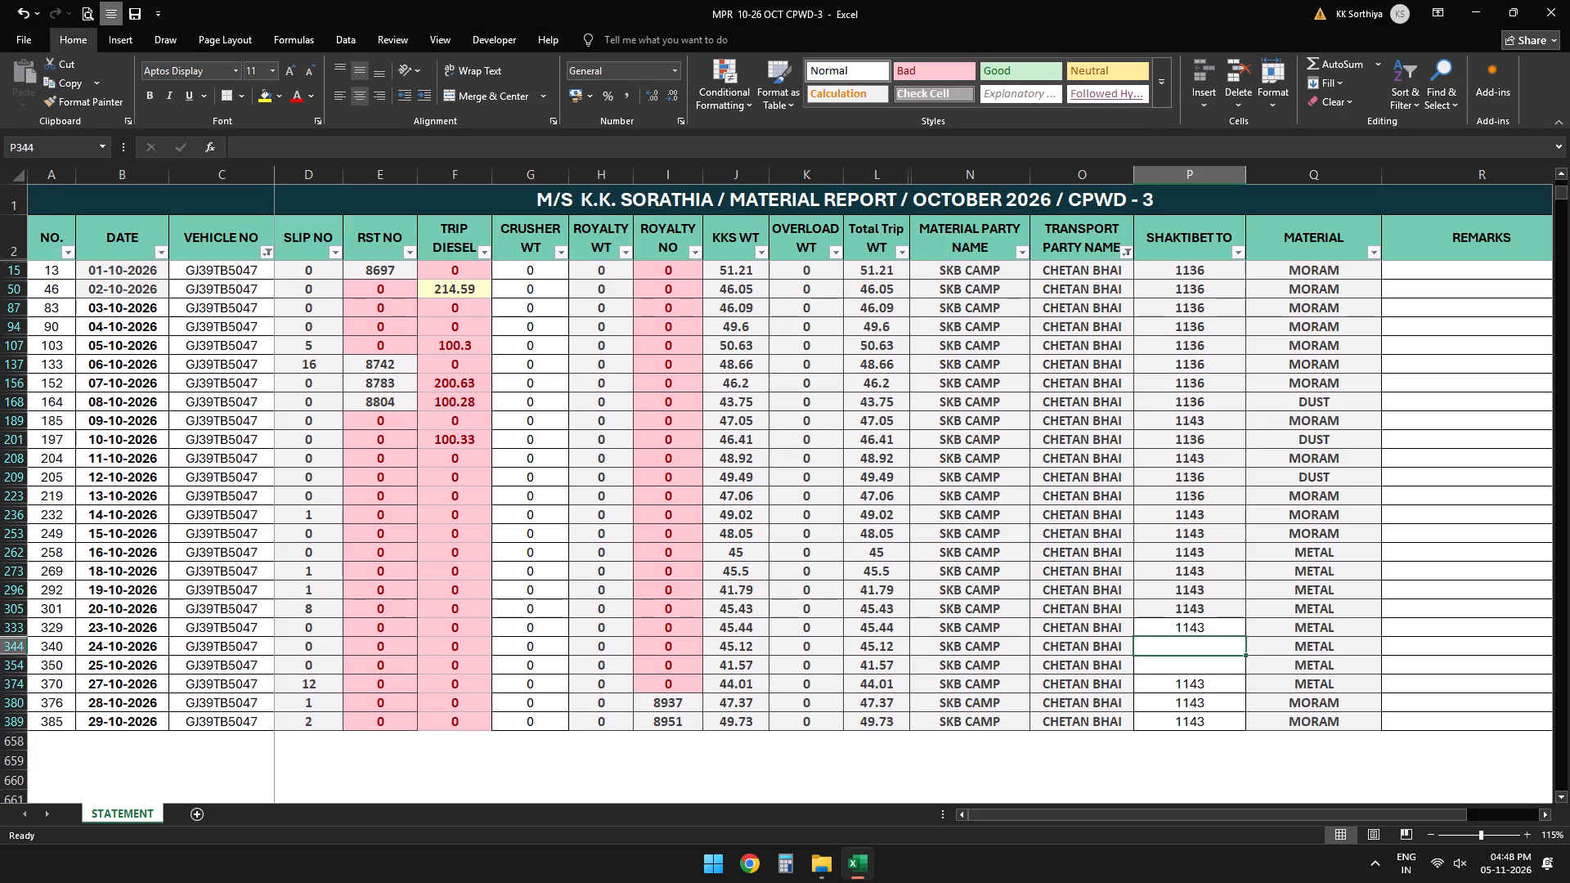
pyautogui.click(1195, 668)
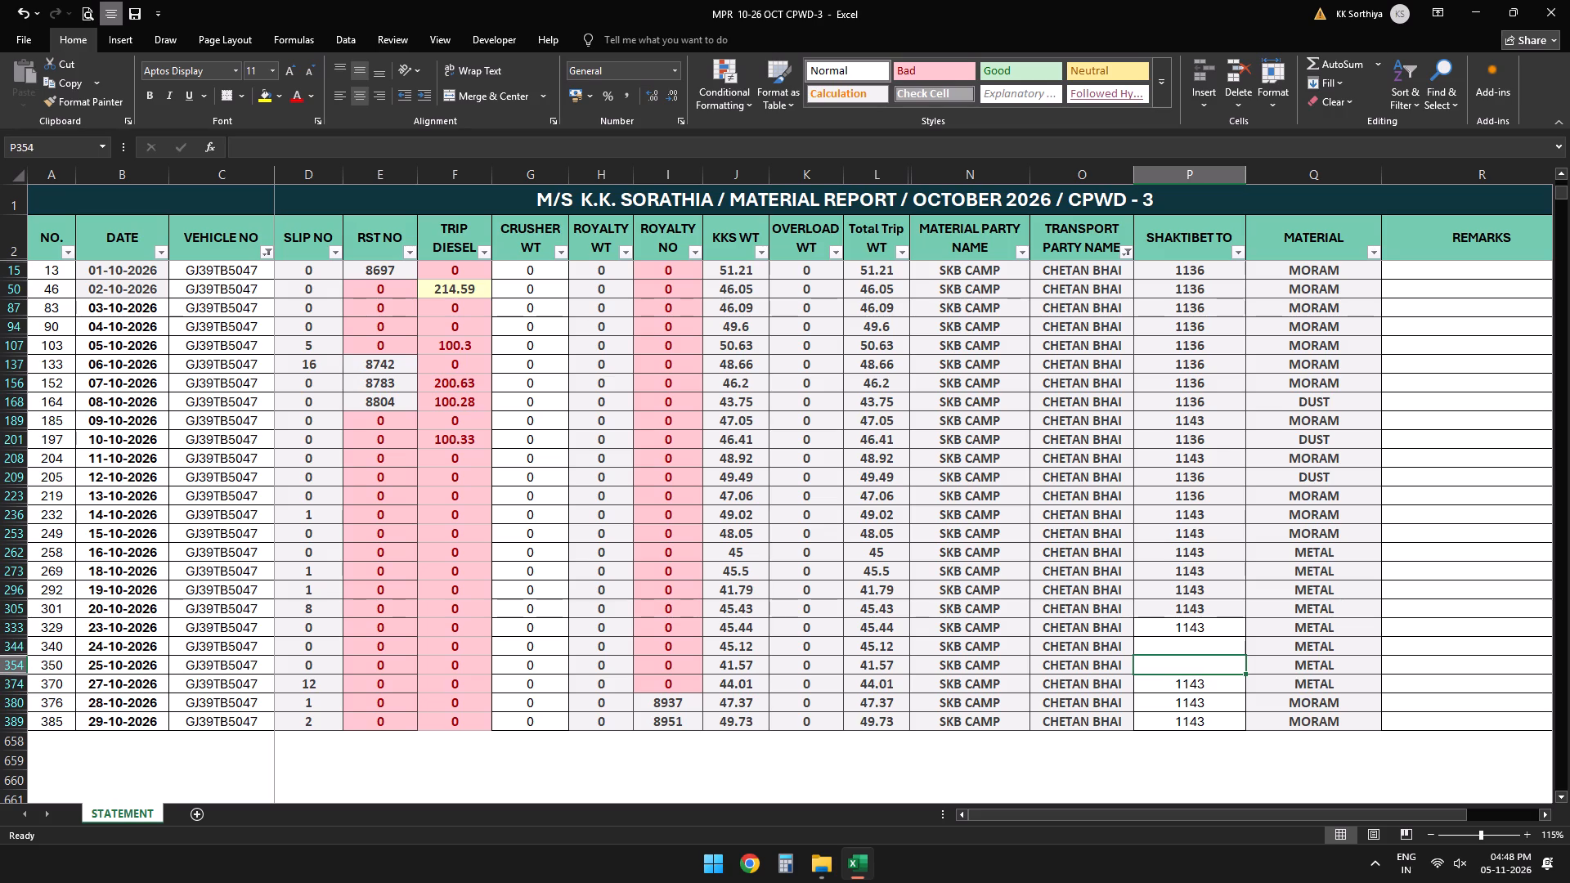
pyautogui.press('Down')
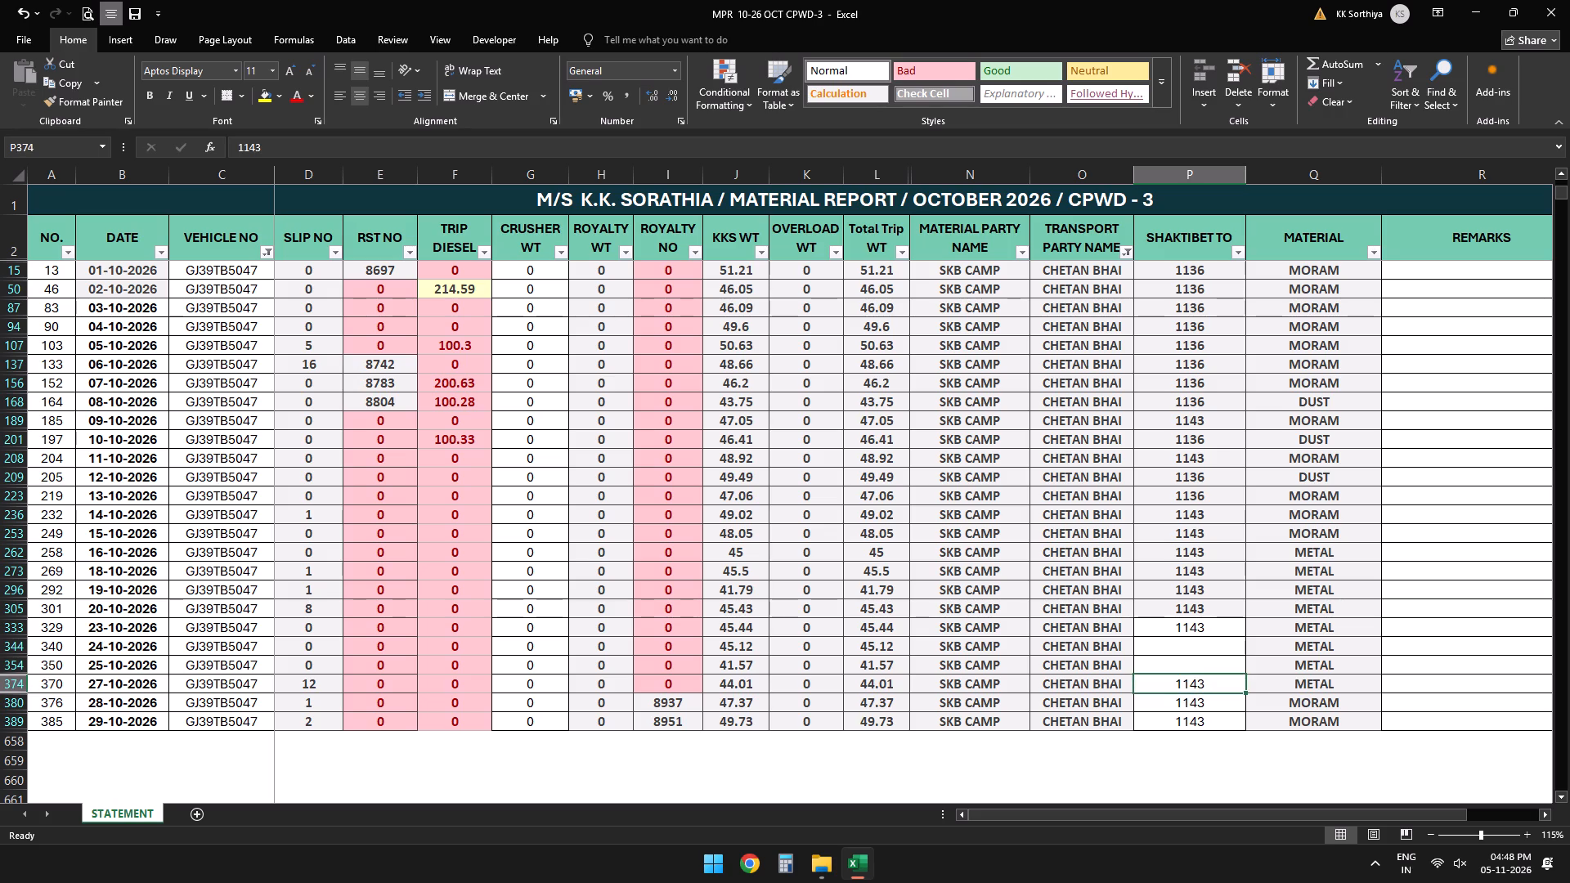
pyautogui.press('Up')
pyautogui.press('Up')
pyautogui.press('Left')
pyautogui.press('Left')
pyautogui.press('Left')
pyautogui.press('Left')
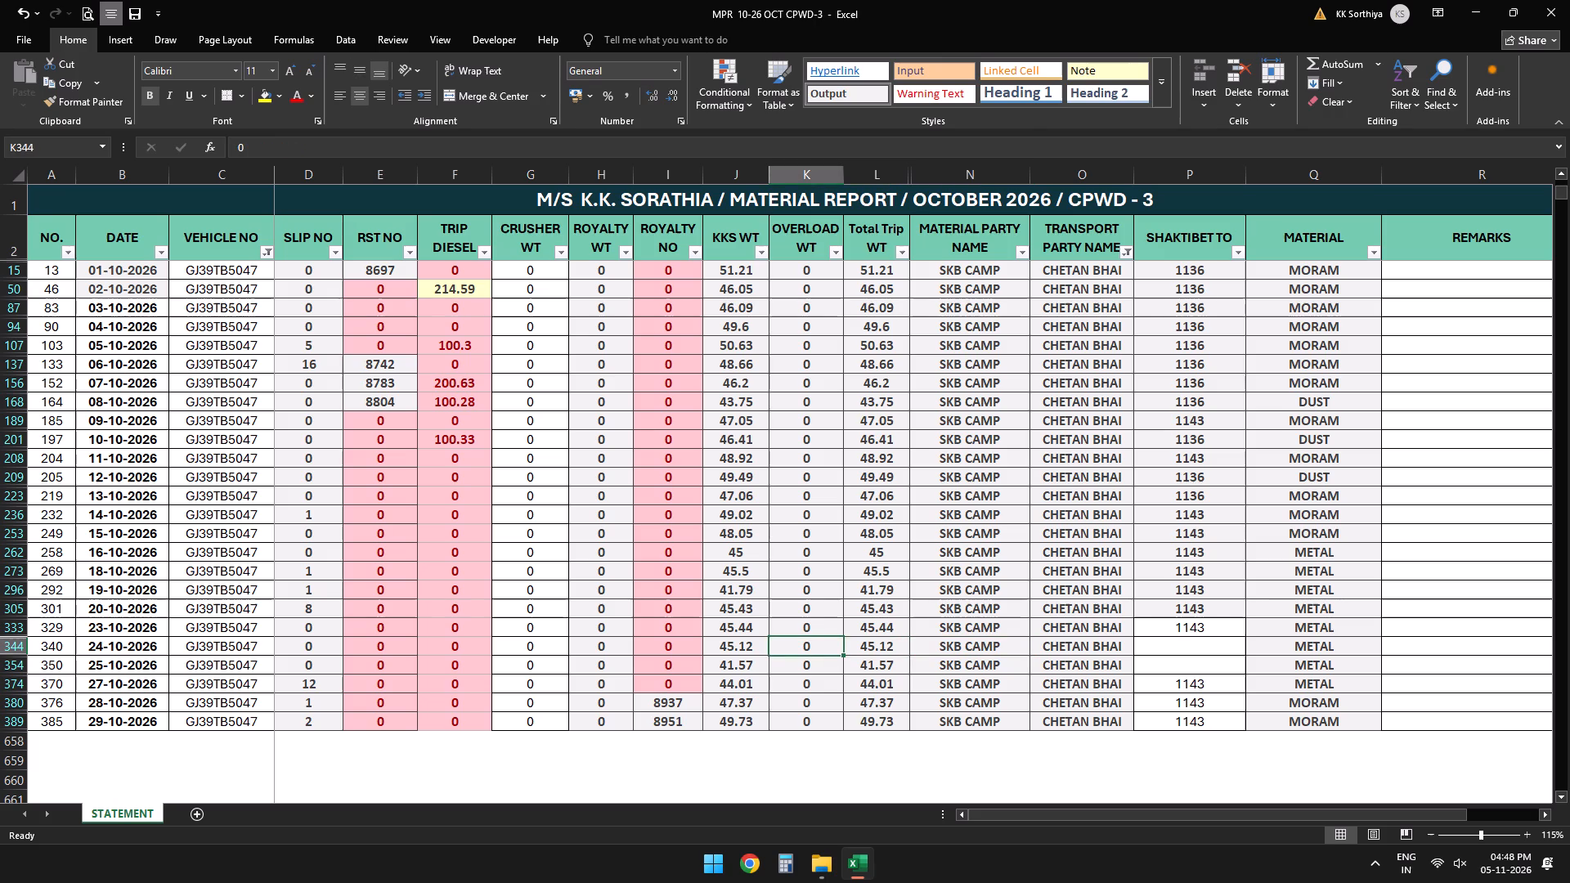
pyautogui.press('Left')
pyautogui.press('Left')
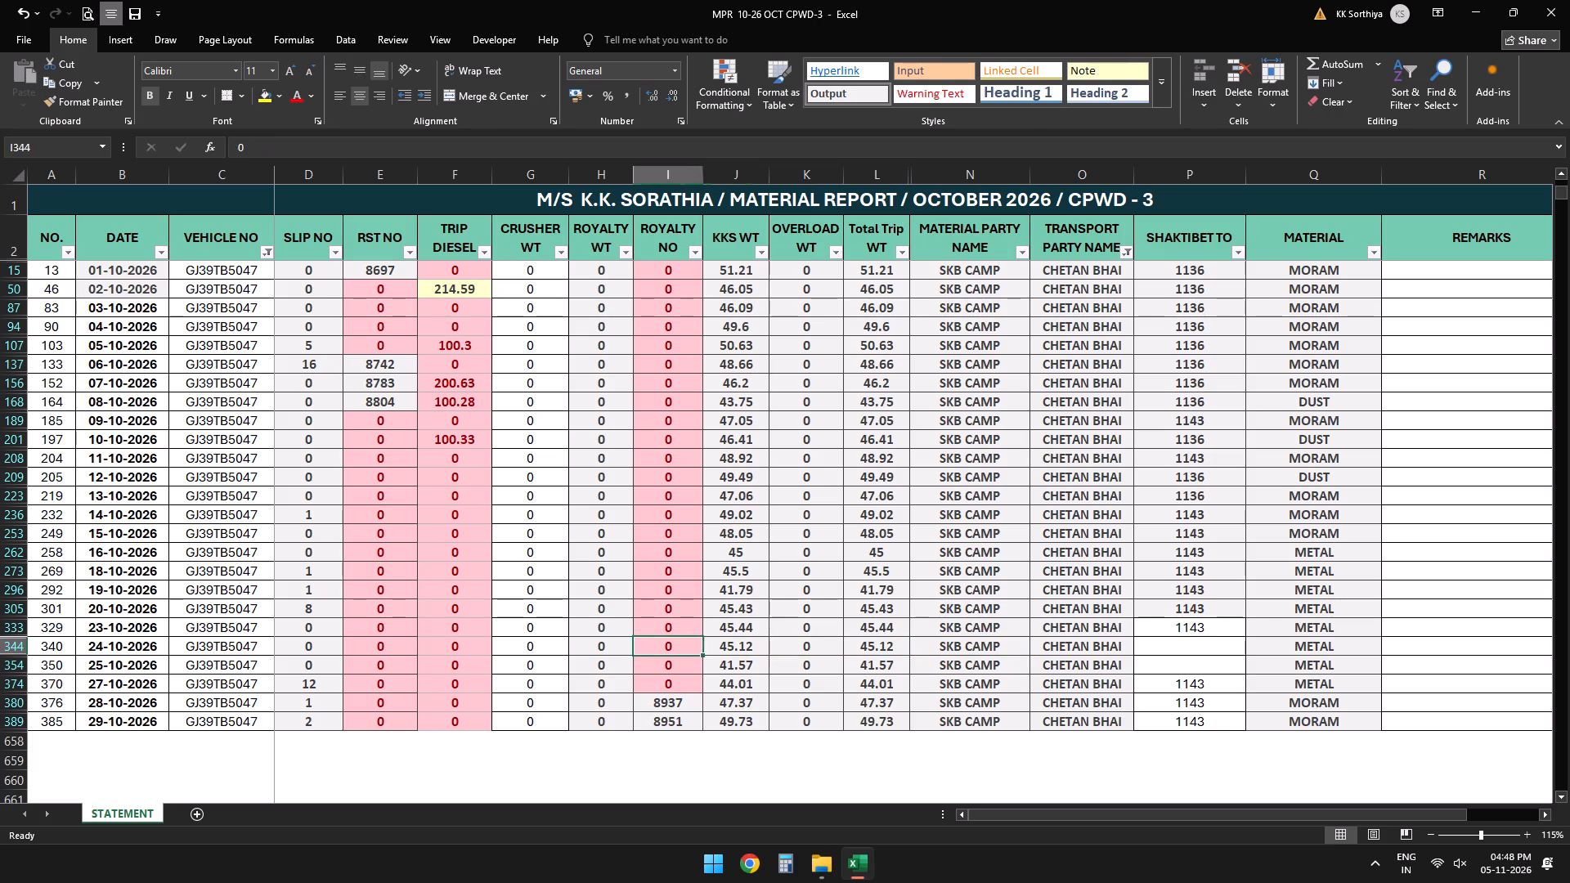
pyautogui.press('Left')
pyautogui.press('Left')
pyautogui.press('Left')
pyautogui.press('Left')
pyautogui.press('Left')
pyautogui.press('Left')
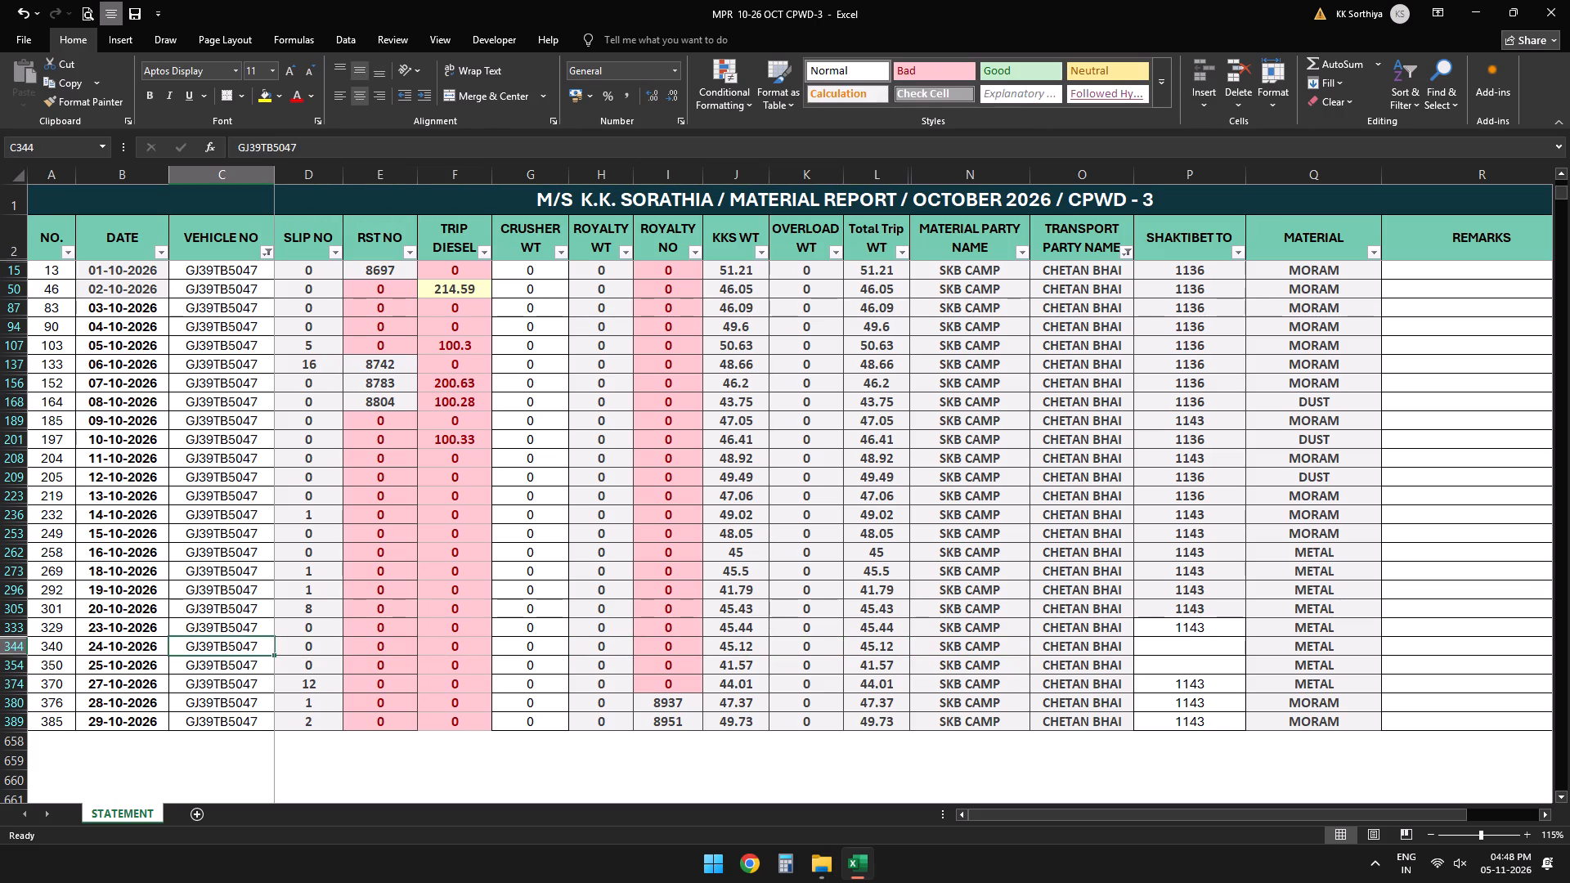
pyautogui.press('Right')
pyautogui.press('Right')
pyautogui.press('Right')
pyautogui.press('Right')
pyautogui.press('Right')
pyautogui.press('Right')
pyautogui.press('Right')
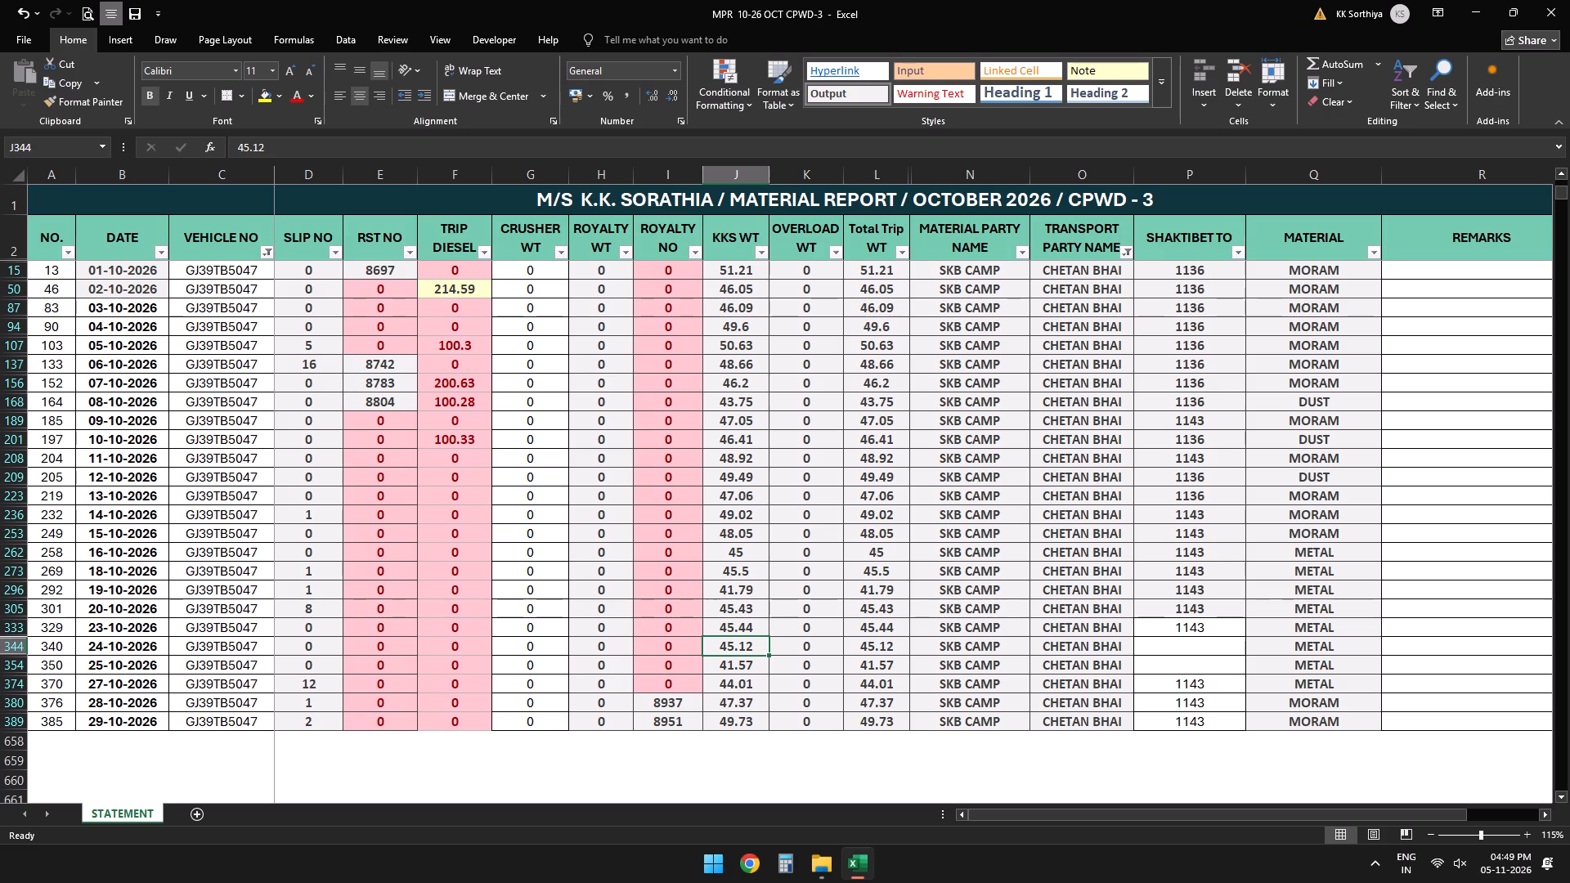
pyautogui.click(270, 253)
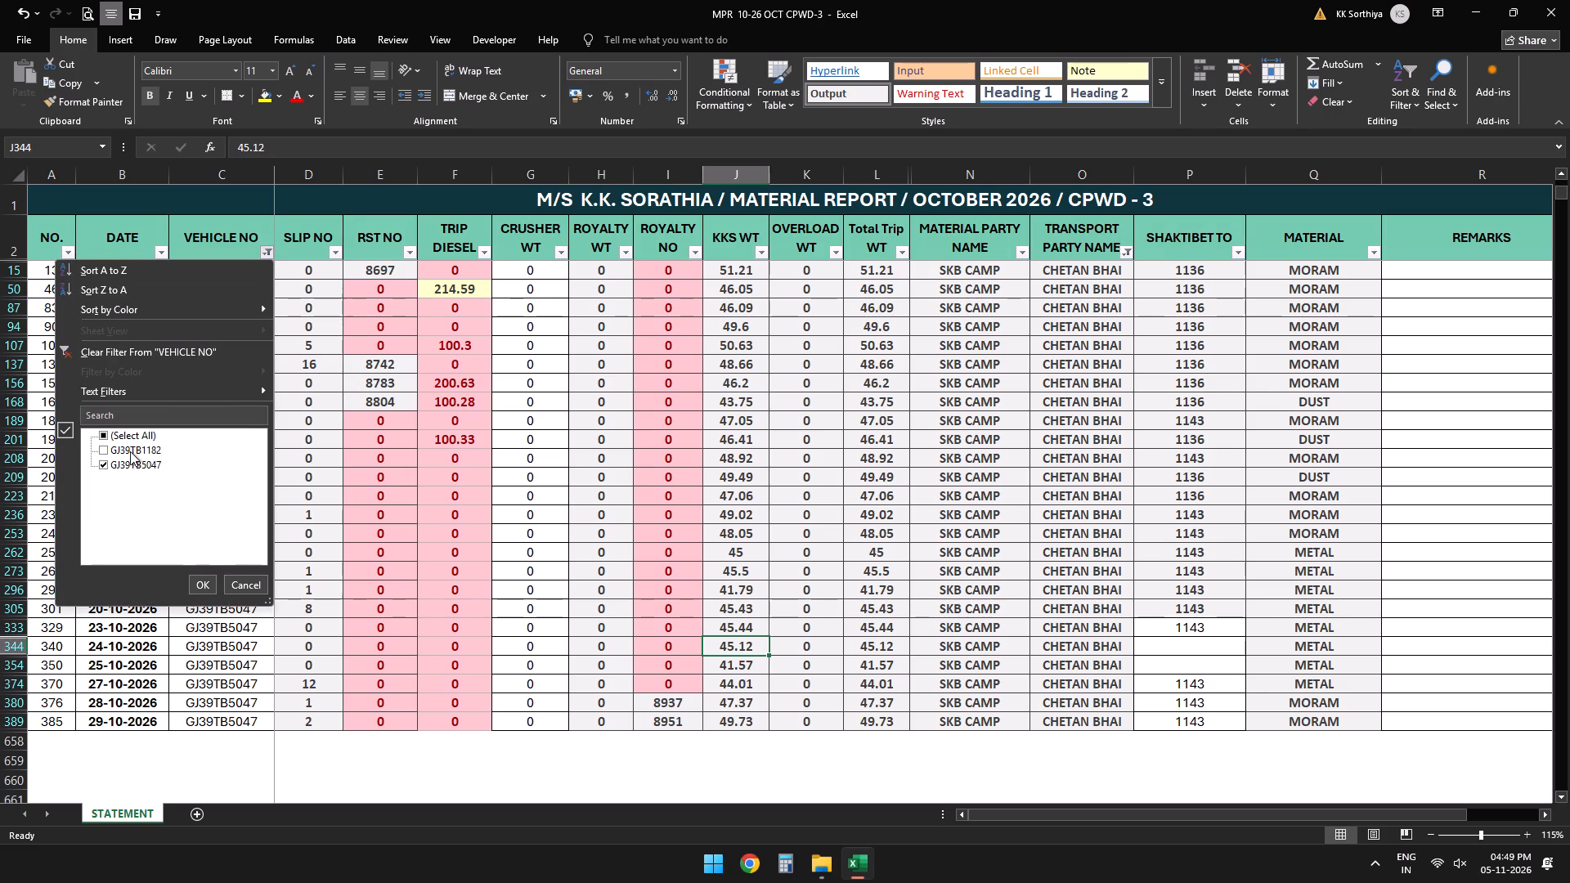
pyautogui.click(130, 451)
pyautogui.click(215, 593)
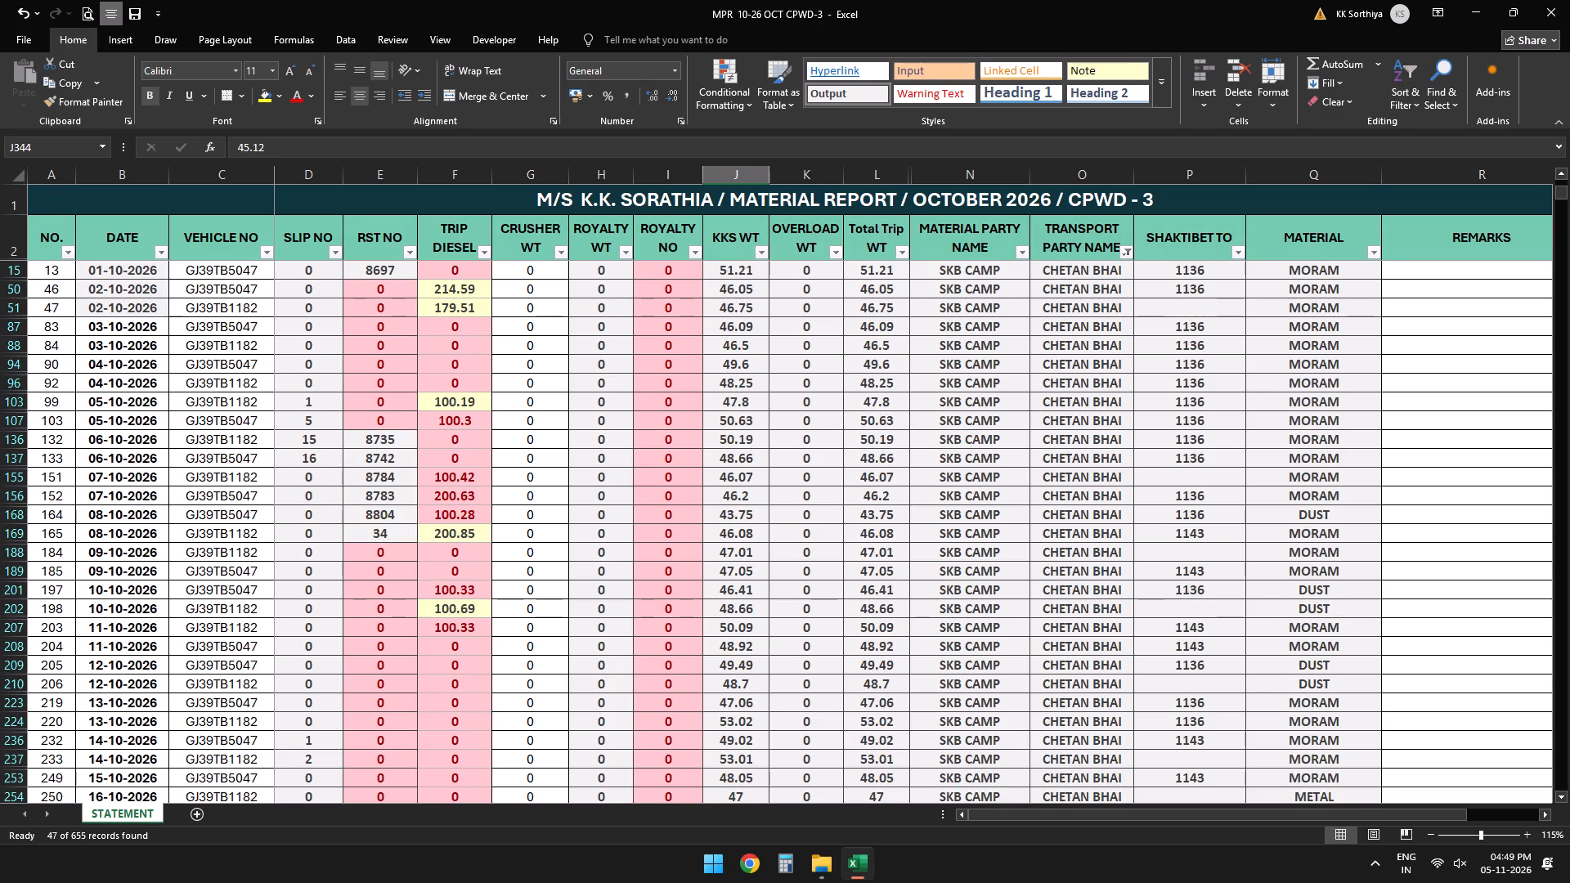
pyautogui.scroll(3, 1064, 376)
pyautogui.scroll(-4, 1064, 376)
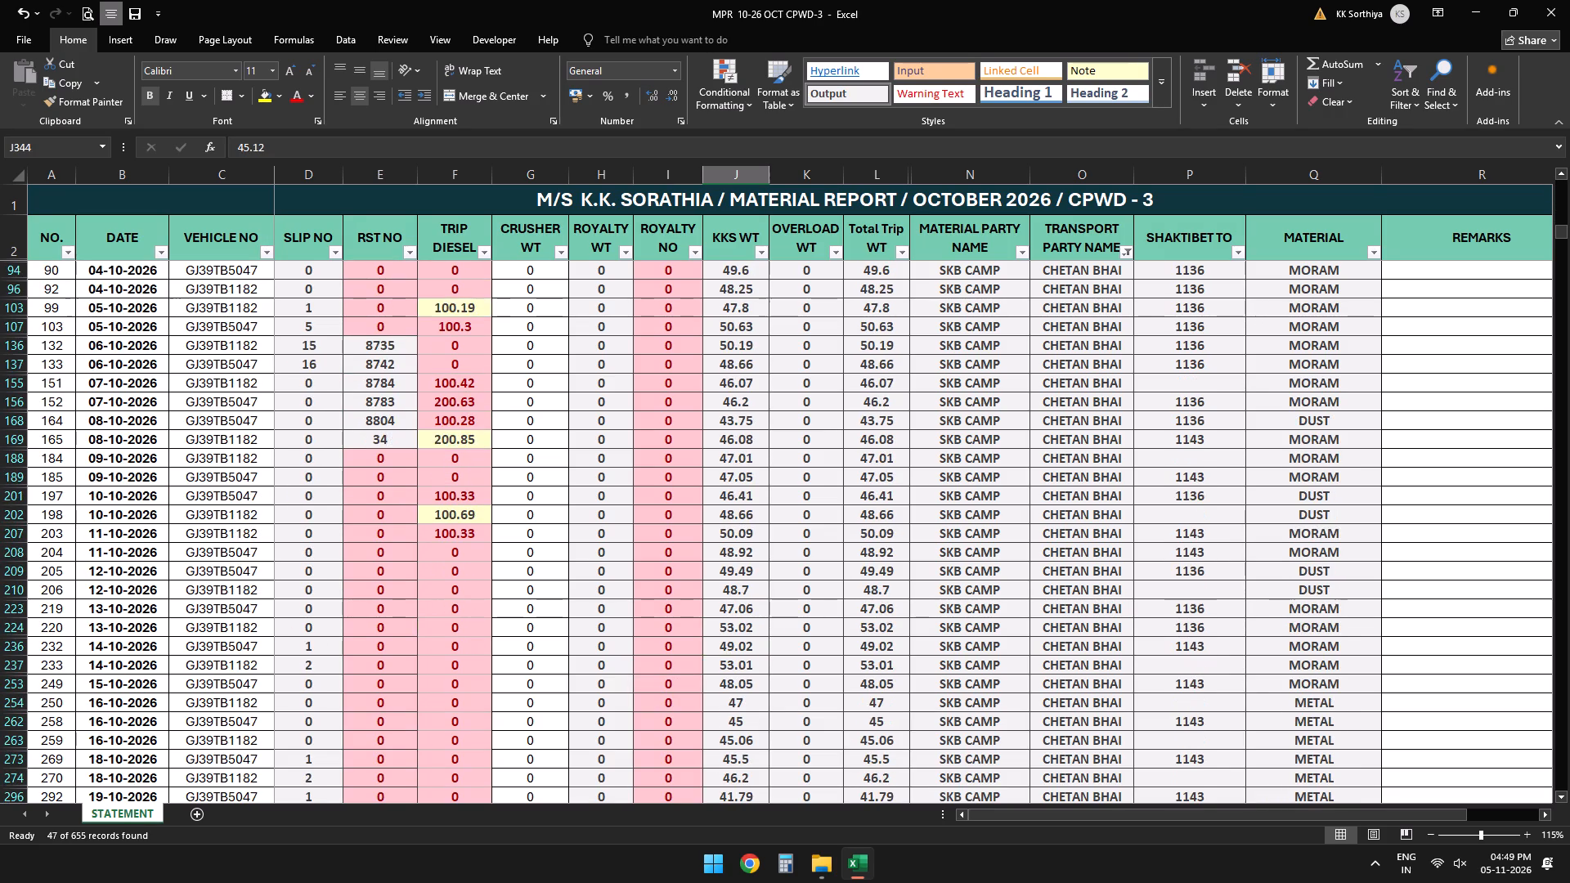
pyautogui.scroll(-7, 1064, 376)
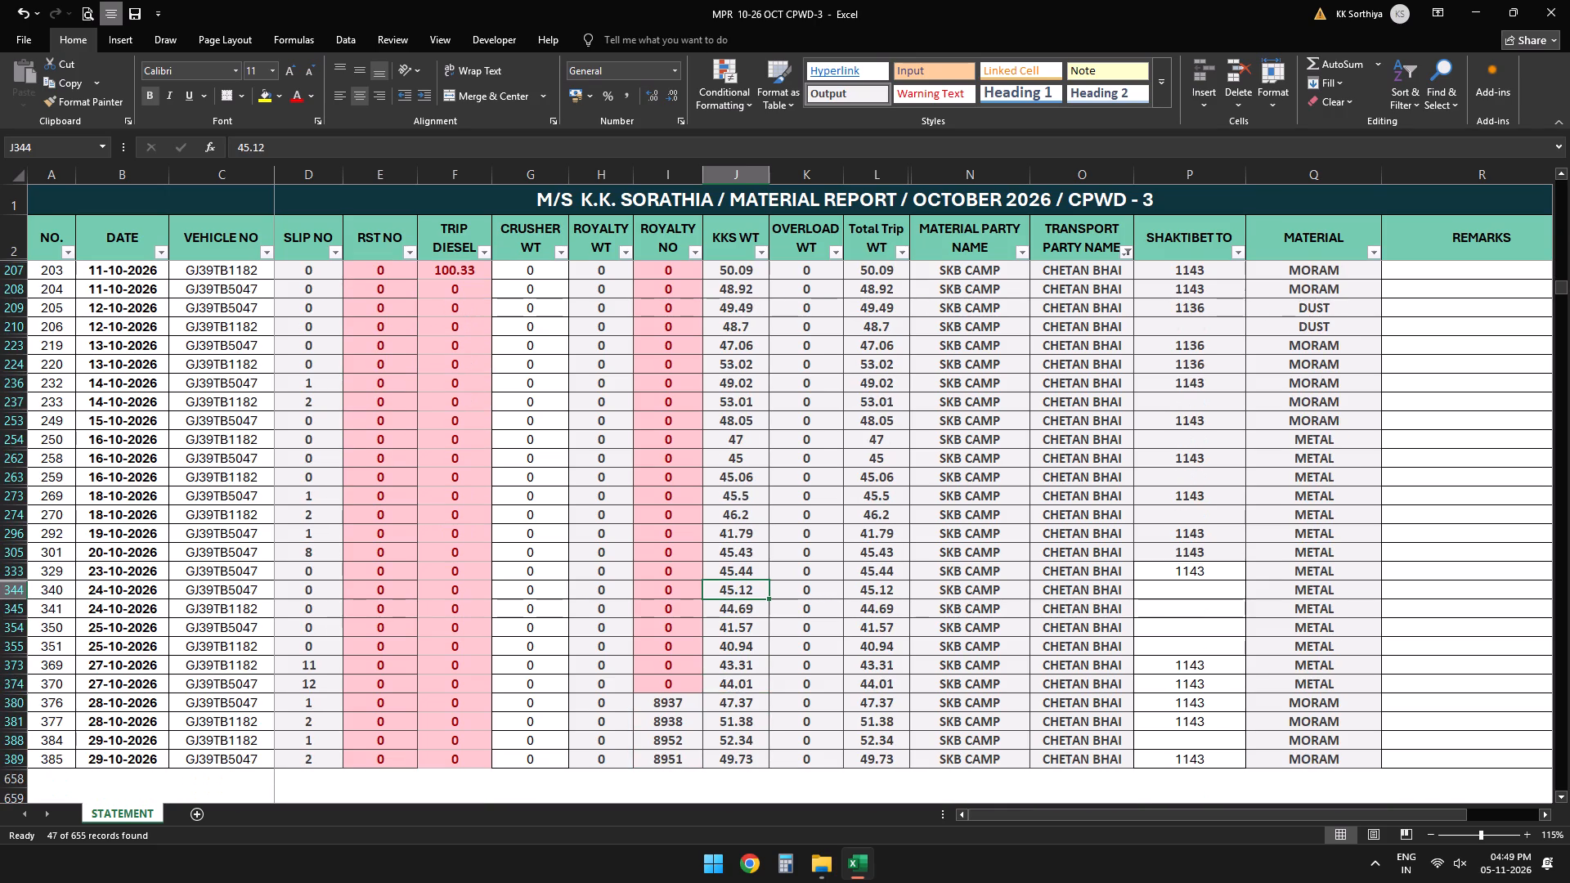
pyautogui.click(220, 576)
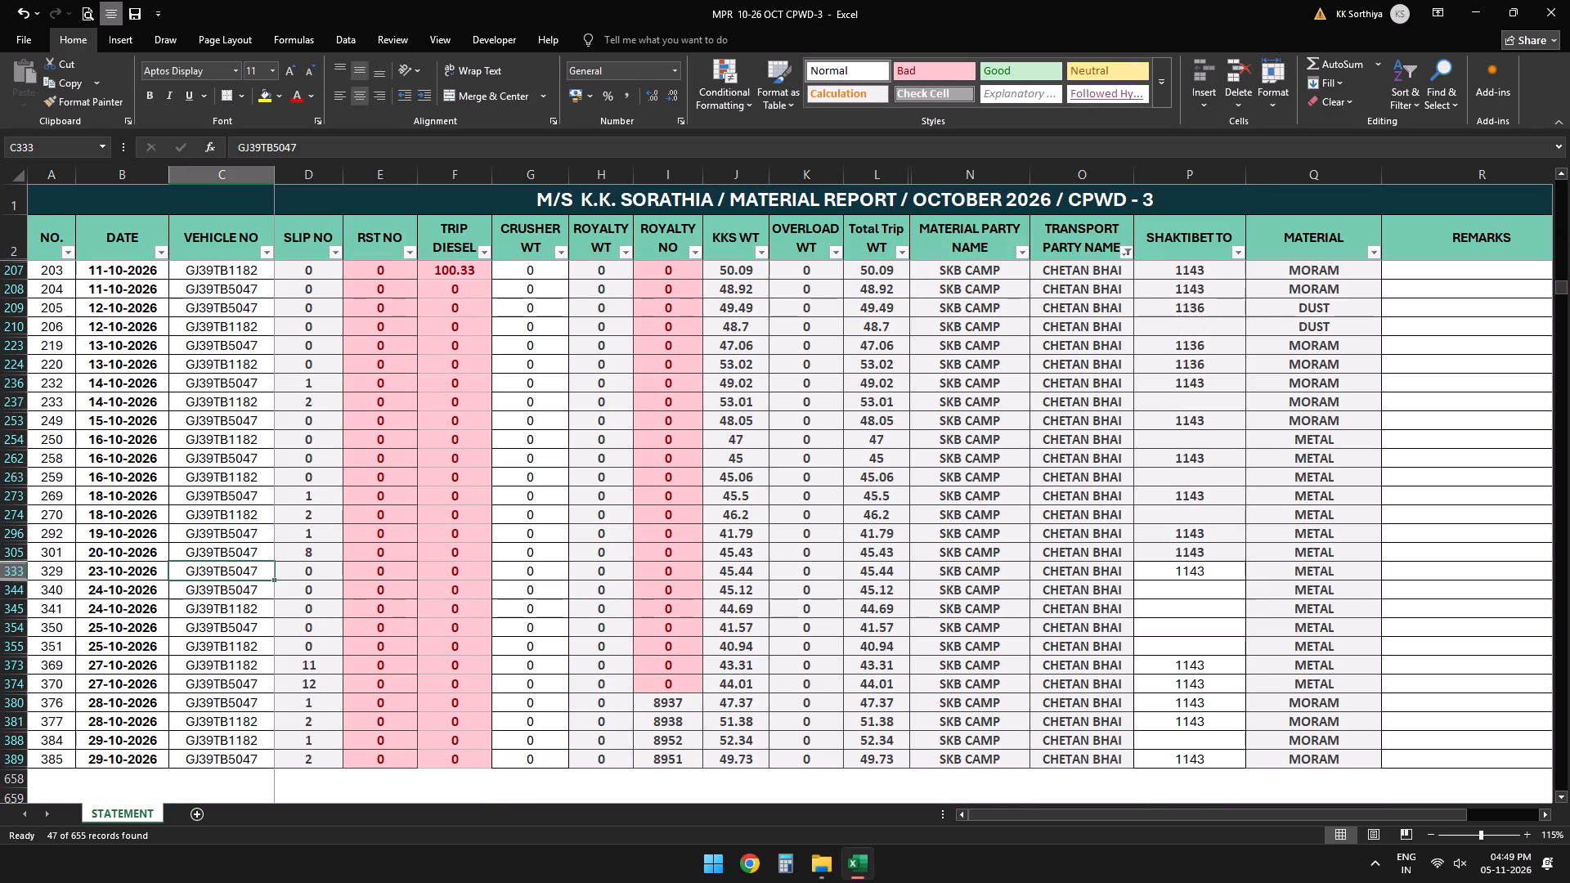
pyautogui.click(1152, 578)
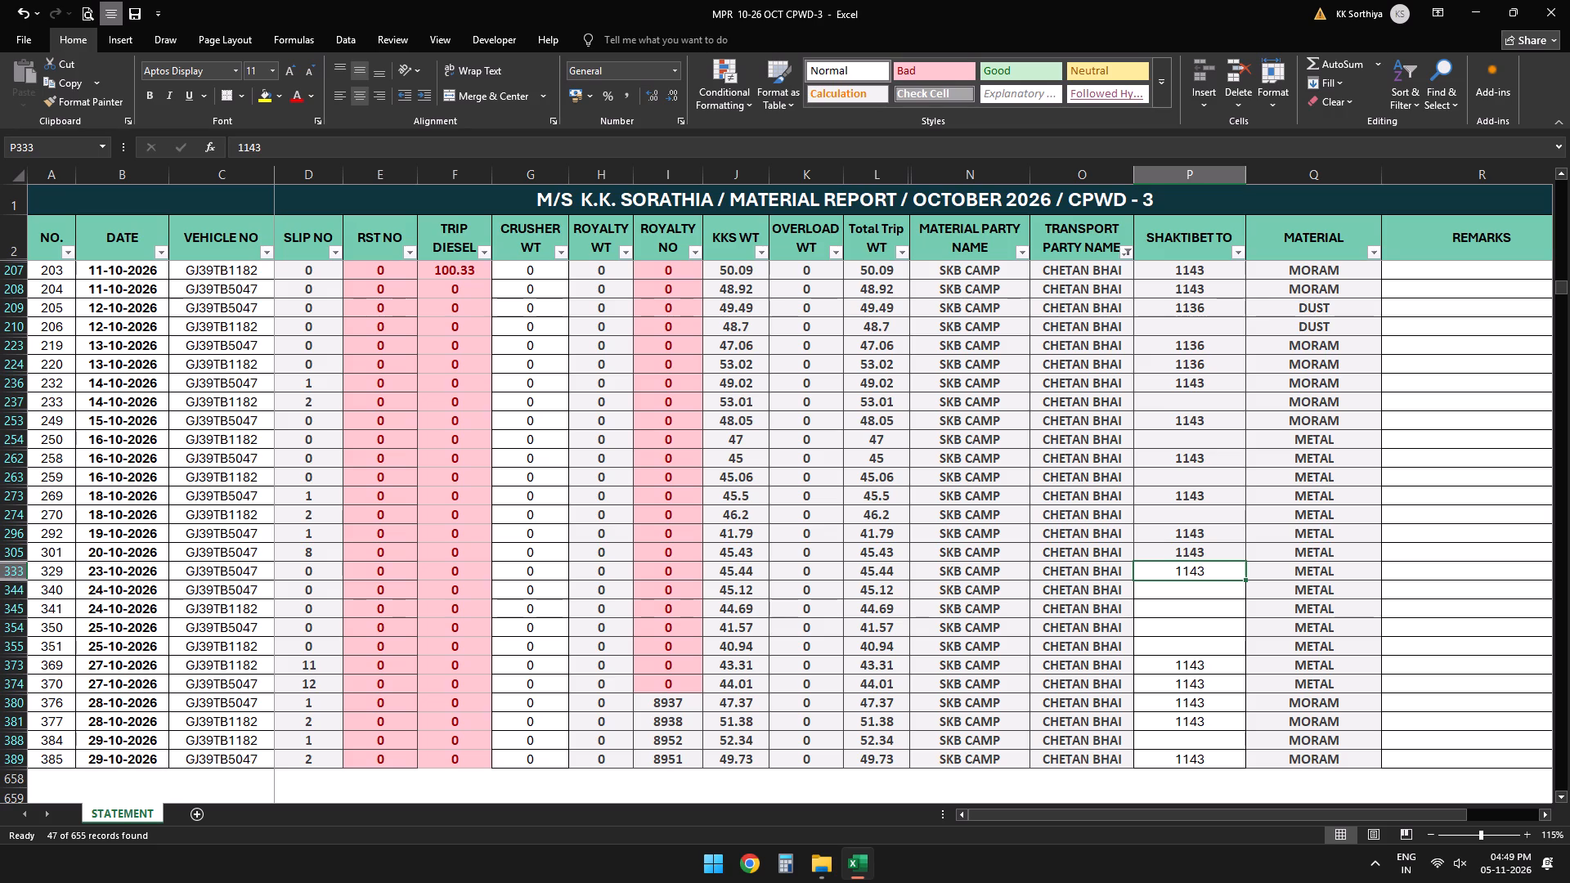
pyautogui.click(267, 255)
pyautogui.click(141, 468)
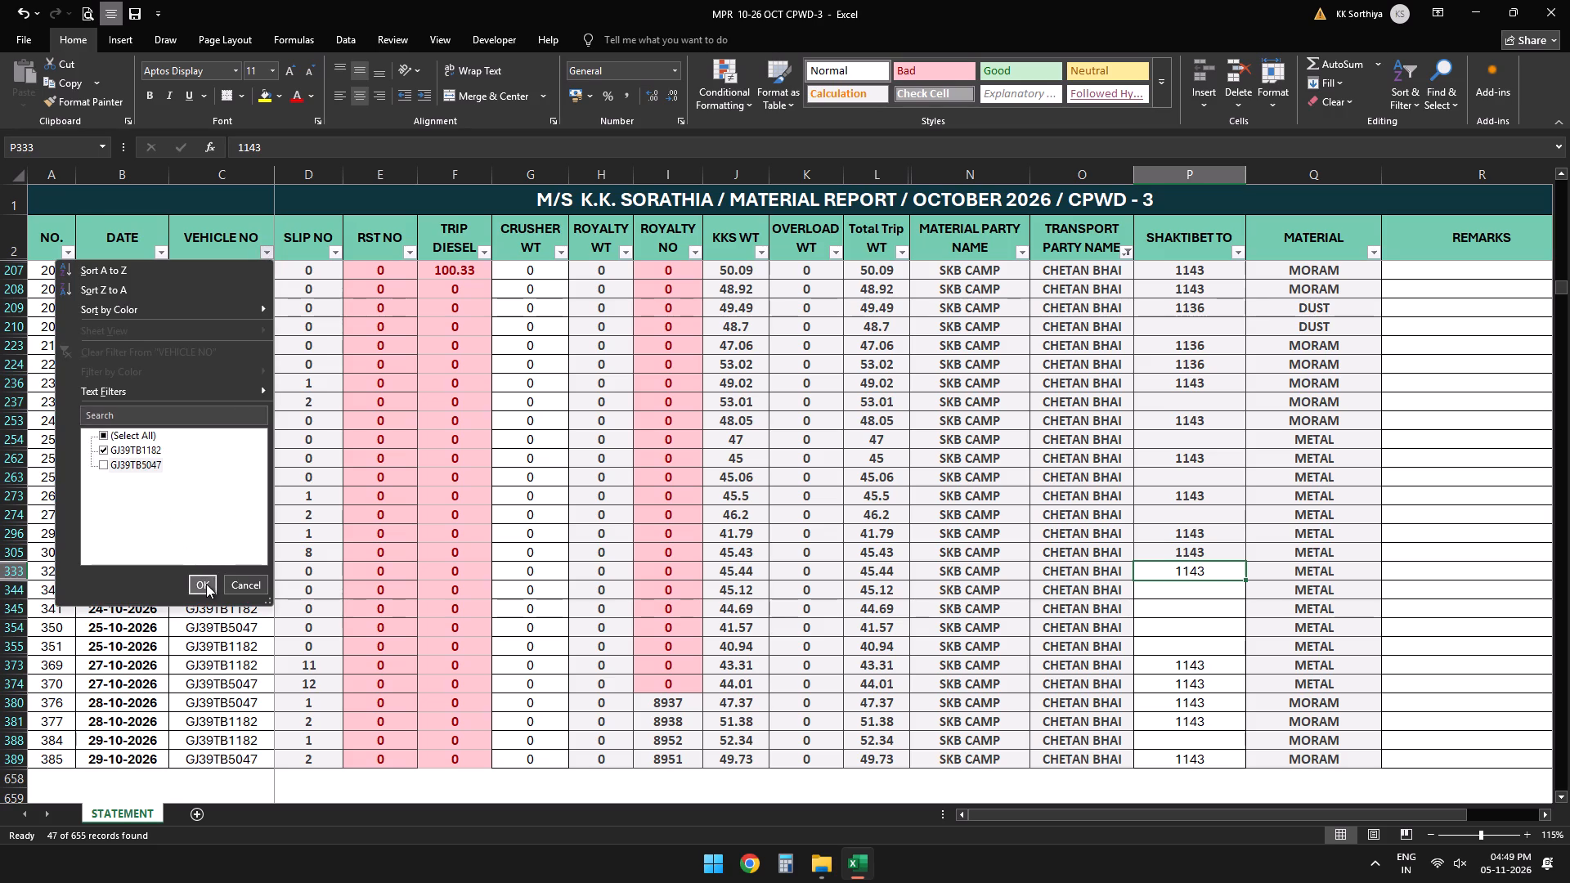
pyautogui.click(206, 584)
pyautogui.scroll(8, 361, 574)
pyautogui.scroll(-1, 361, 574)
pyautogui.scroll(6, 361, 574)
pyautogui.scroll(-1, 361, 574)
pyautogui.scroll(5, 361, 574)
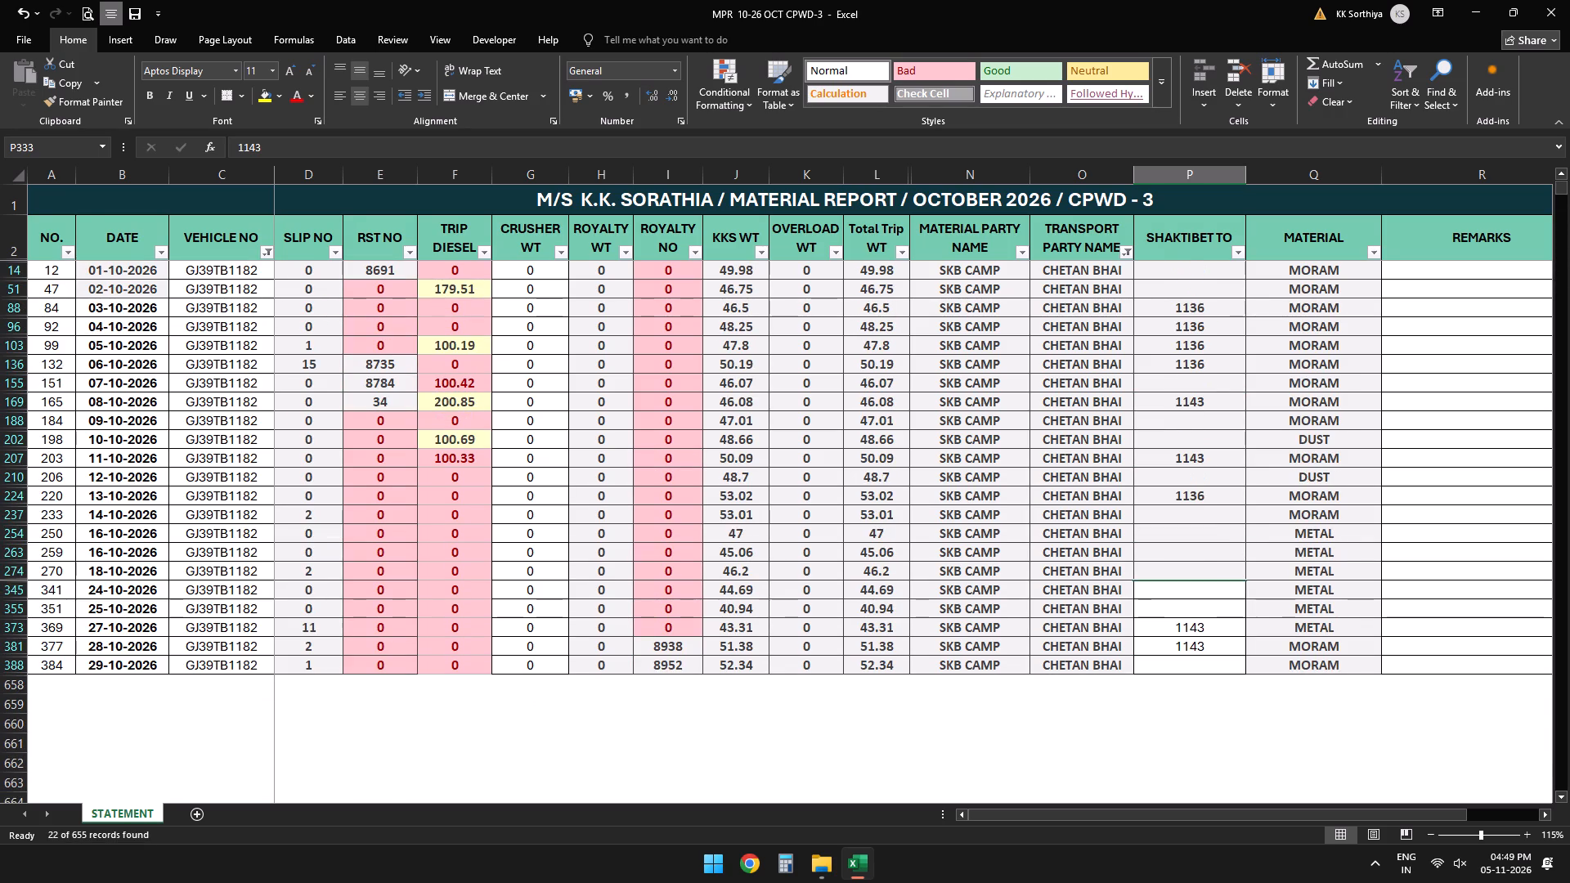
pyautogui.scroll(4, 362, 573)
pyautogui.scroll(-1, 362, 573)
pyautogui.scroll(5, 362, 573)
pyautogui.click(745, 267)
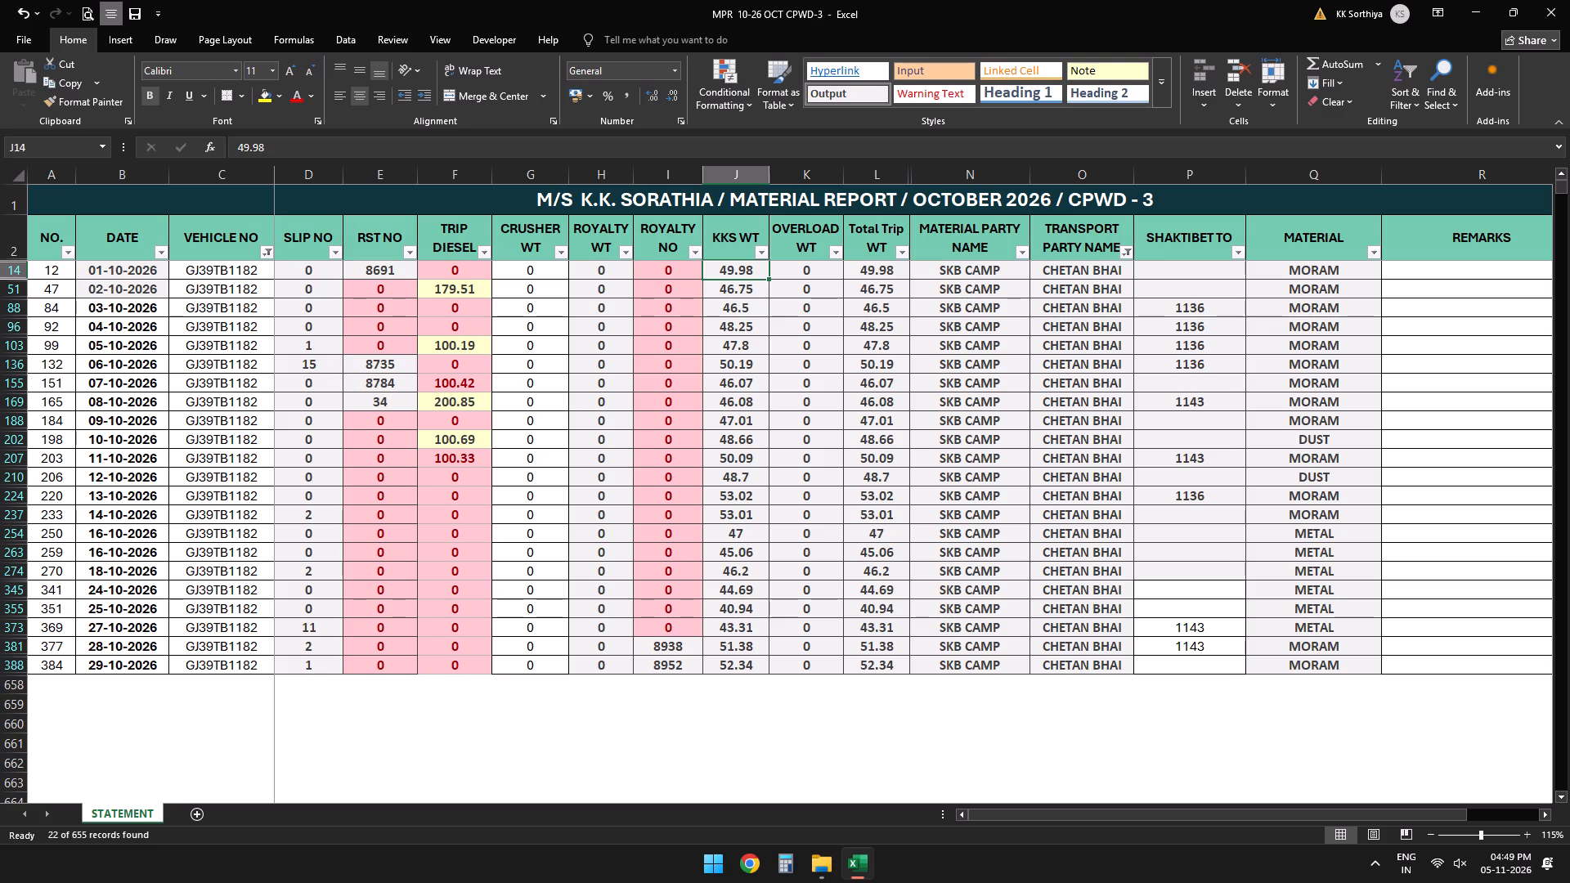
pyautogui.press('Right')
pyautogui.press('Right')
pyautogui.press('Right')
pyautogui.press('Right')
pyautogui.press('Right')
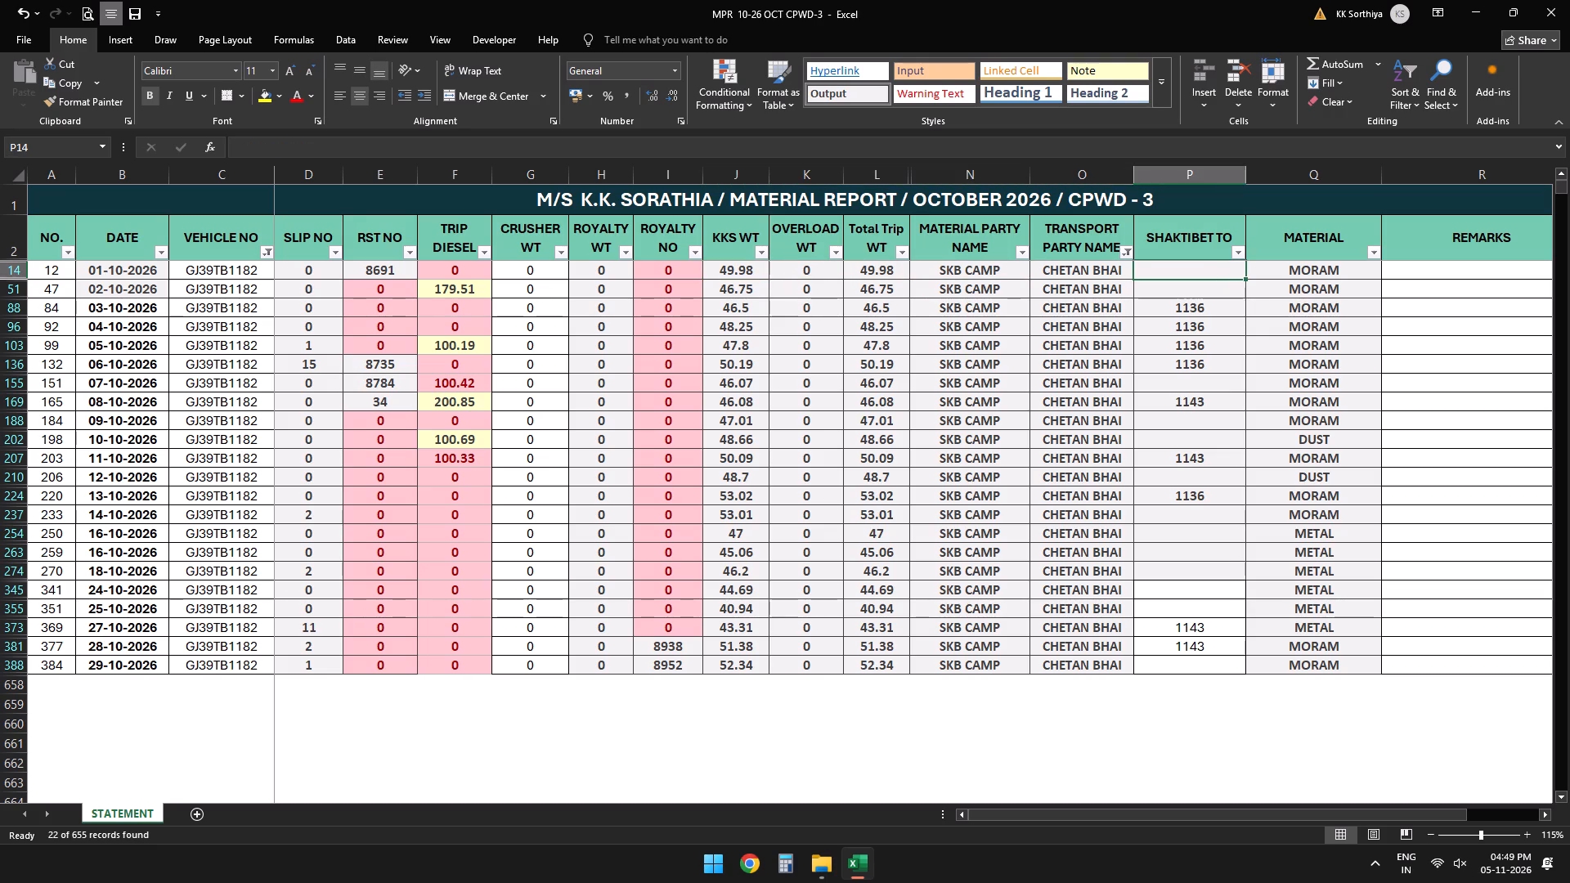
pyautogui.write('1136')
pyautogui.press('Down')
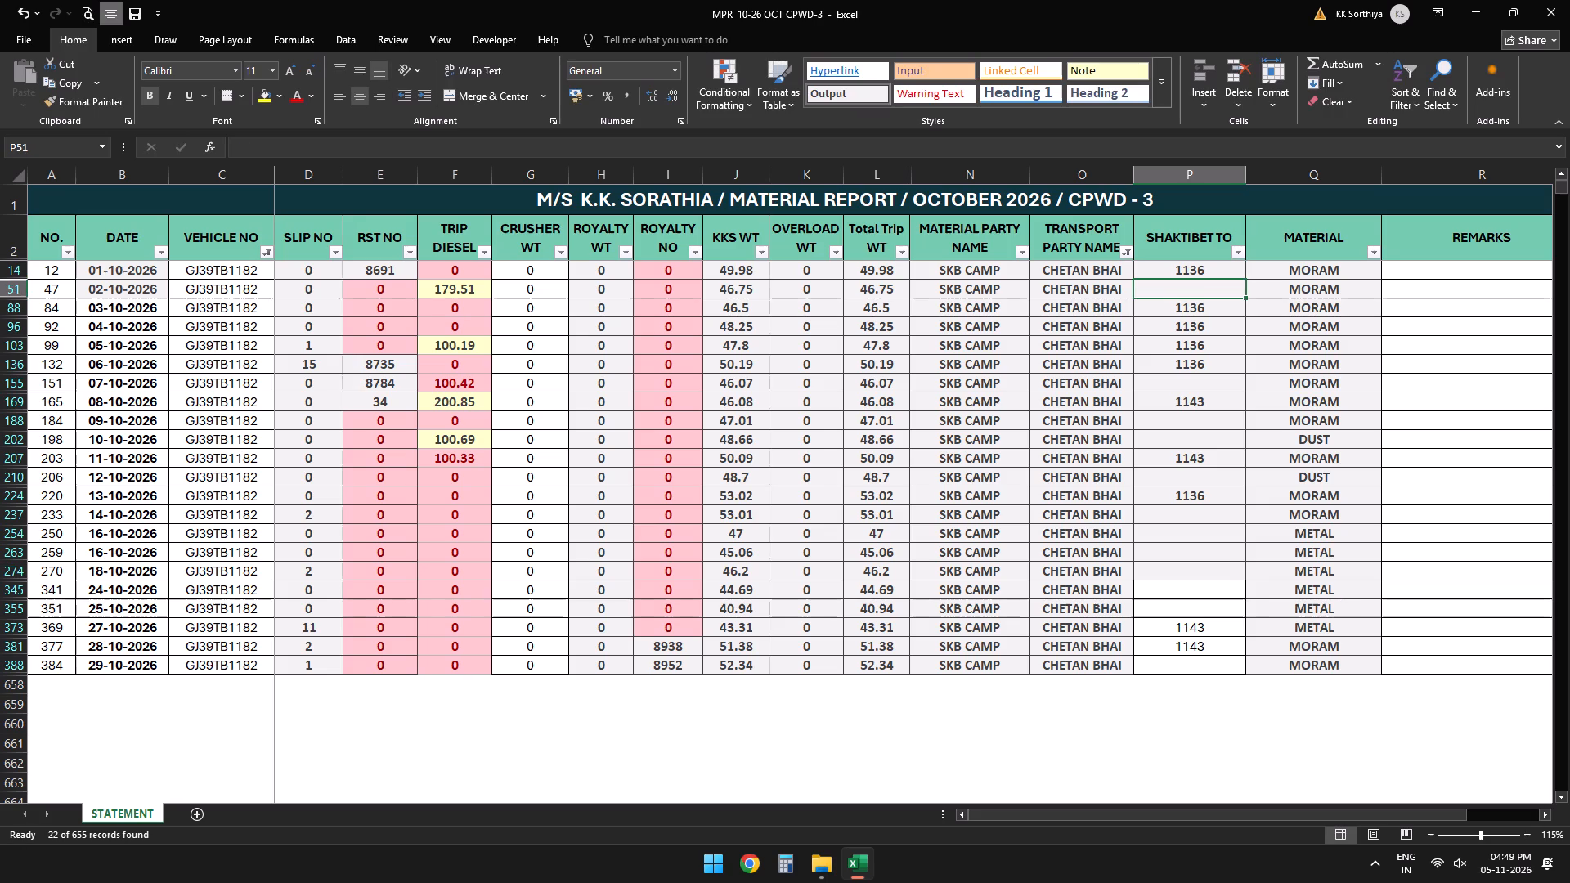
pyautogui.write('1136')
pyautogui.press('Down')
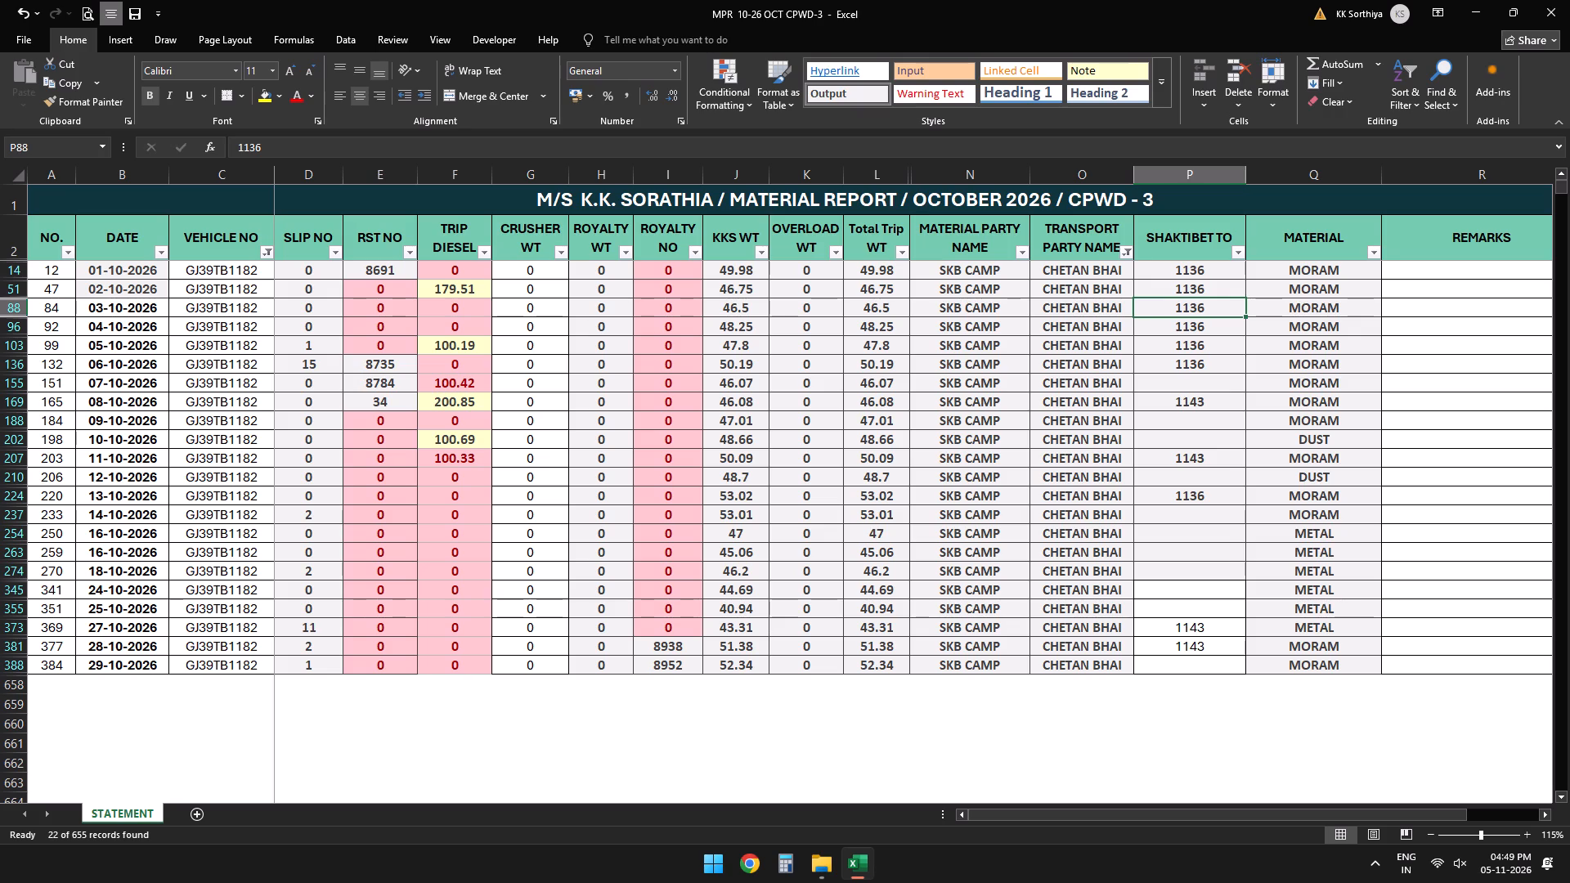
pyautogui.press('Down')
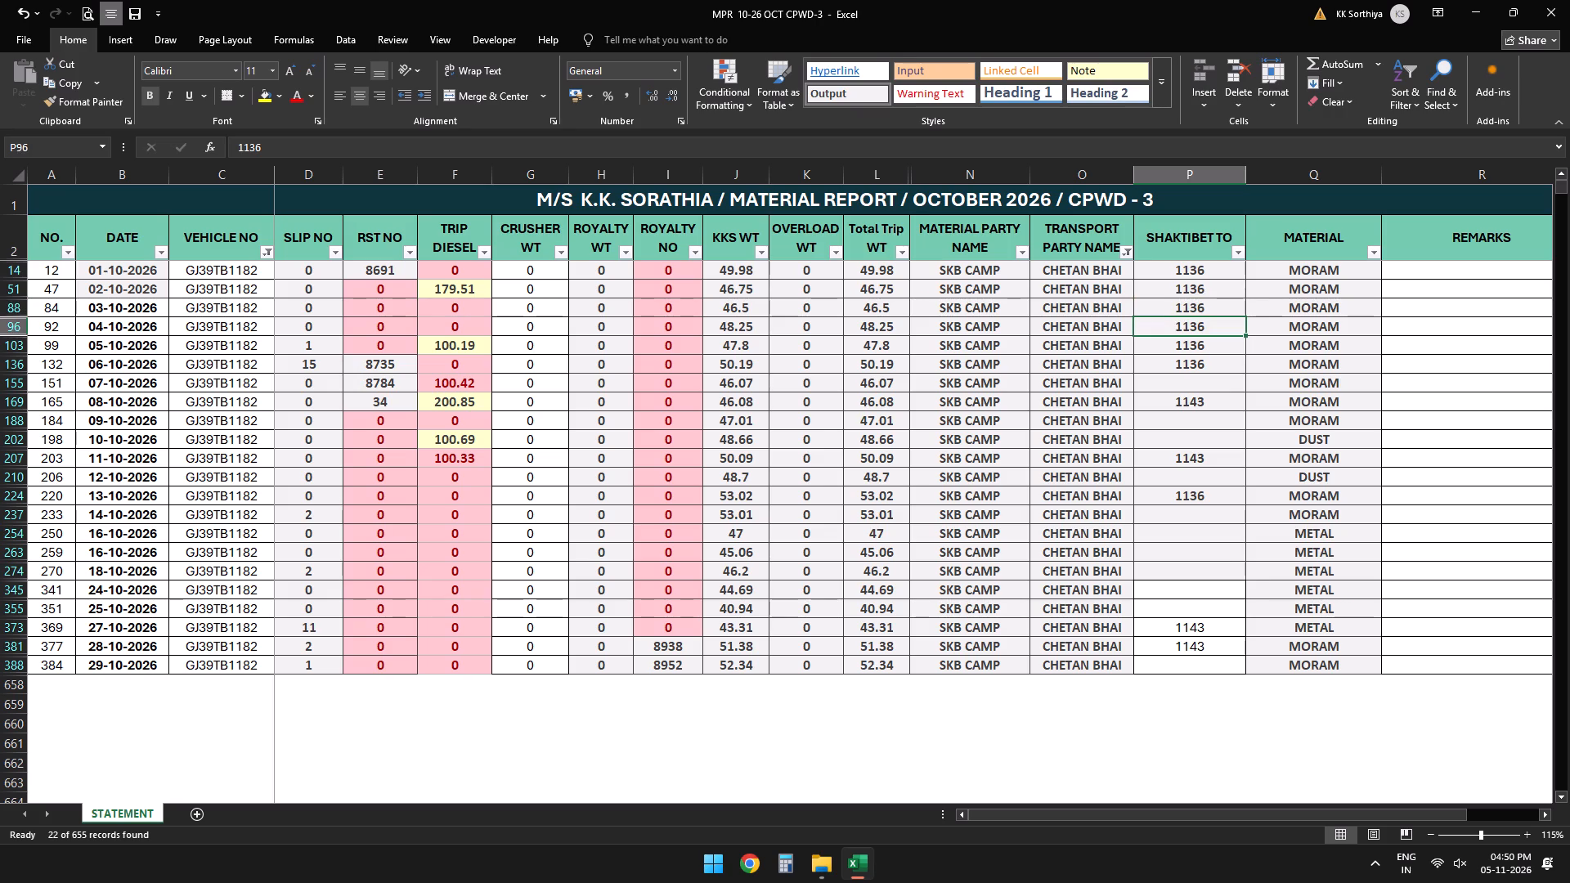
pyautogui.press('Down')
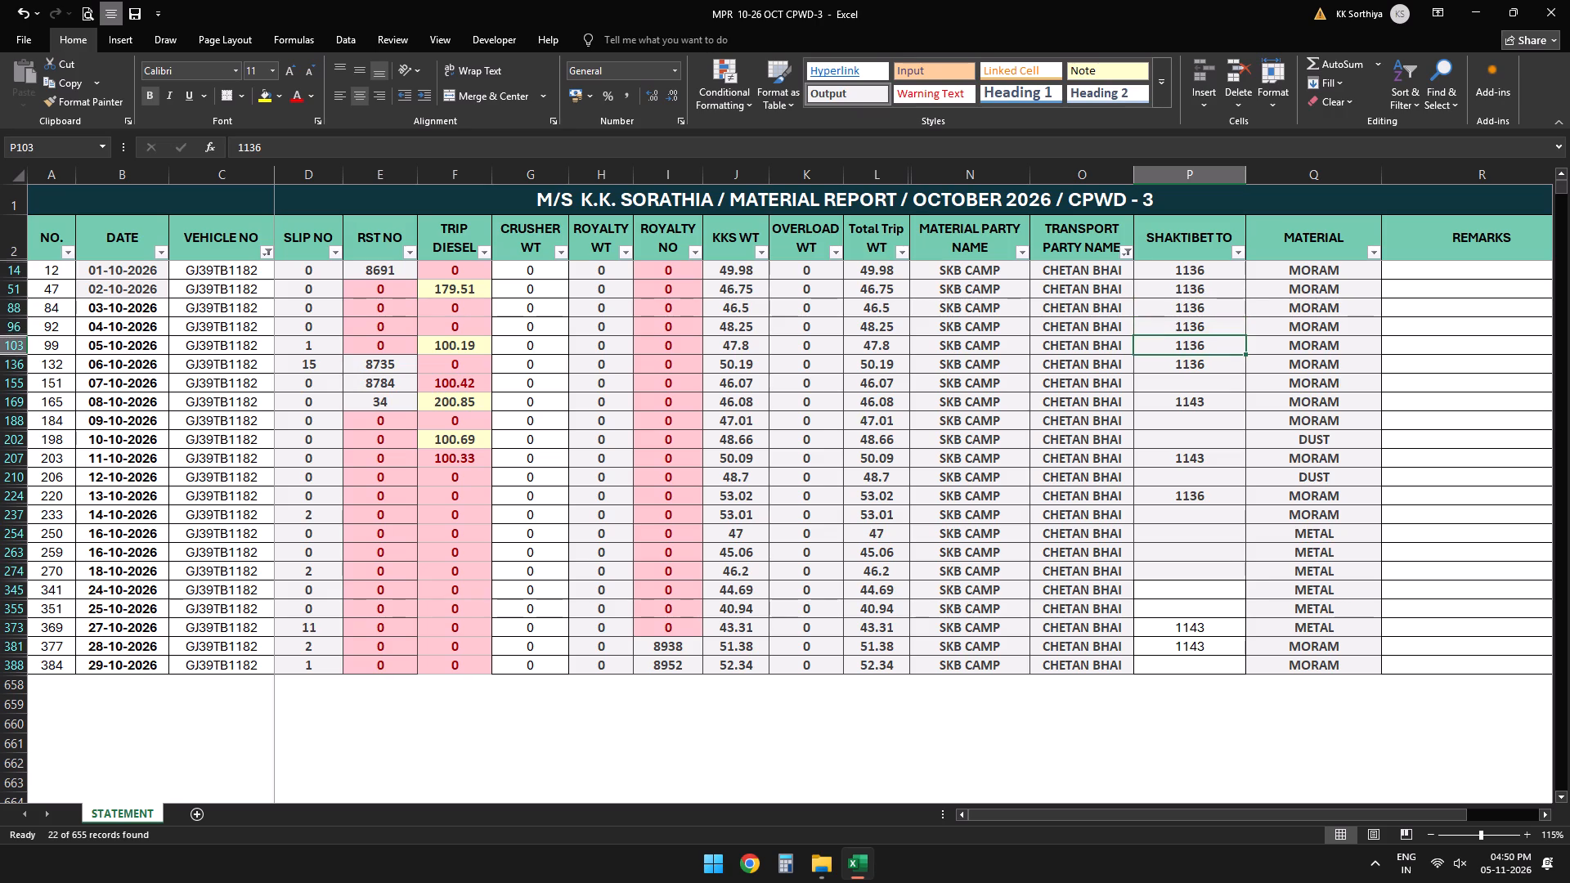
pyautogui.press('Down')
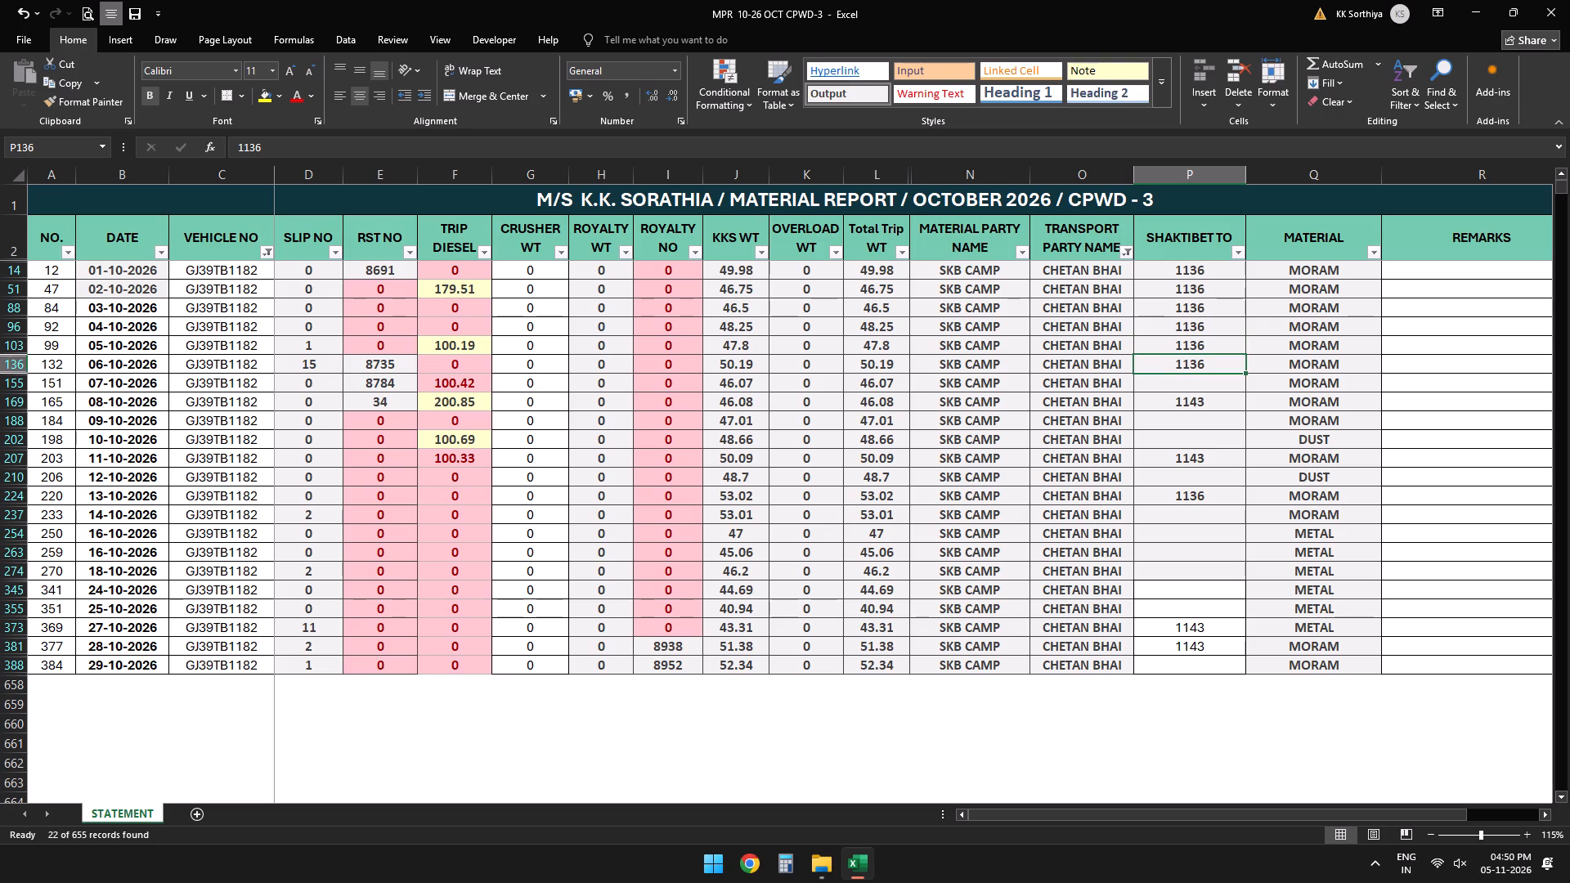
pyautogui.press('Down')
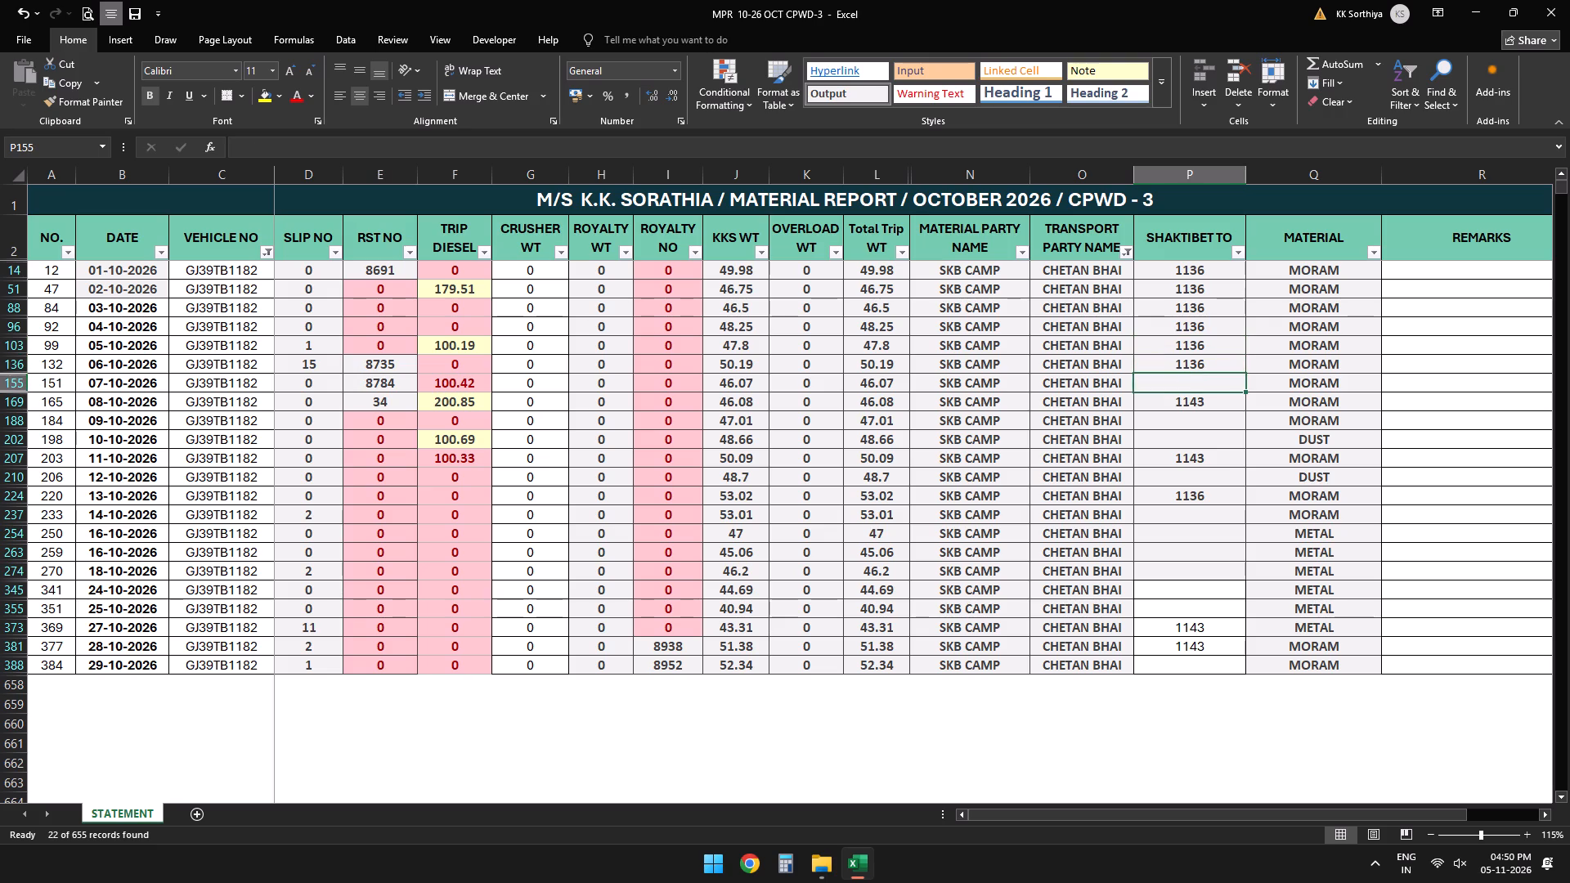
pyautogui.write('1143')
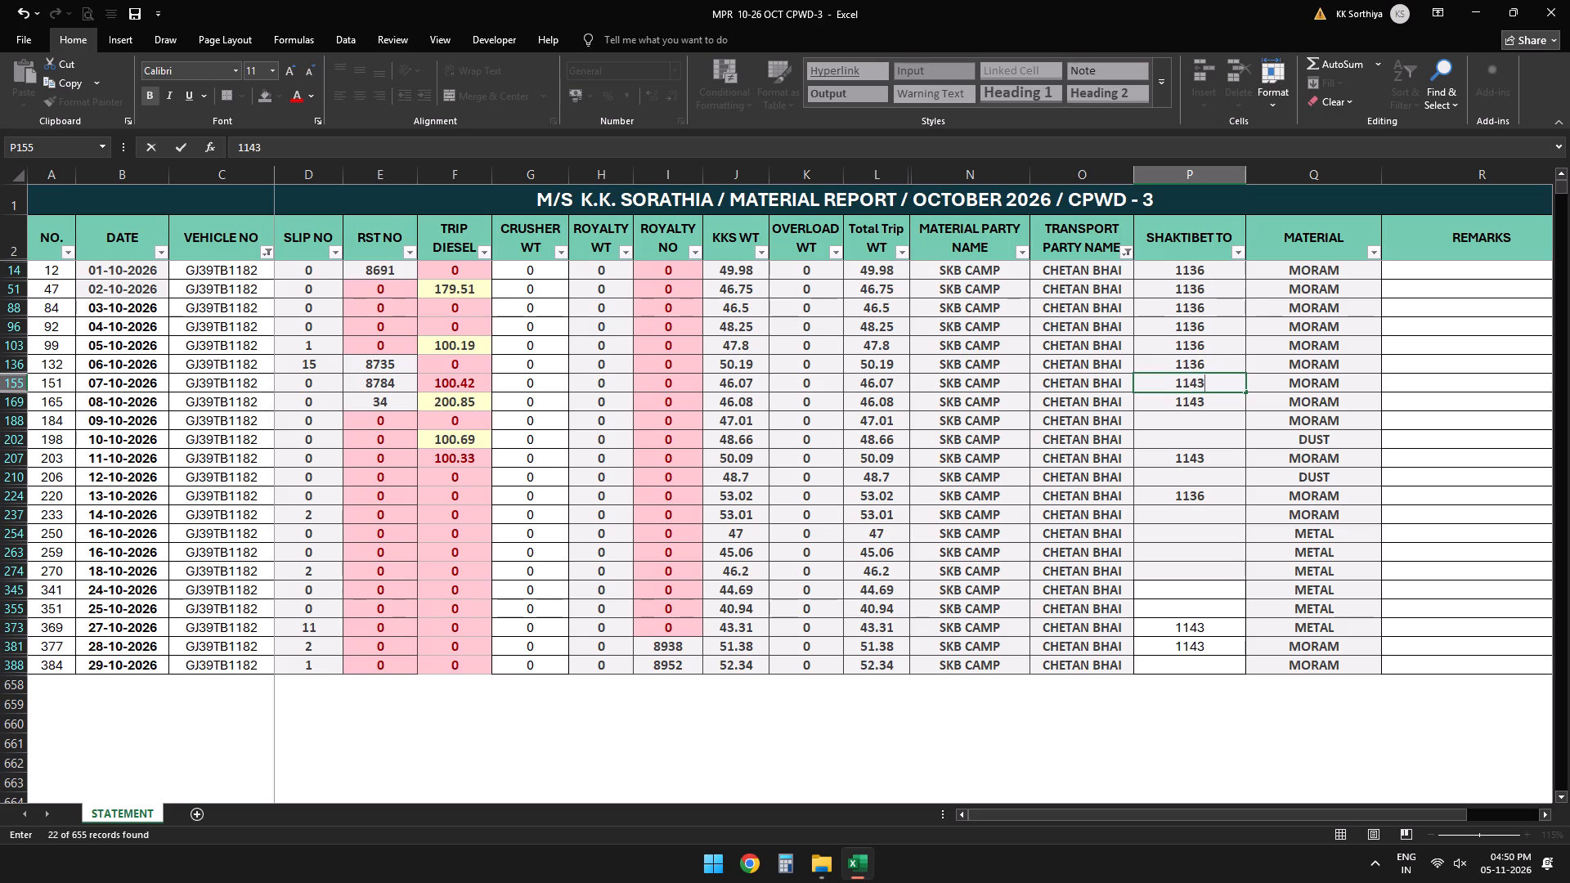
pyautogui.press('Down')
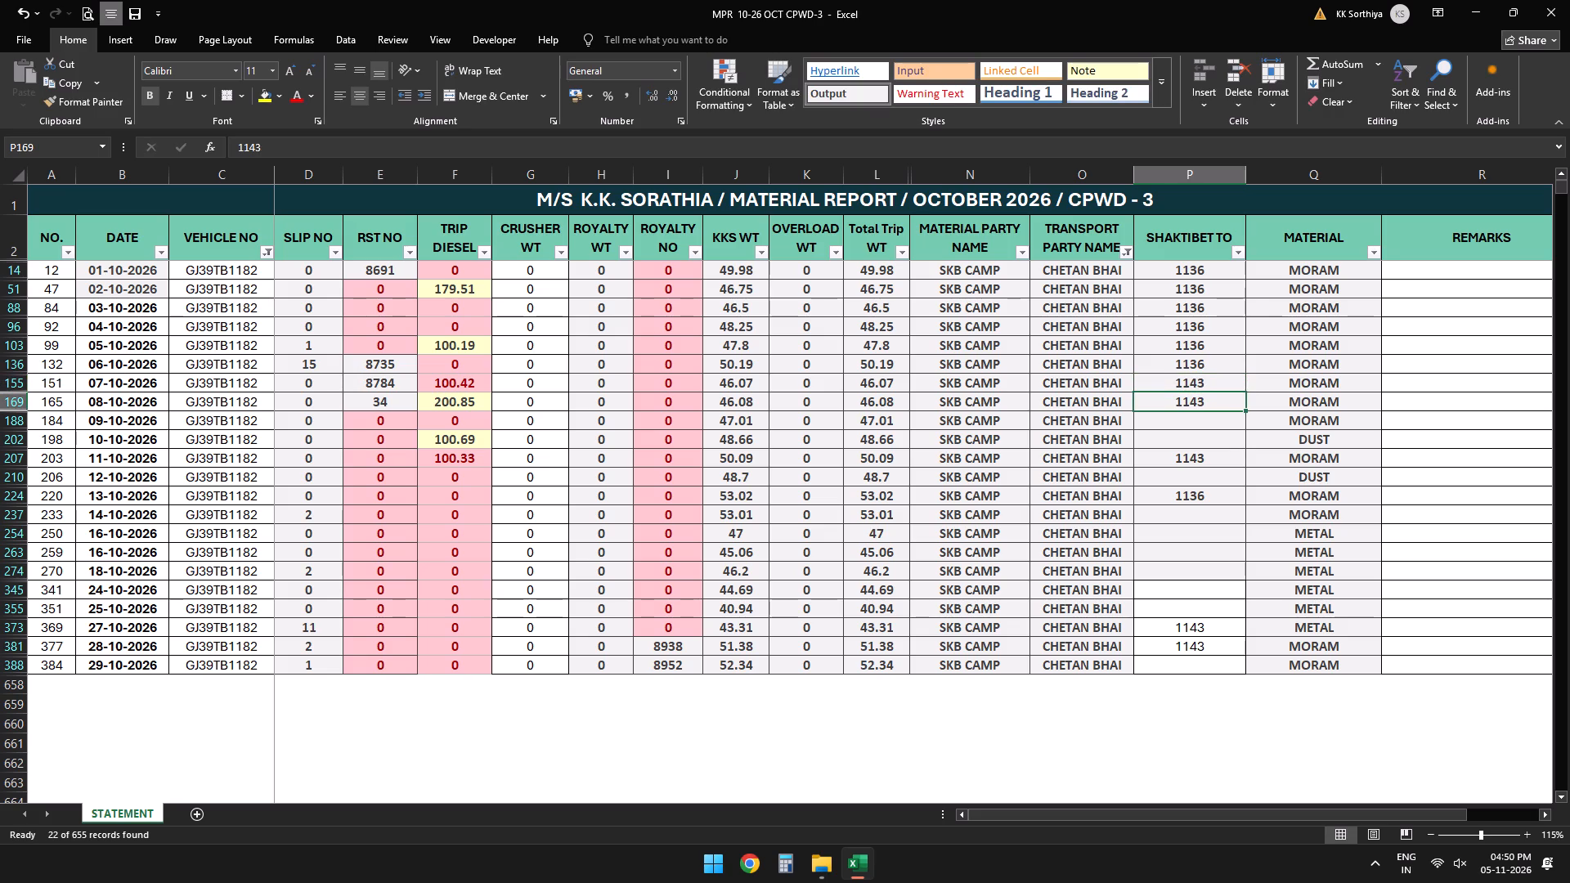
pyautogui.press('Down')
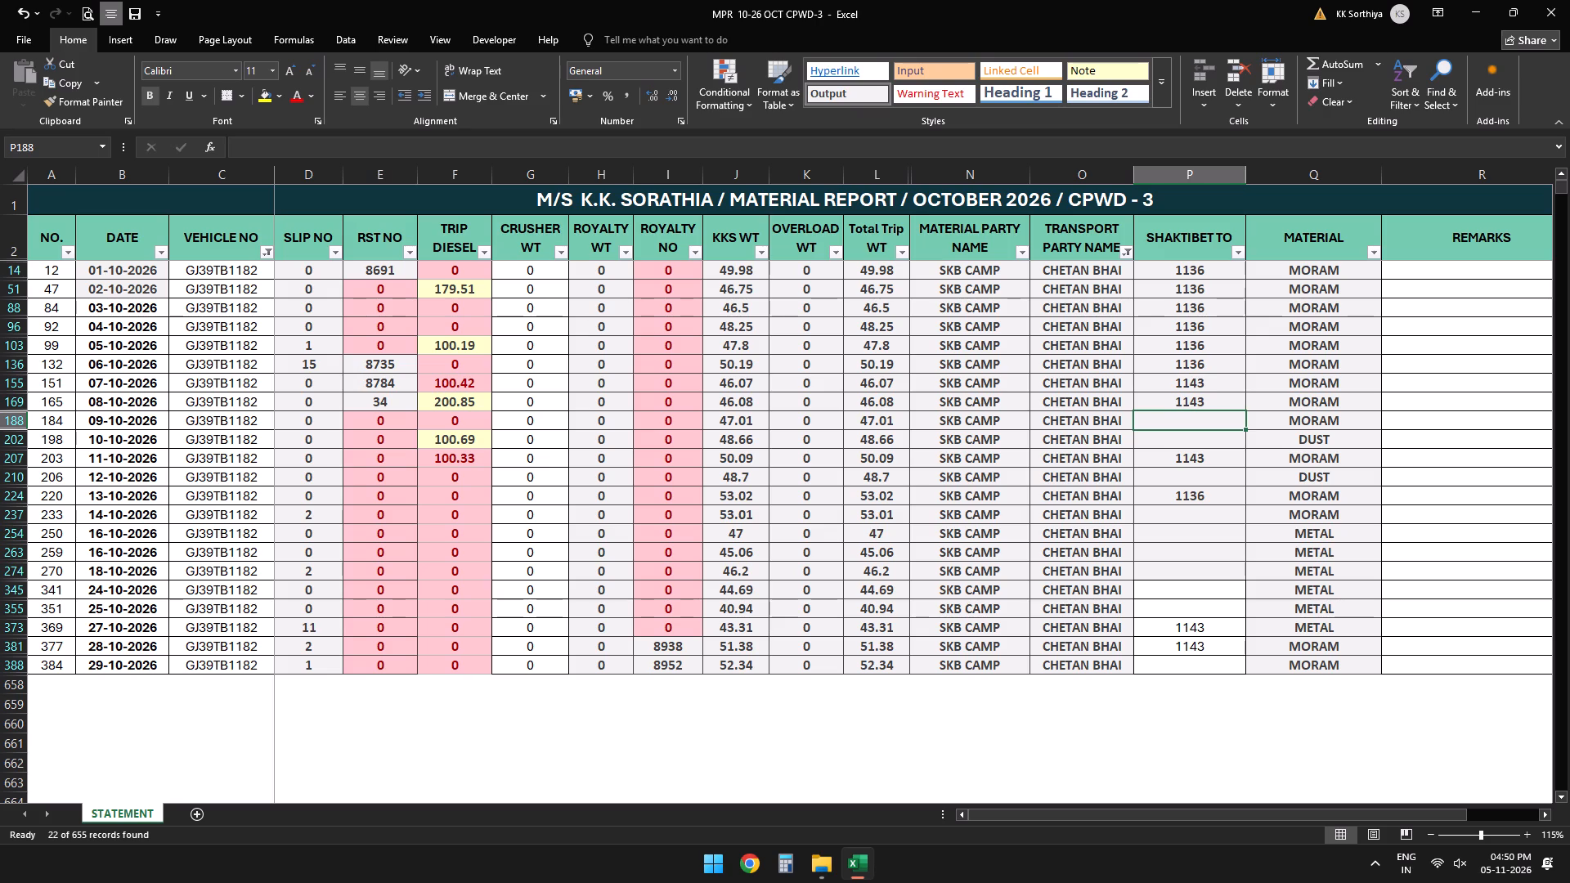
pyautogui.write('1143')
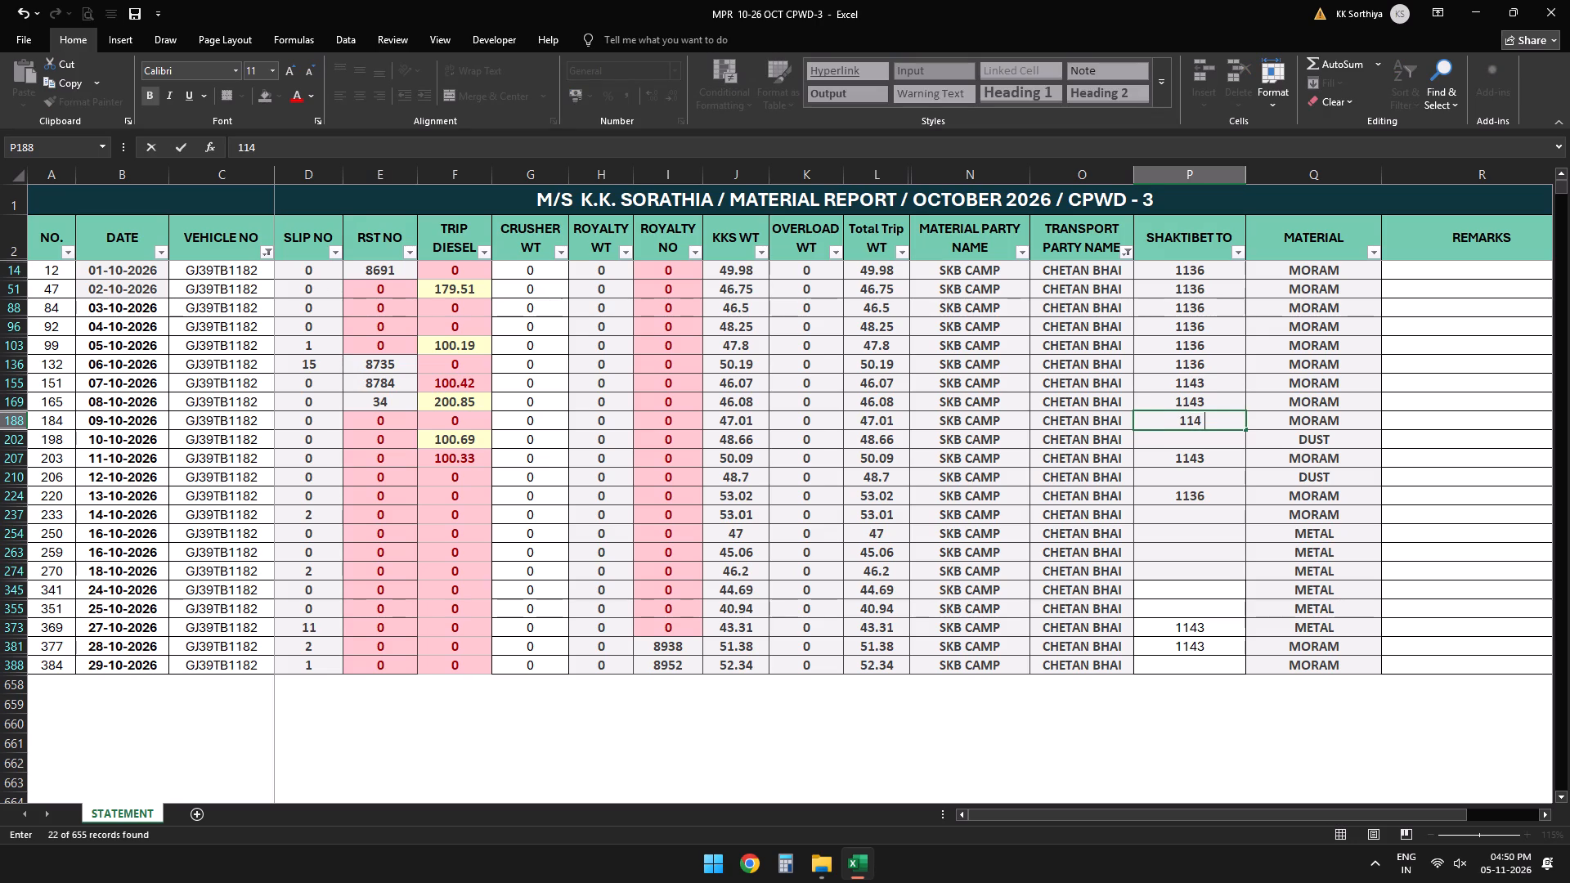
pyautogui.press('Down')
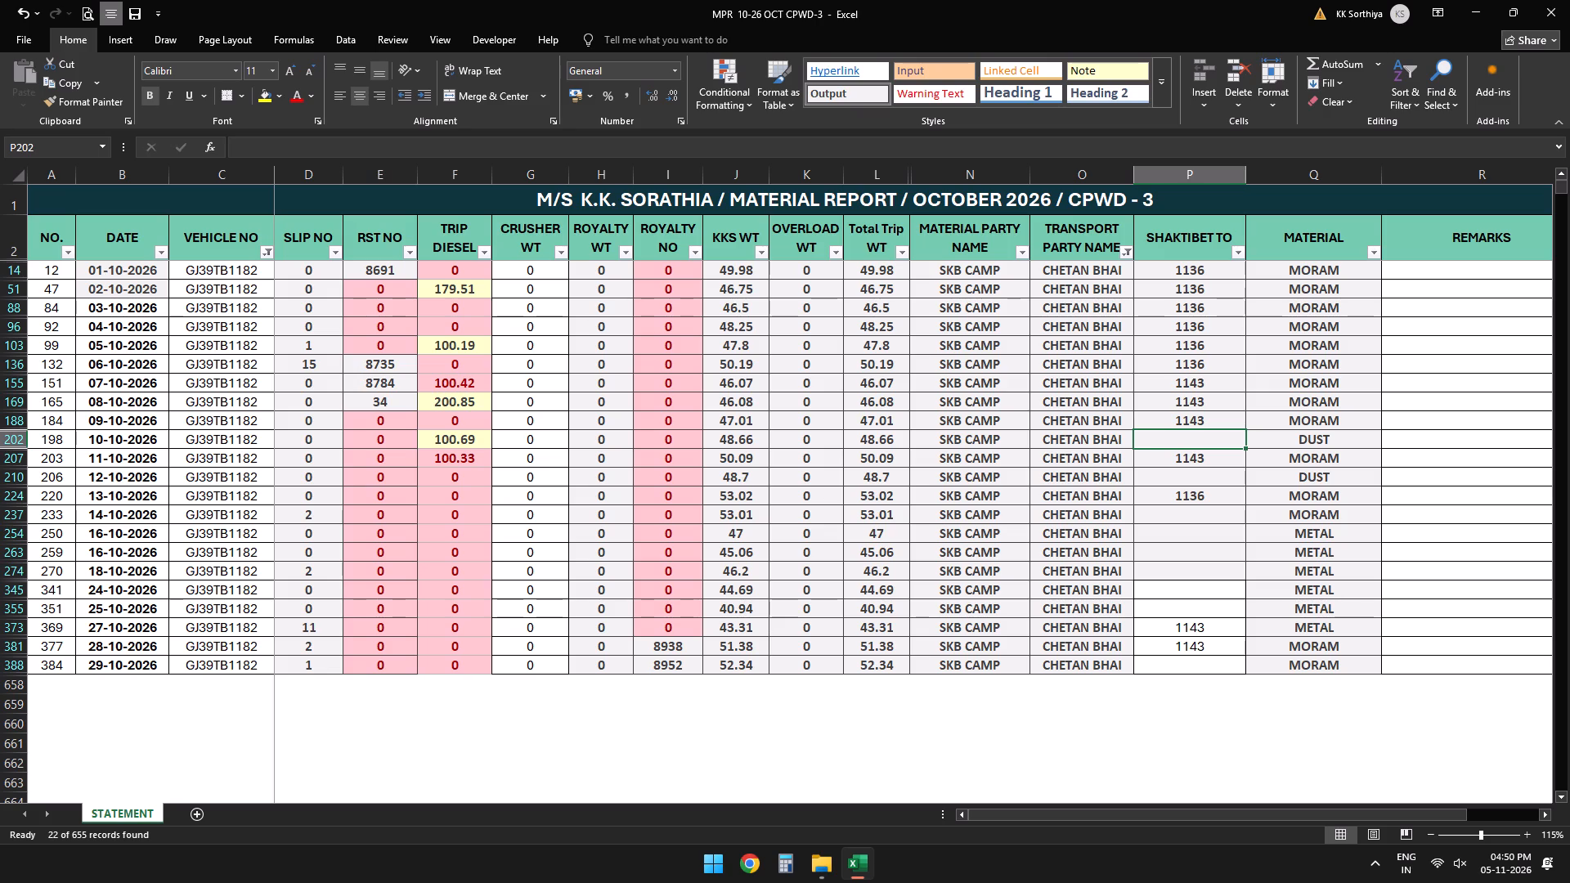
pyautogui.write('1136')
pyautogui.press('Down')
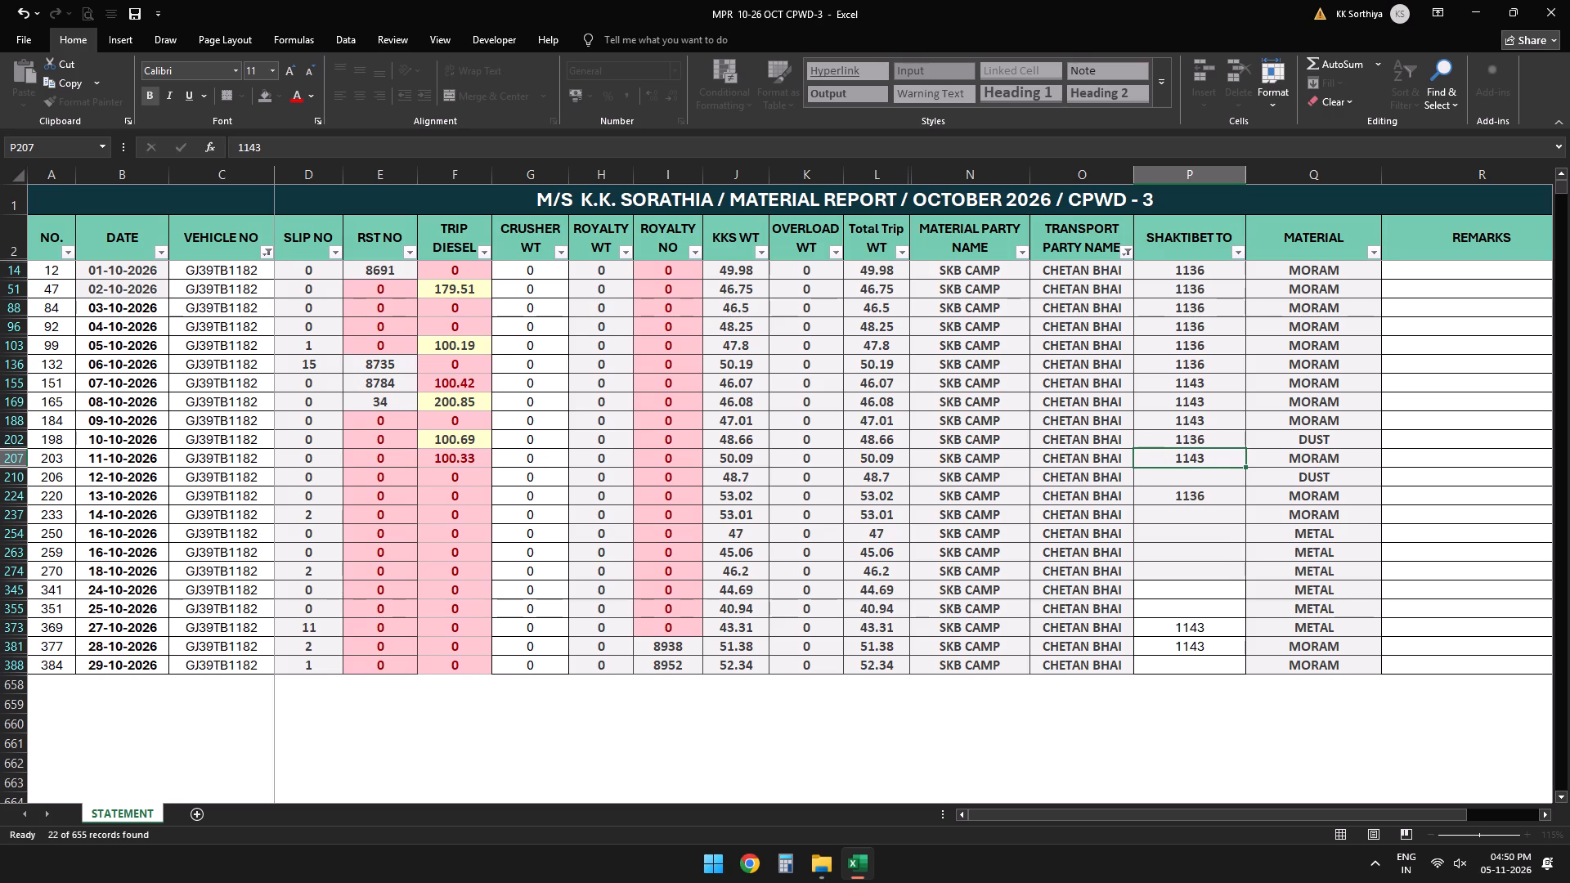
pyautogui.press('Down')
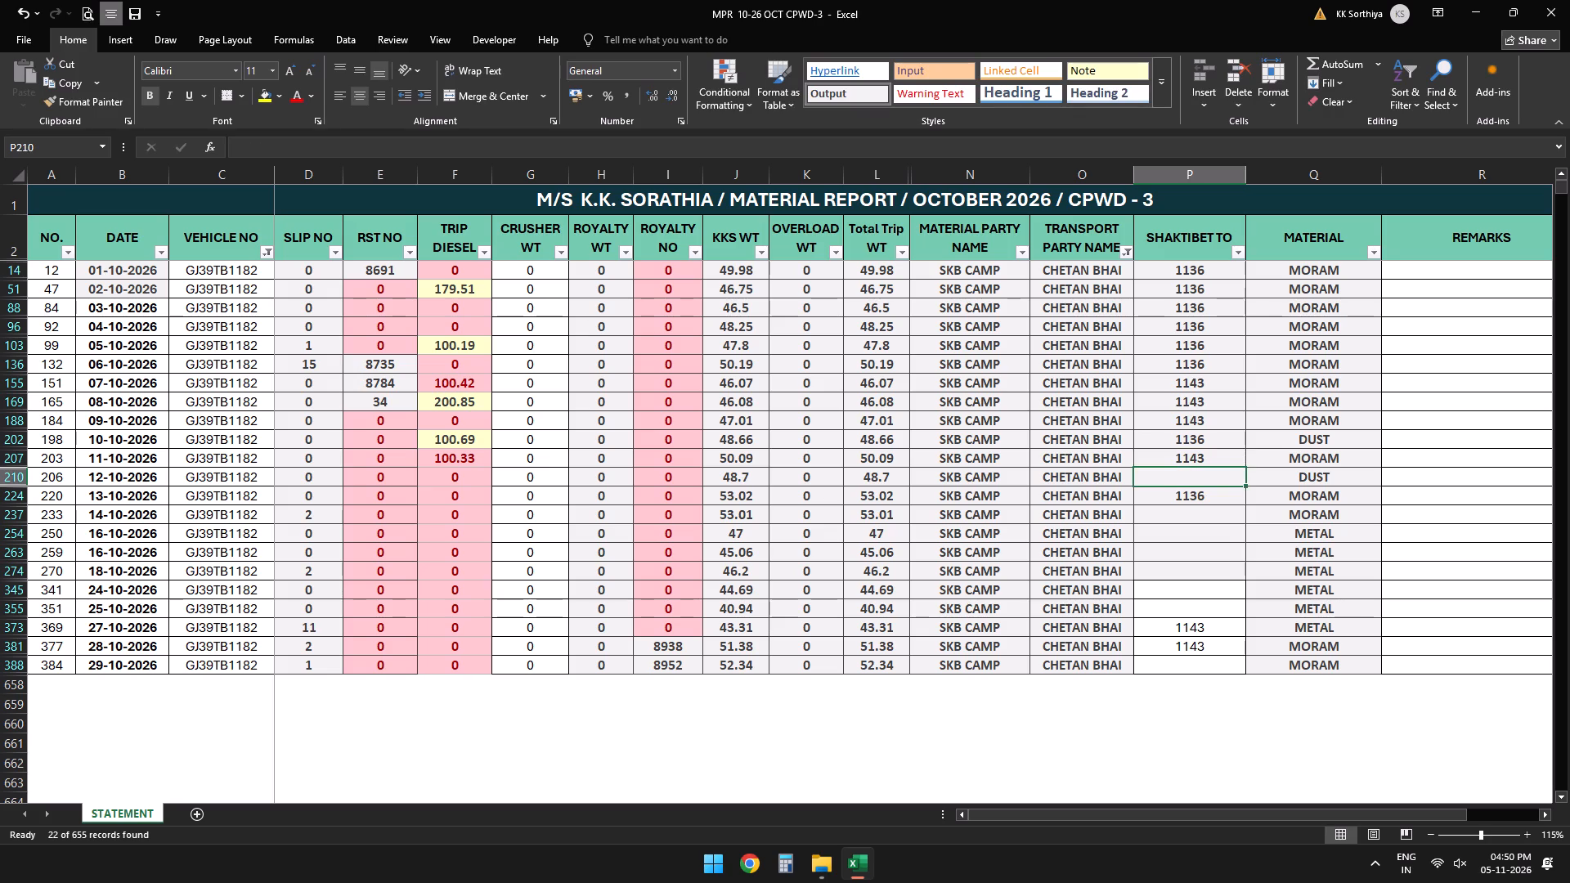
pyautogui.press('Up')
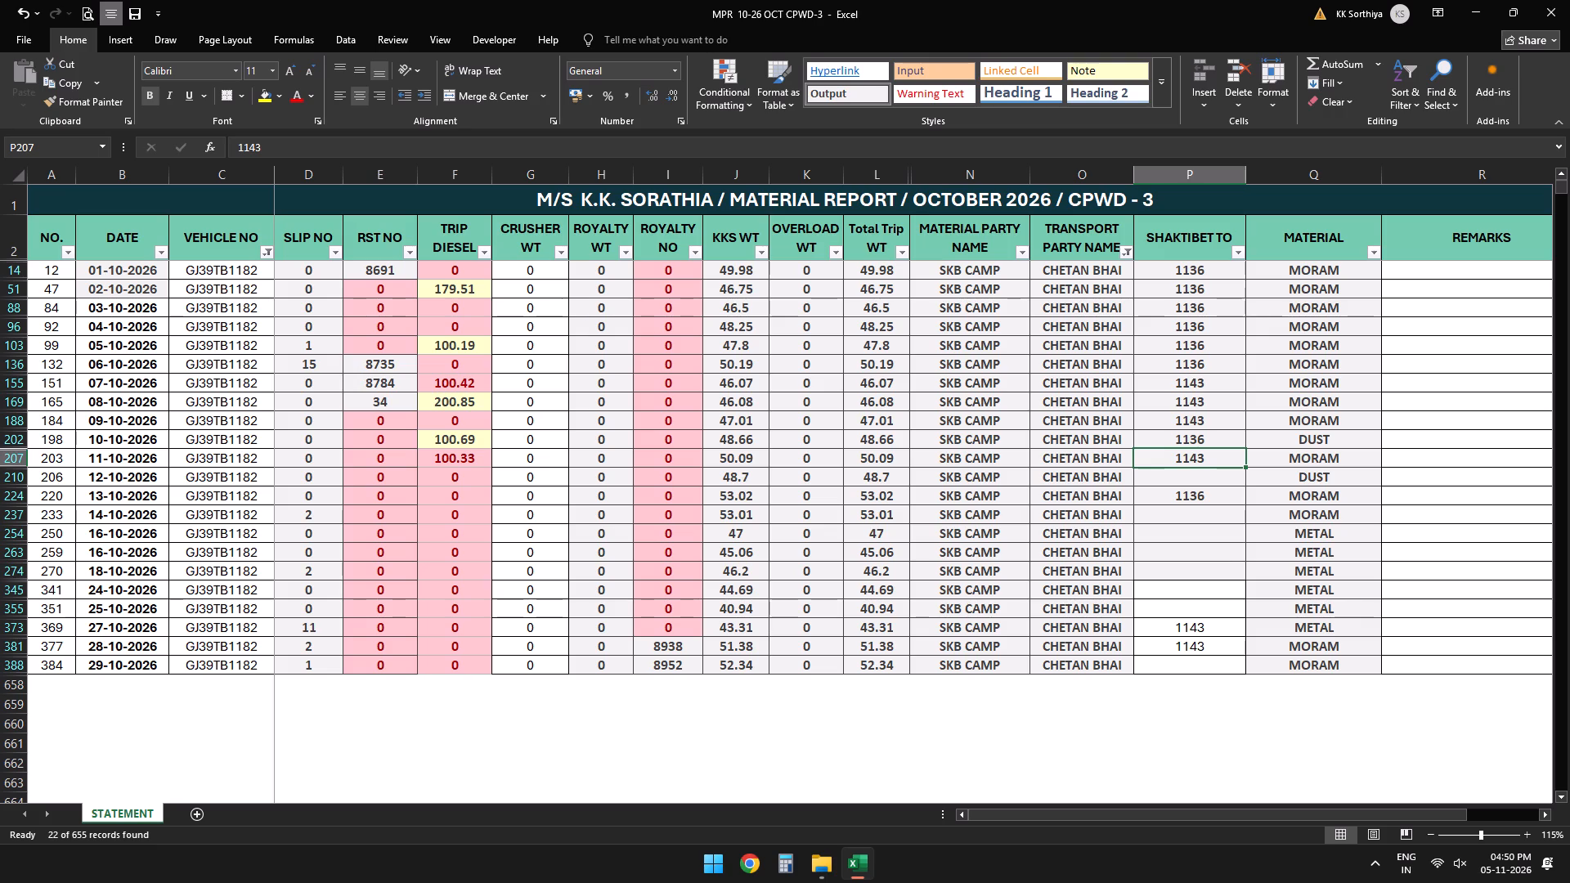
pyautogui.press('Down')
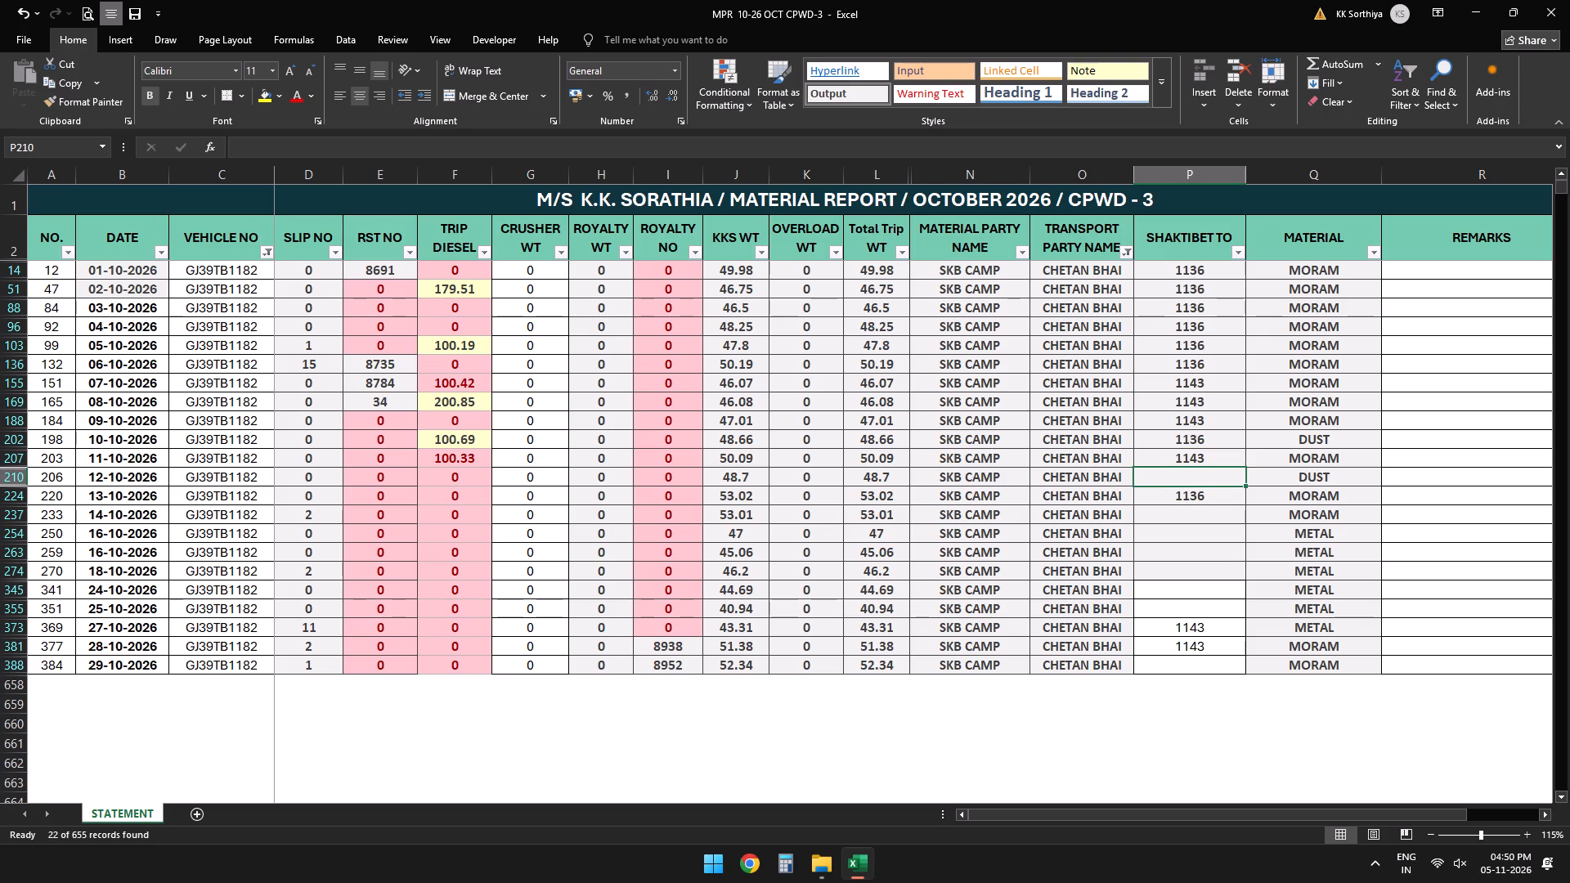
pyautogui.write('1136')
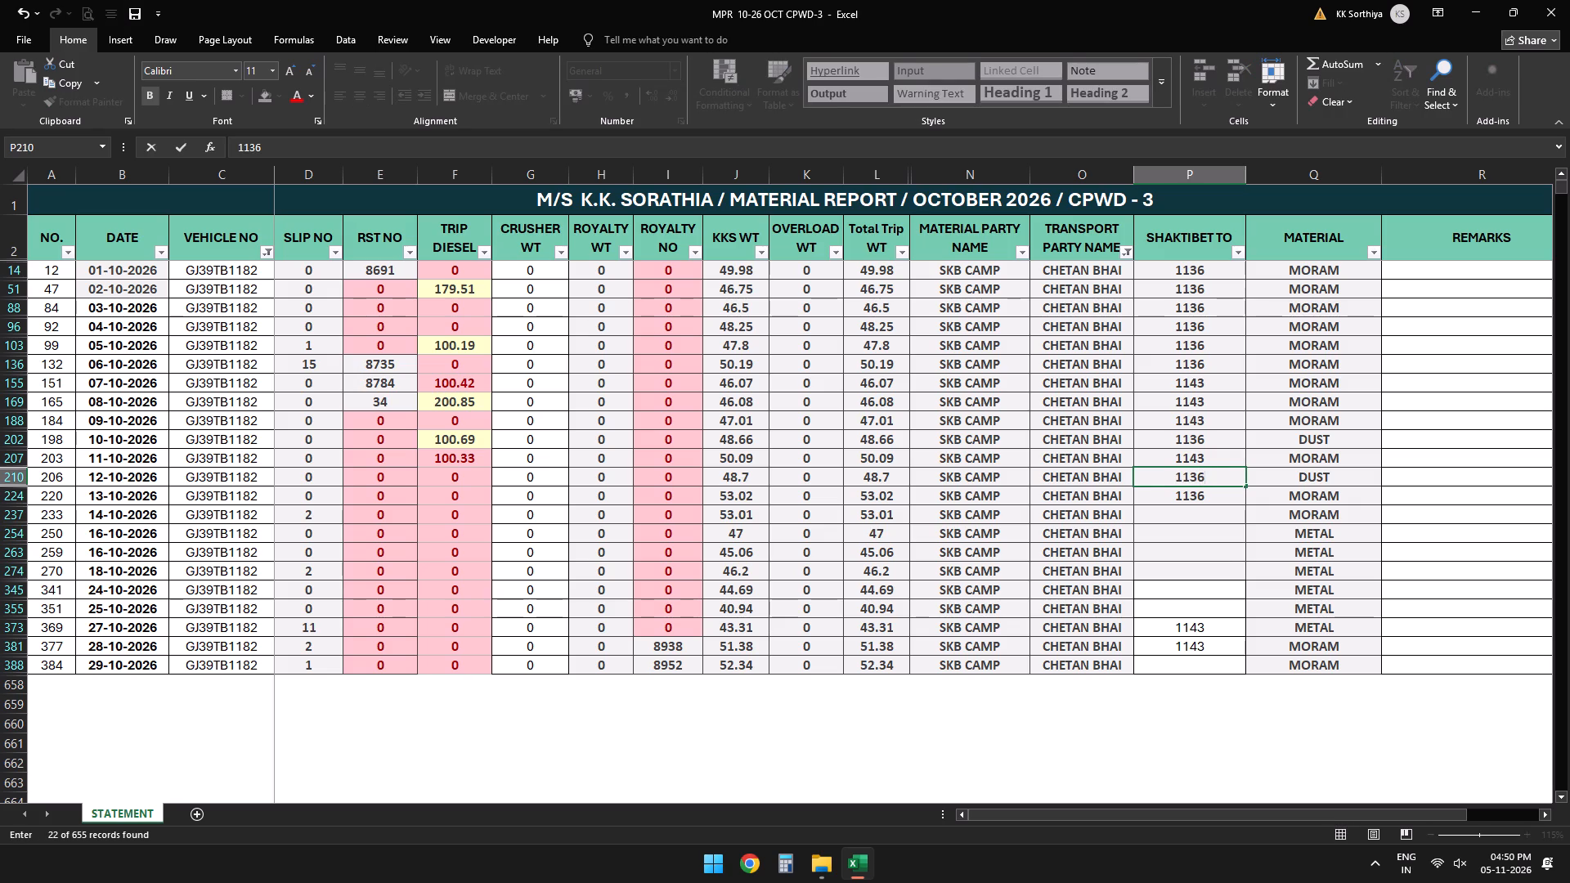
pyautogui.press('Down')
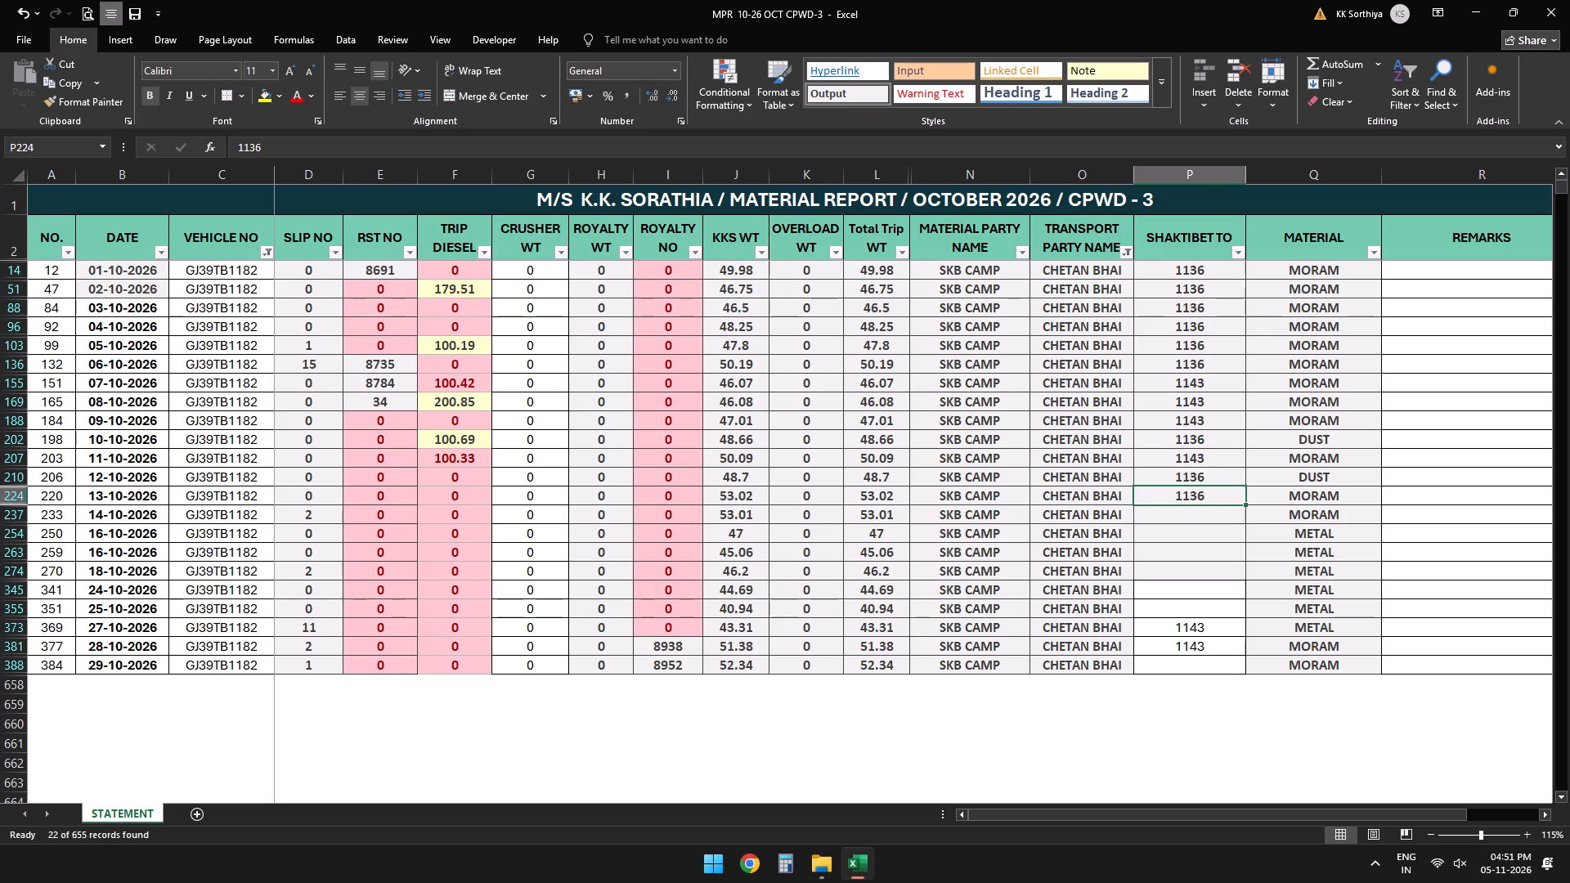
pyautogui.press('Down')
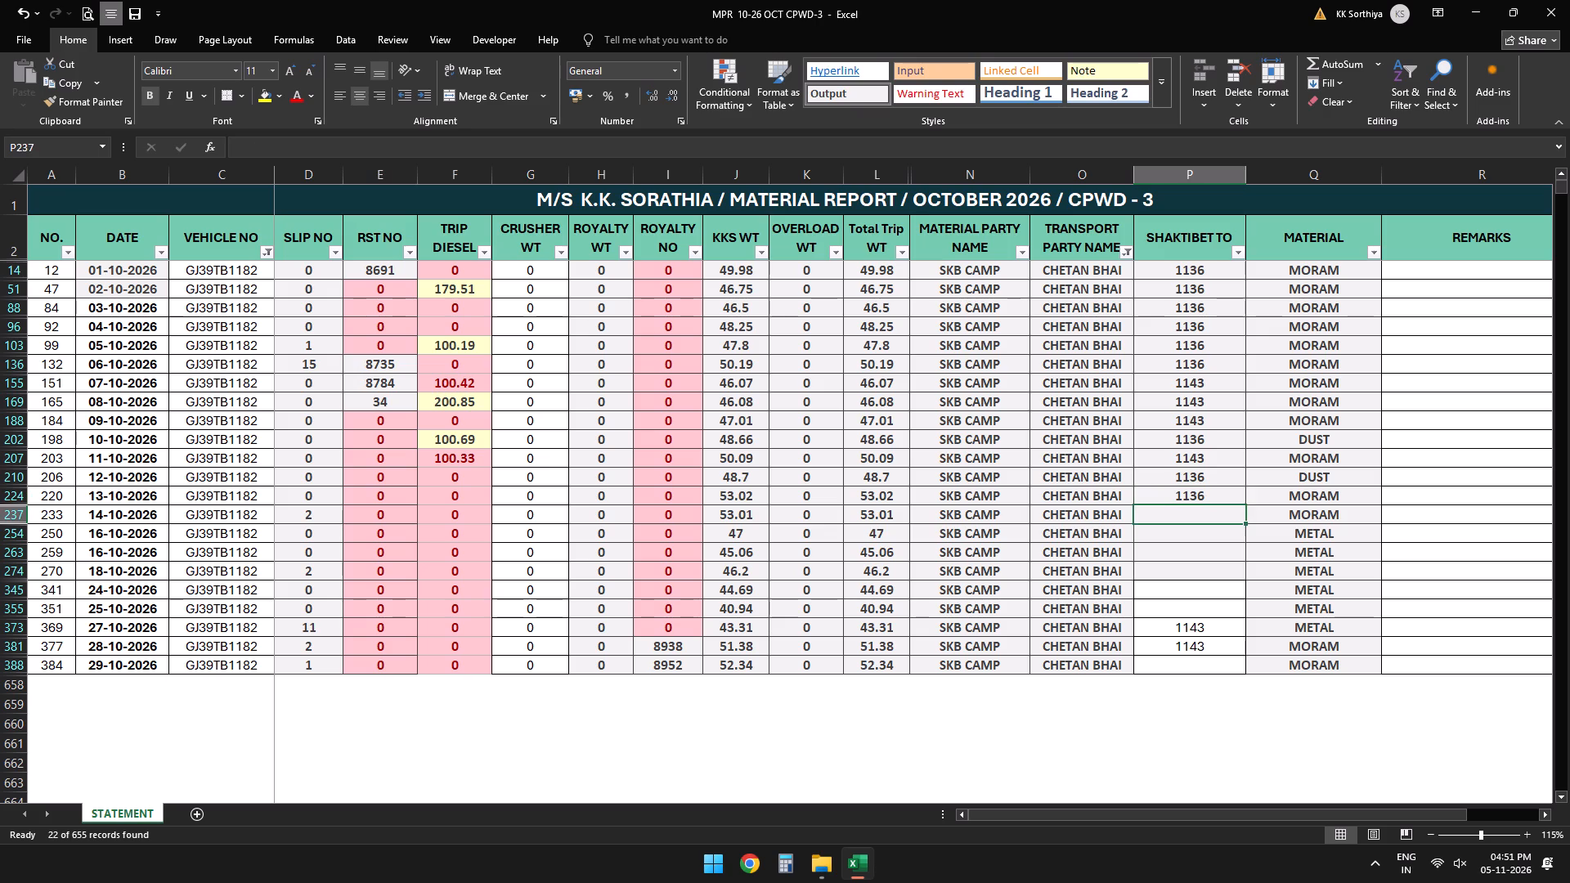
pyautogui.write('141')
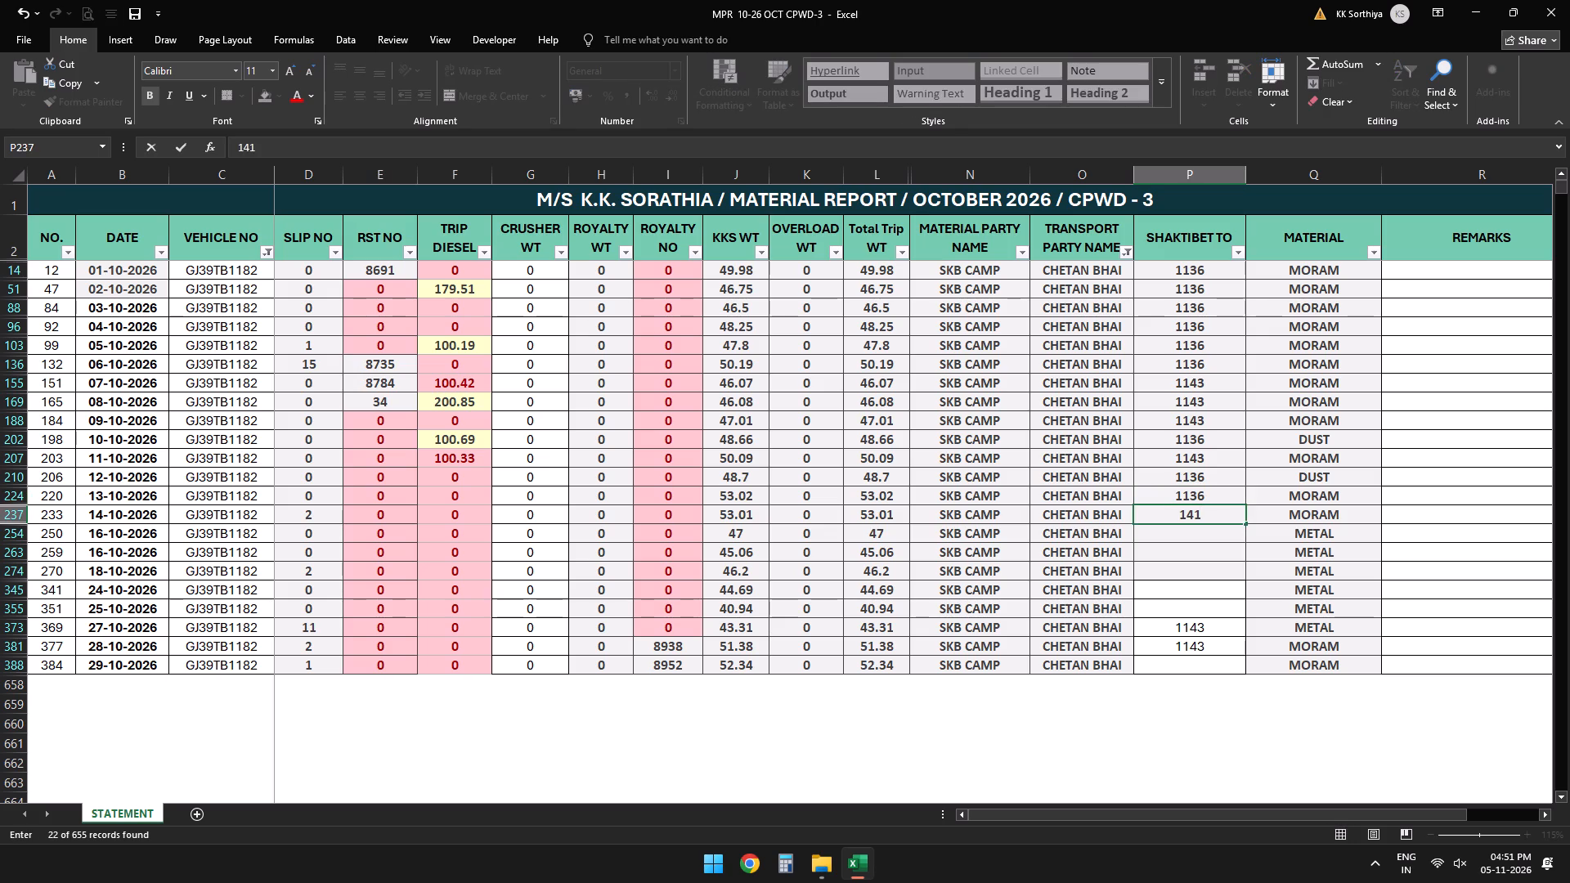
pyautogui.press('BackSpace')
pyautogui.press('BackSpace')
pyautogui.write('136')
pyautogui.press('Down')
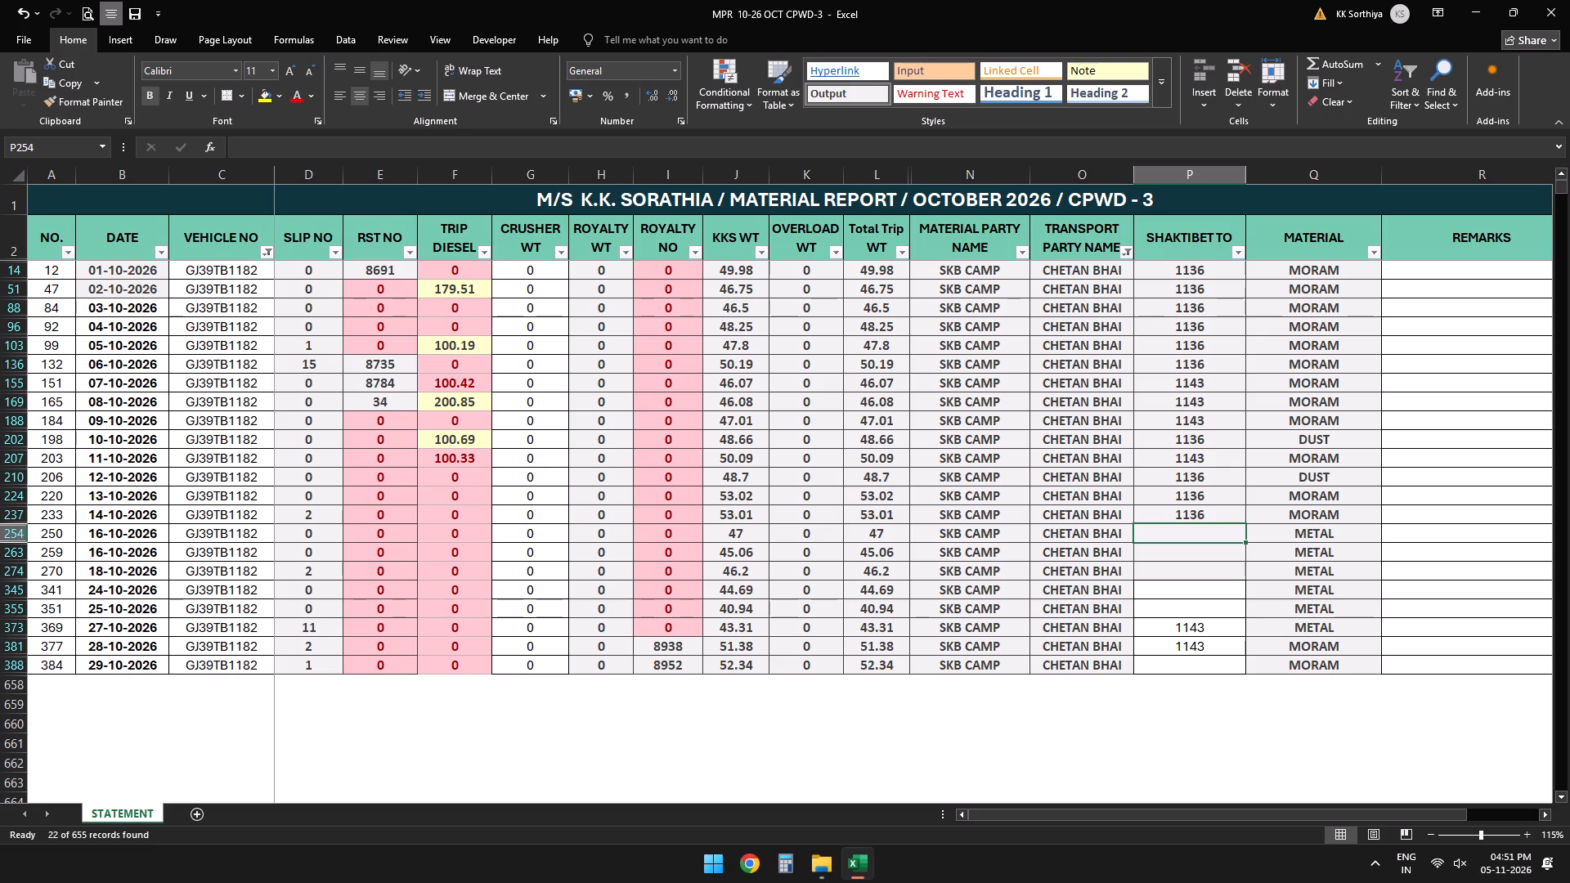
pyautogui.press('Down')
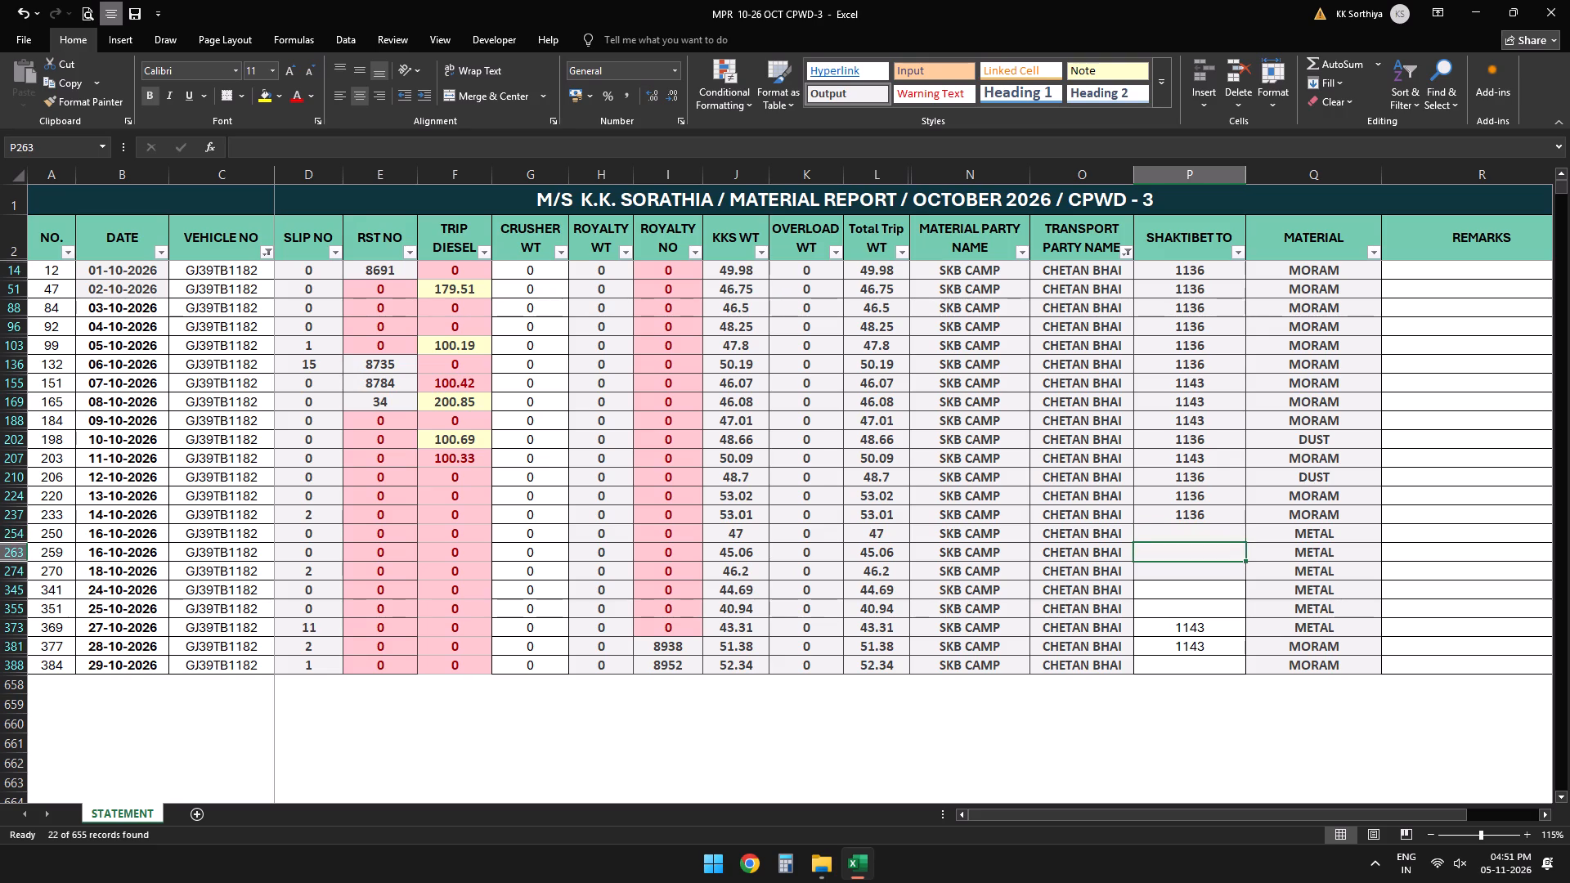
pyautogui.write('1143')
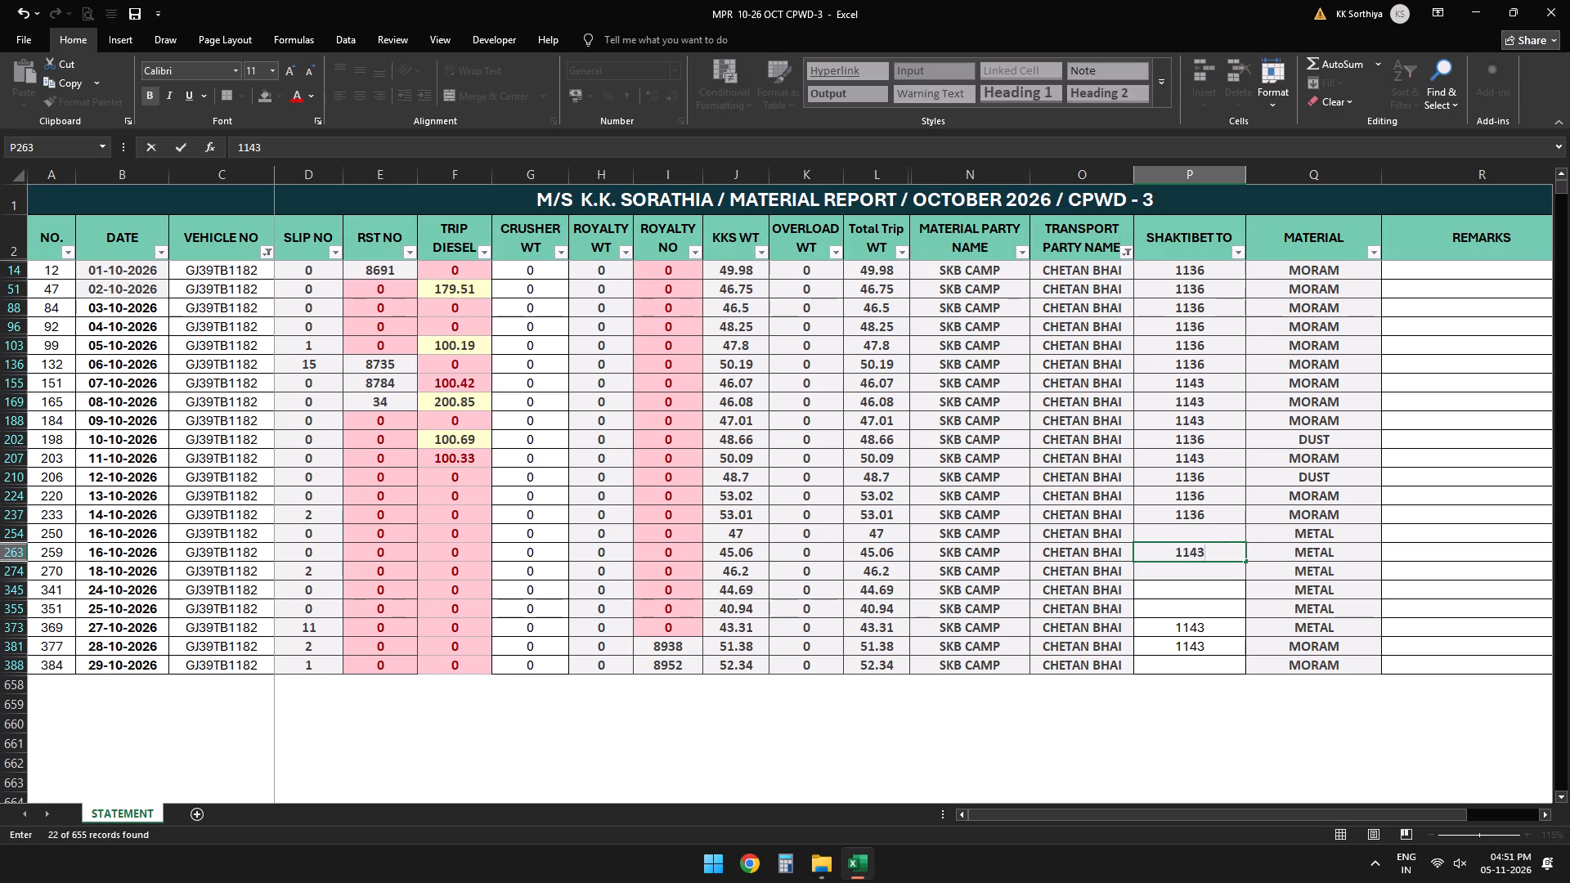
pyautogui.press('Down')
pyautogui.press('Up')
pyautogui.press('Down')
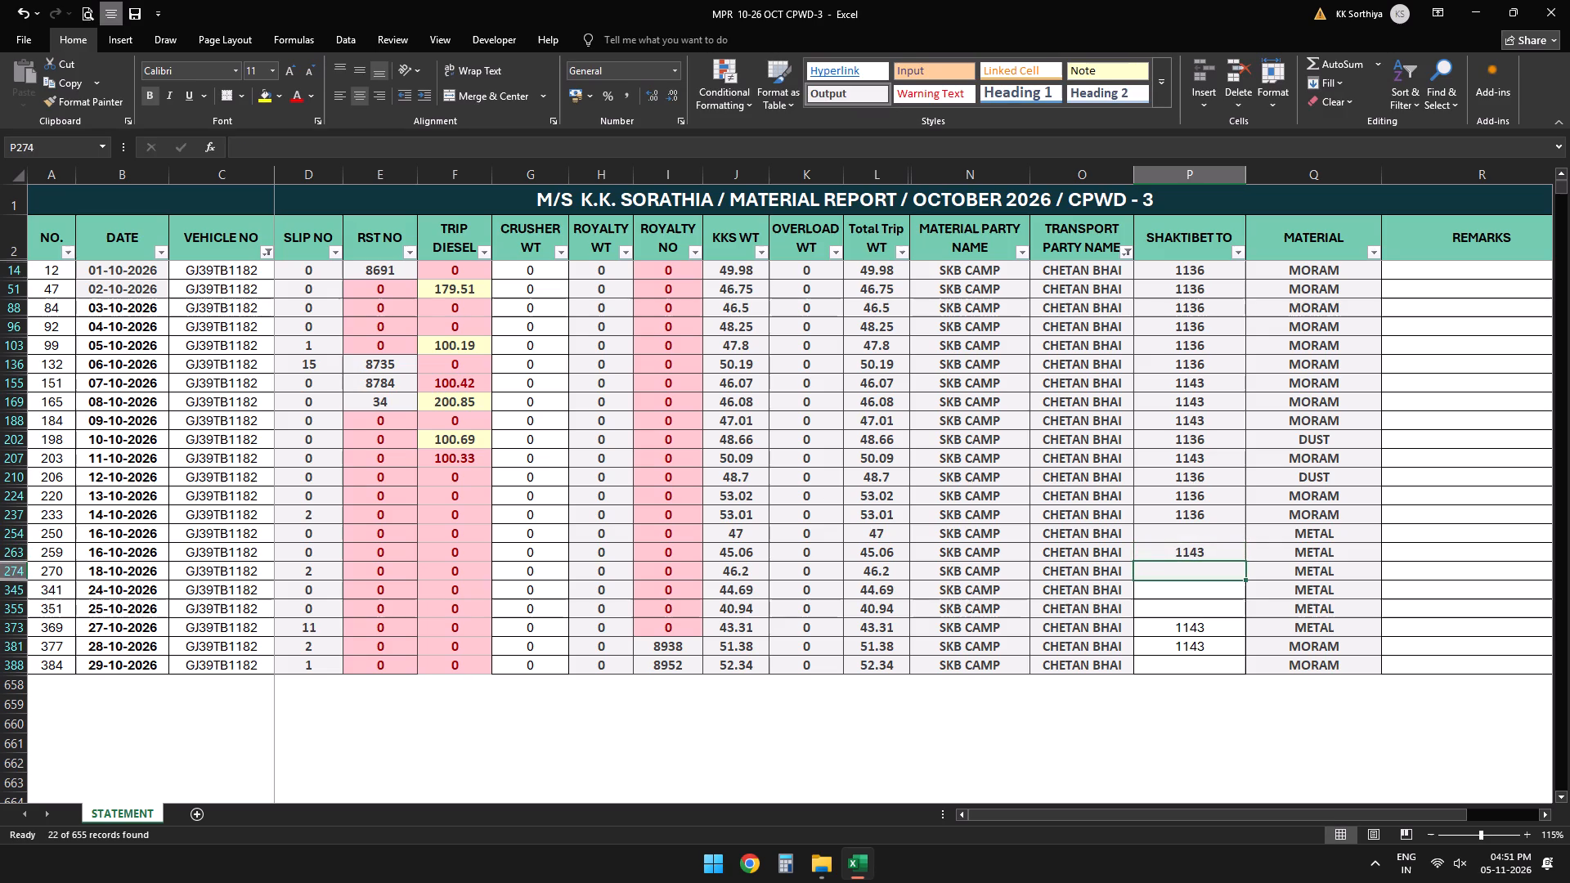
pyautogui.press('Up')
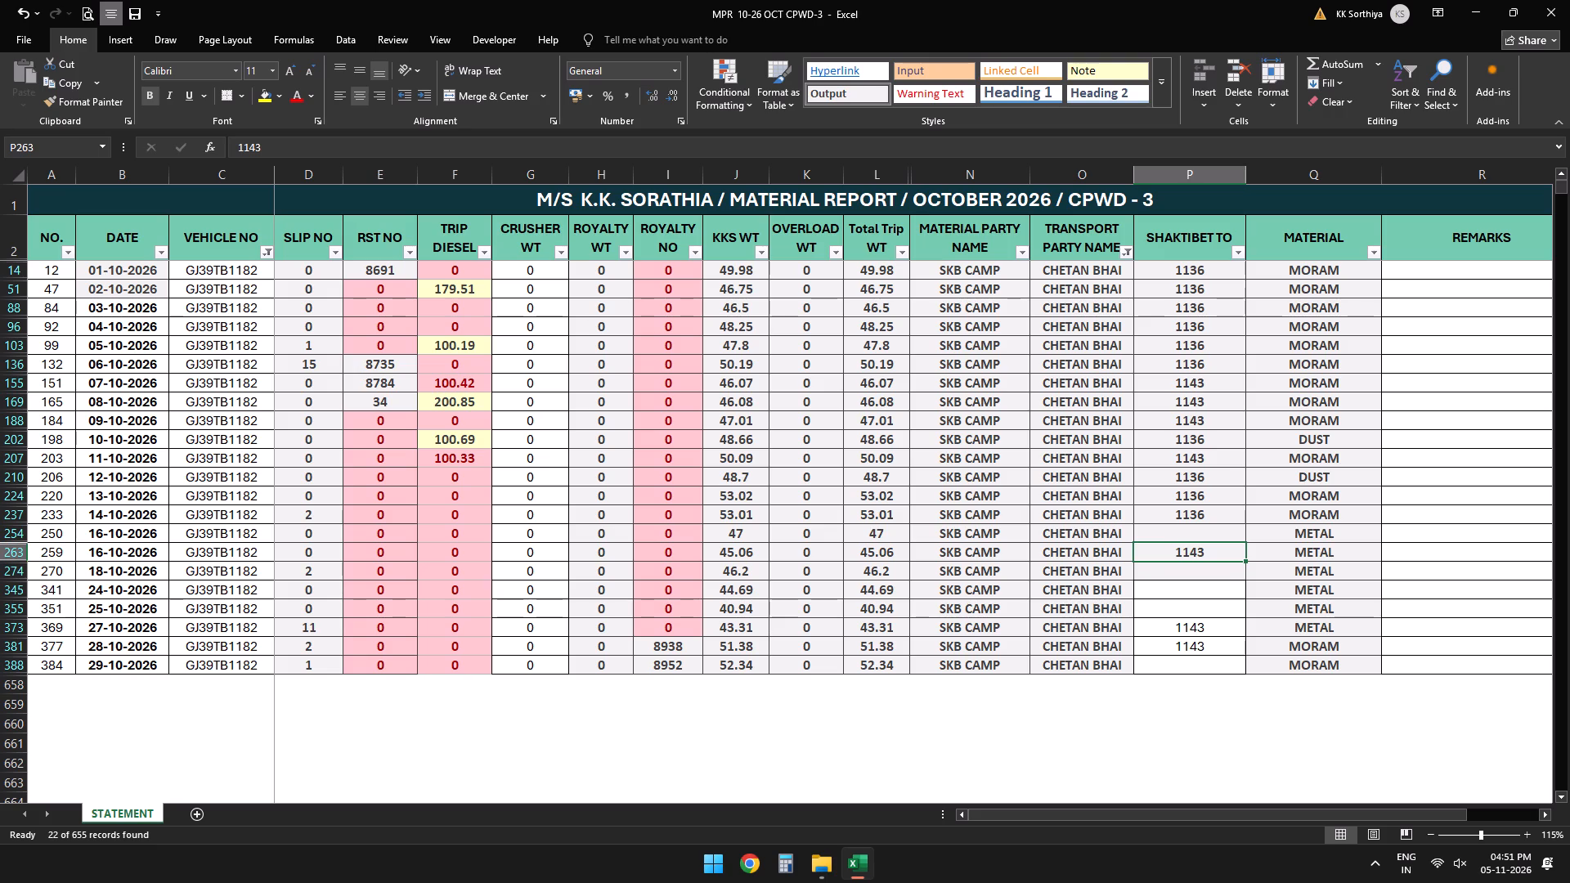
pyautogui.press('Up')
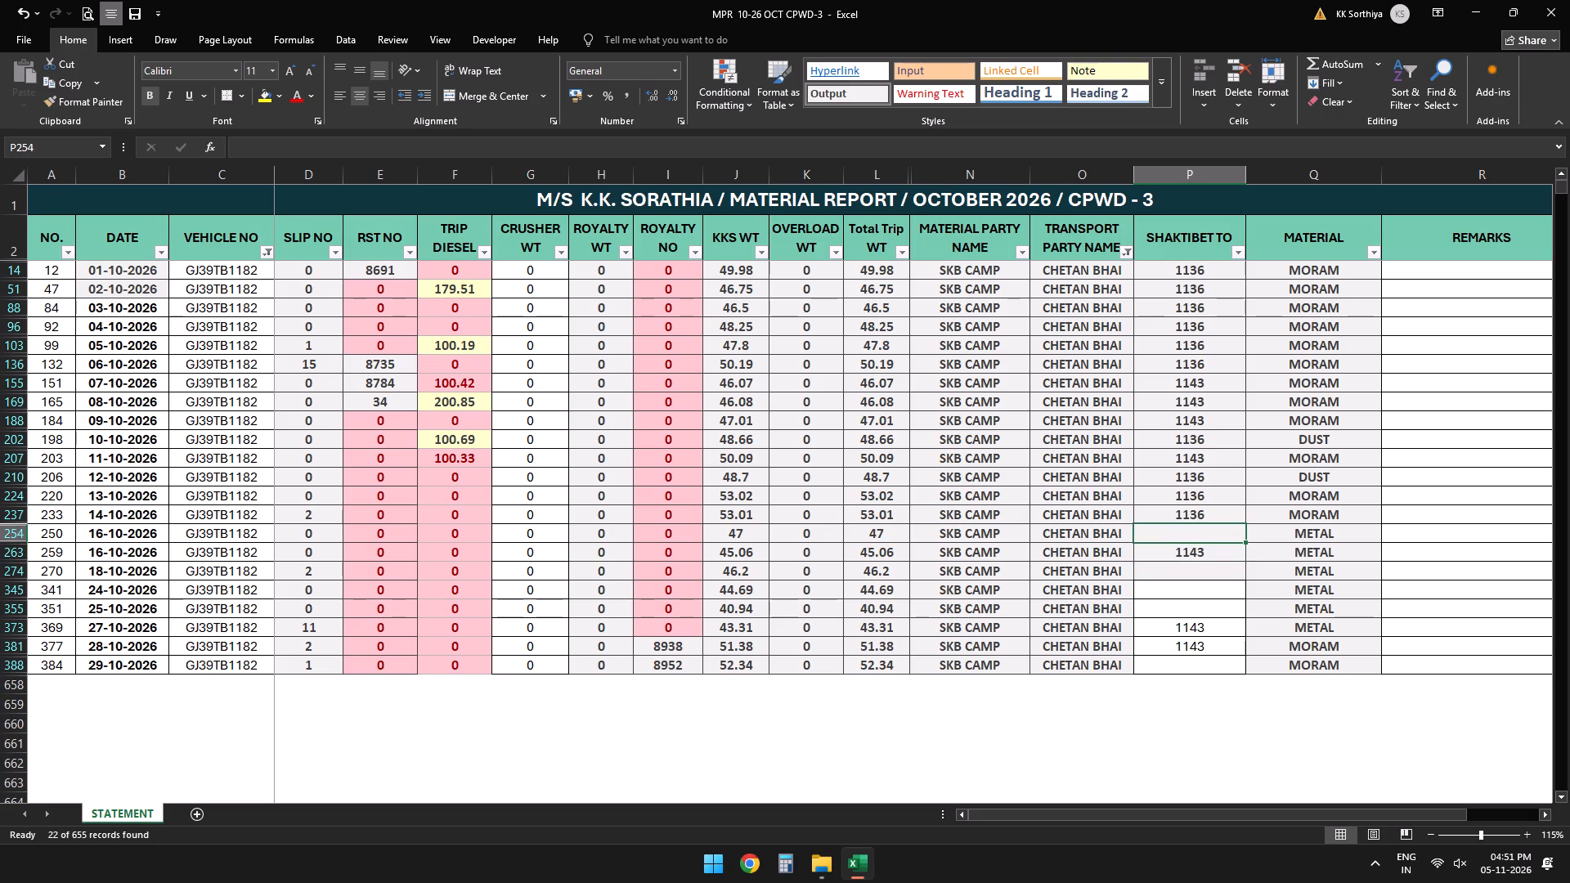
pyautogui.write('1143')
pyautogui.press('Down')
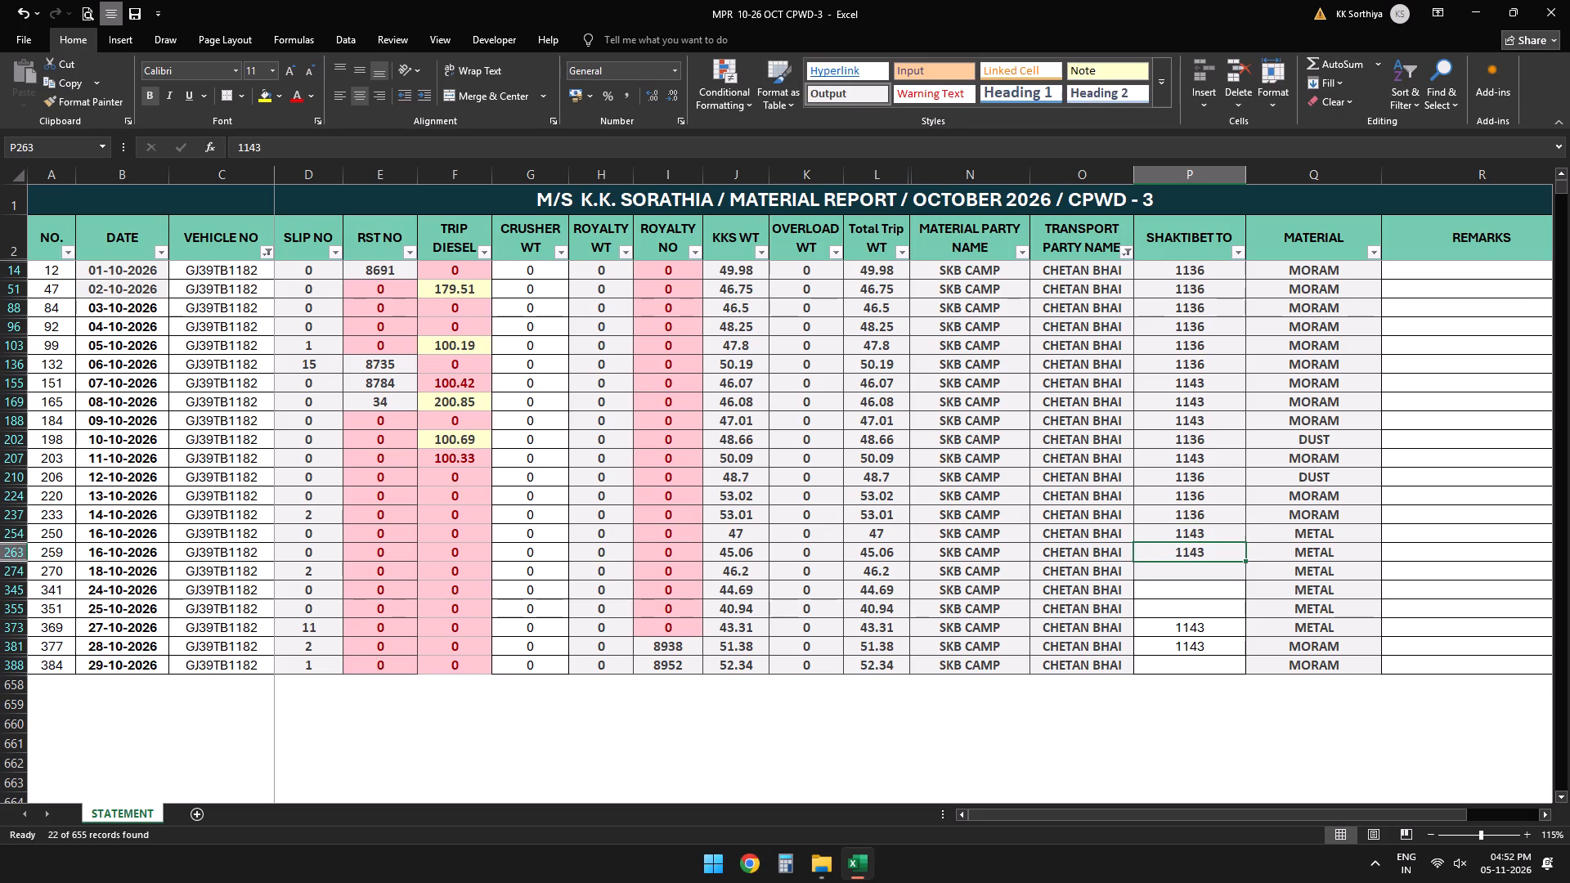
pyautogui.press('Down')
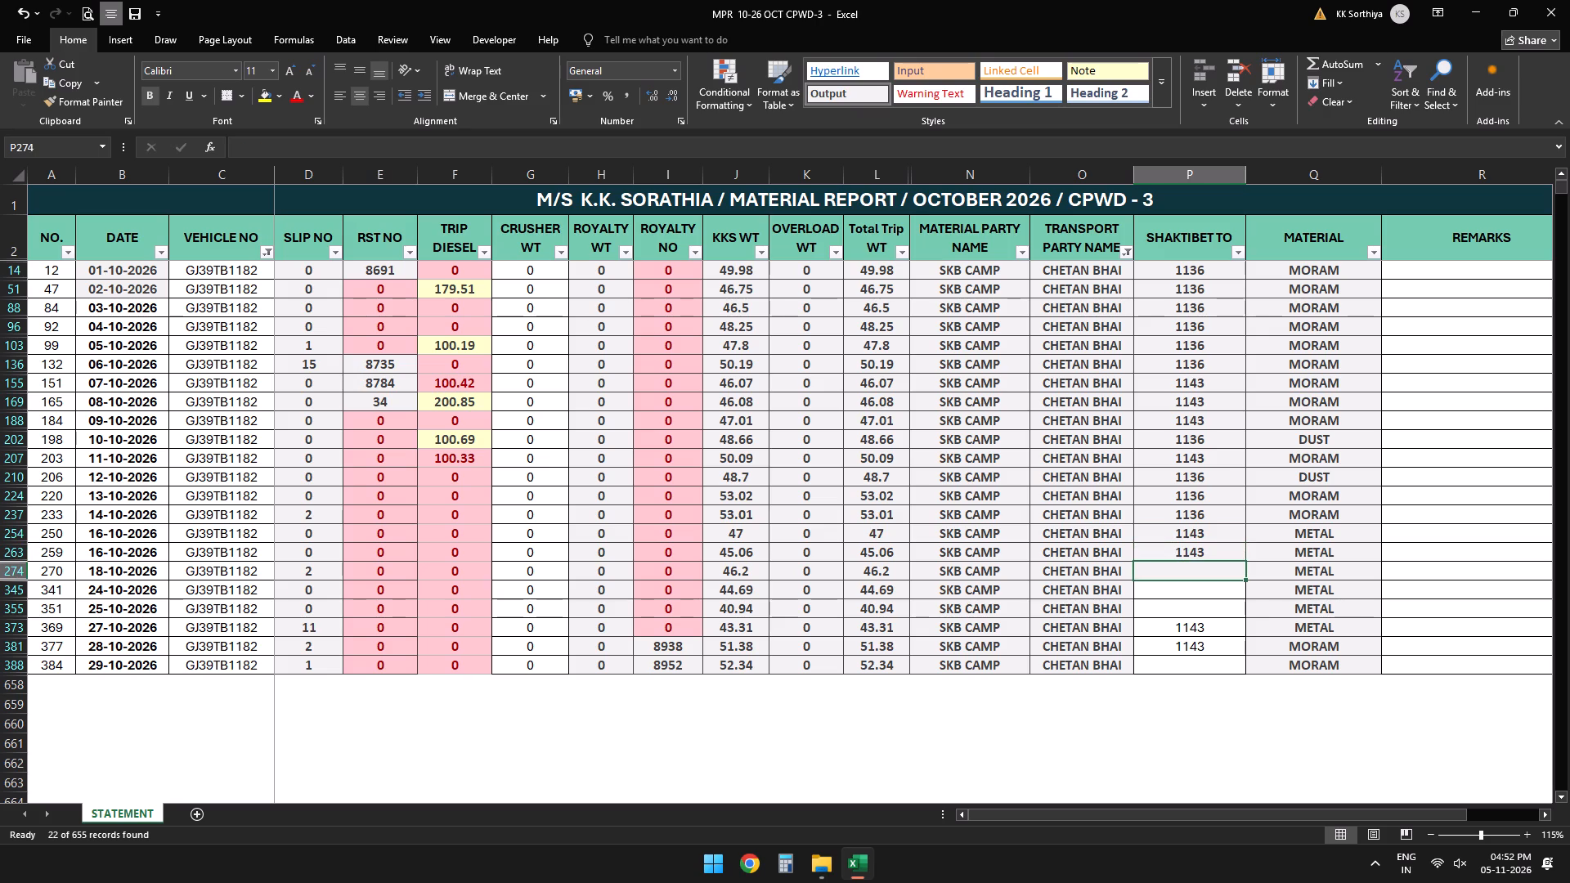
pyautogui.press('Left')
pyautogui.press('Left')
pyautogui.press('Left')
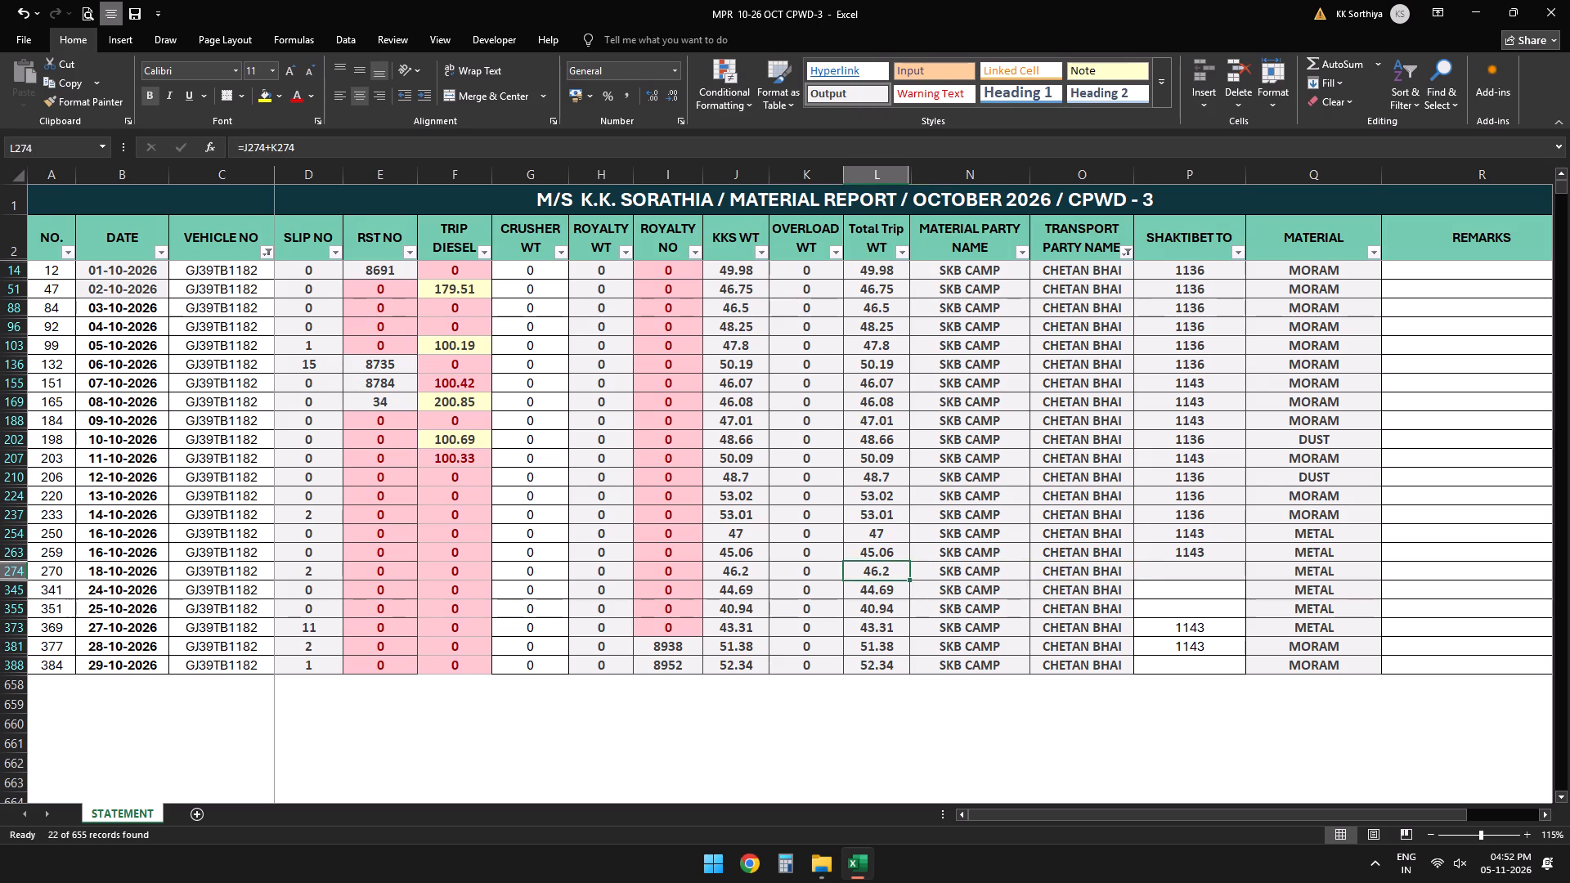
pyautogui.press('Left')
pyautogui.press('Left')
pyautogui.write('45.2')
pyautogui.press('Right')
pyautogui.press('Right')
pyautogui.press('Right')
pyautogui.press('Right')
pyautogui.press('Right')
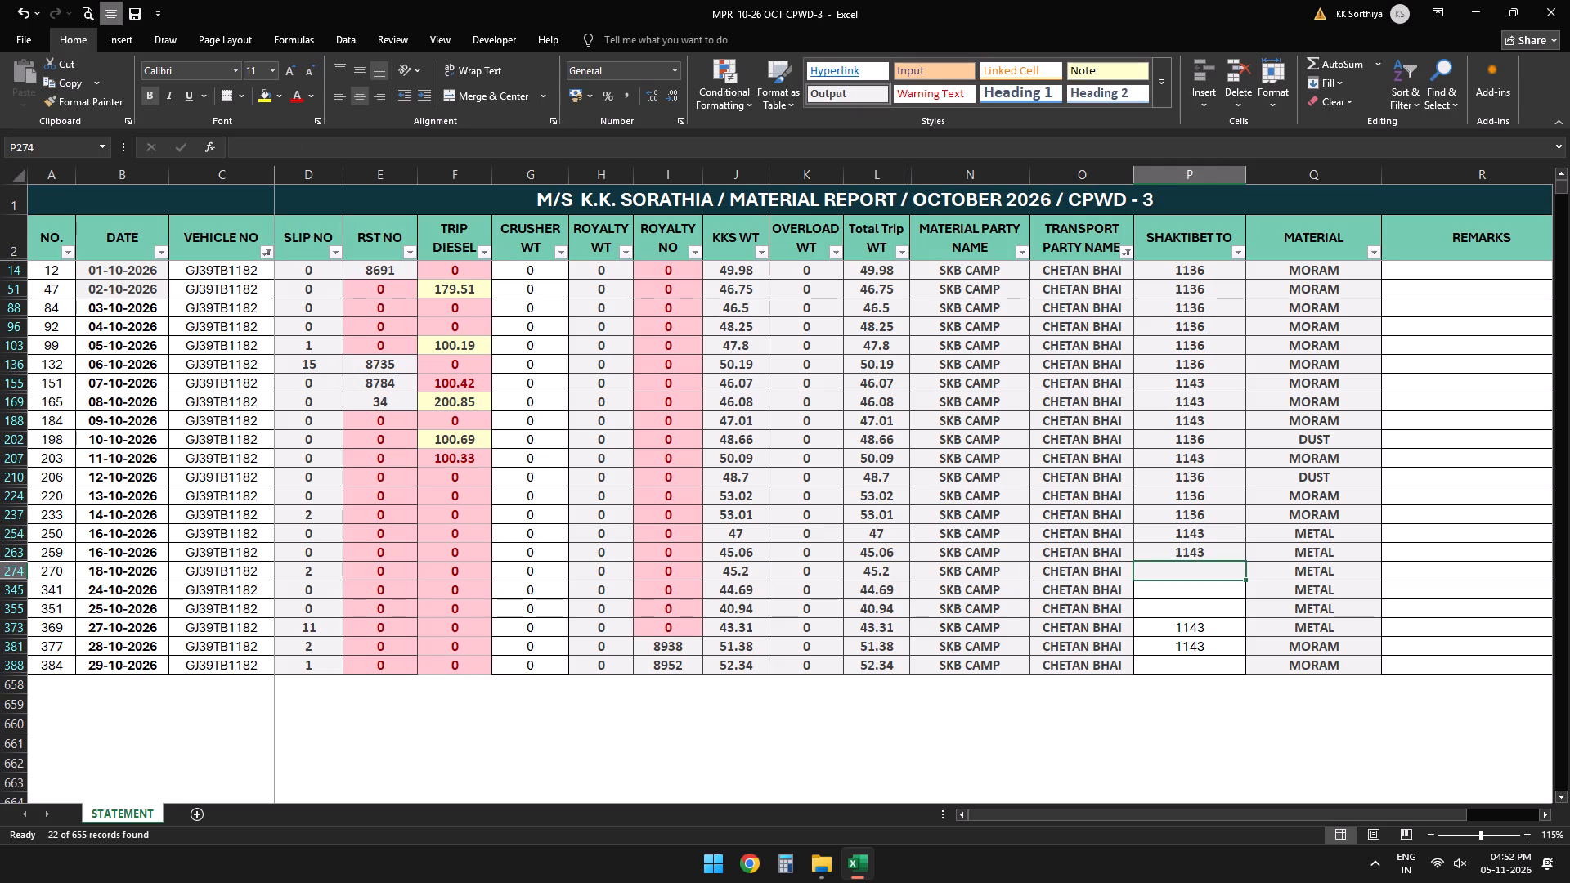
pyautogui.press('v')
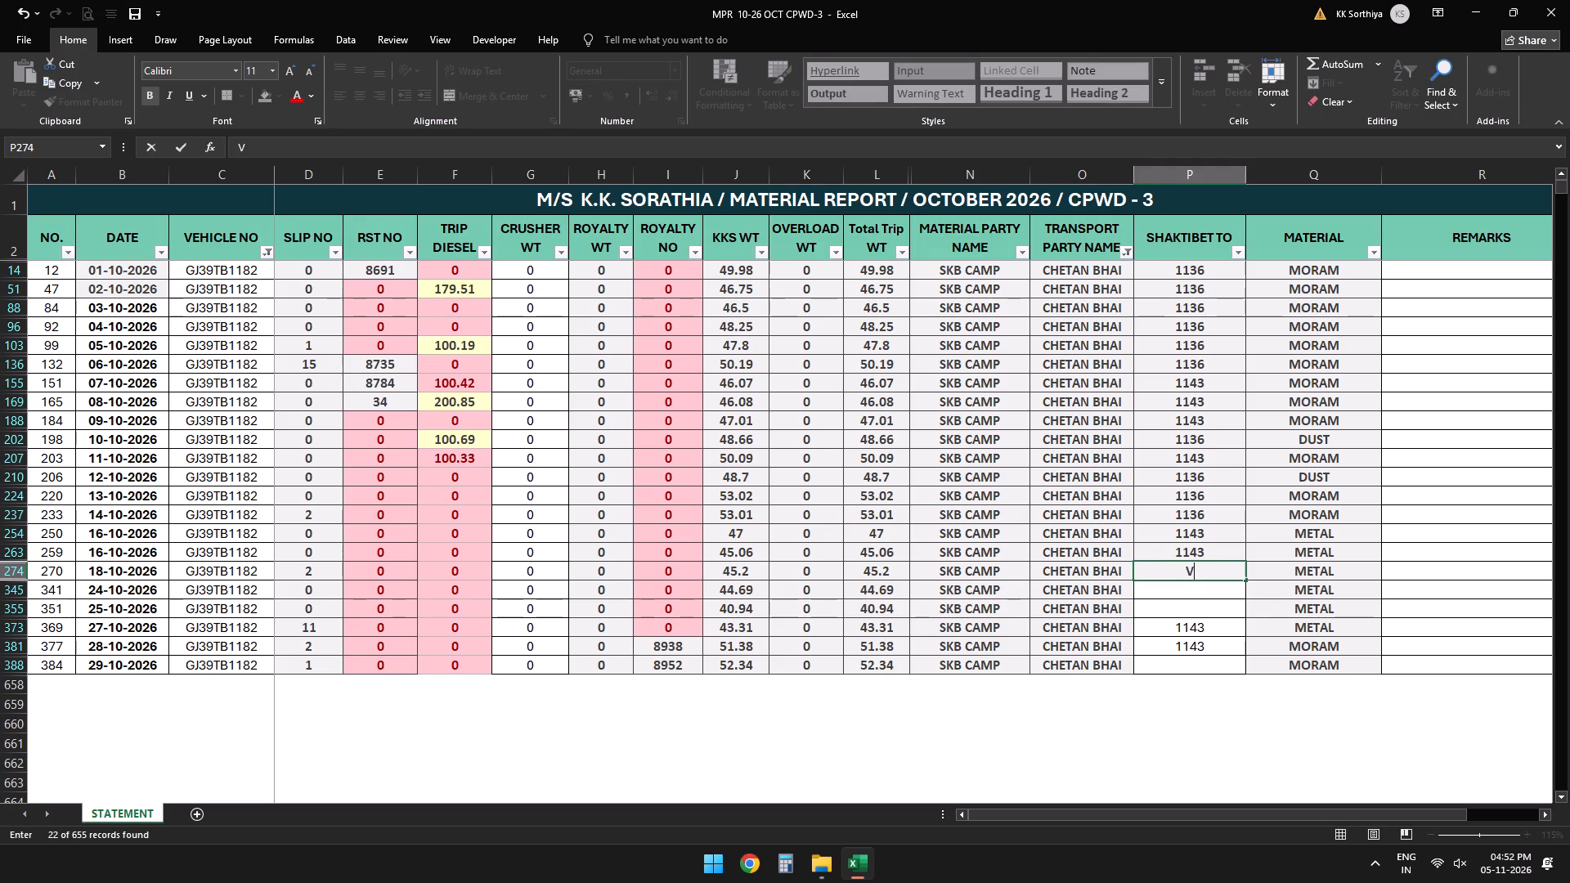
pyautogui.press('Down')
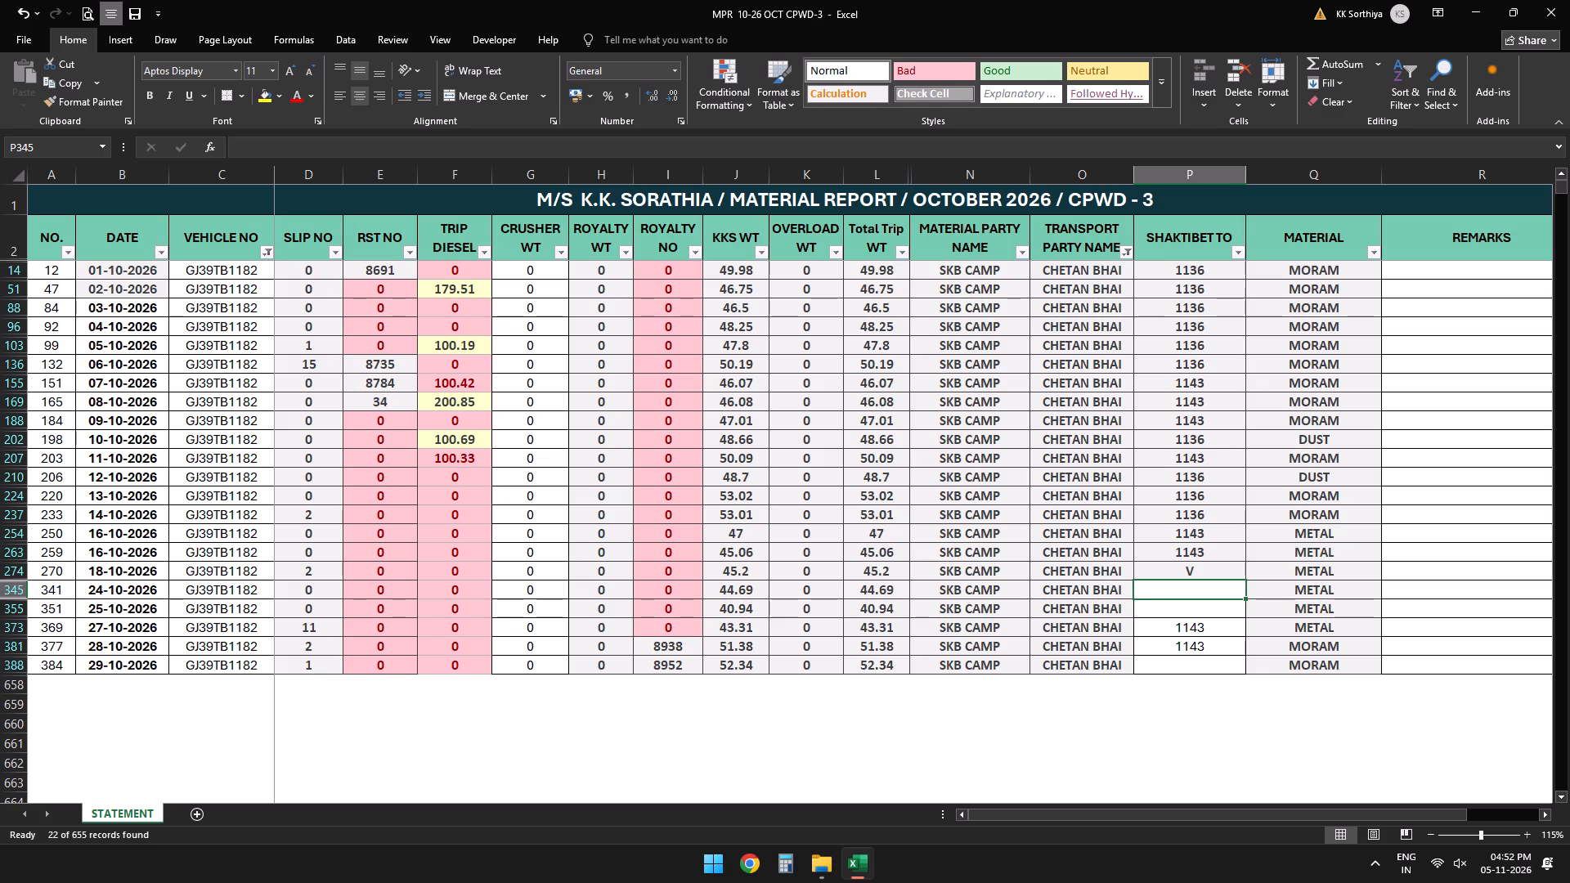
pyautogui.write('1143')
pyautogui.press('Down')
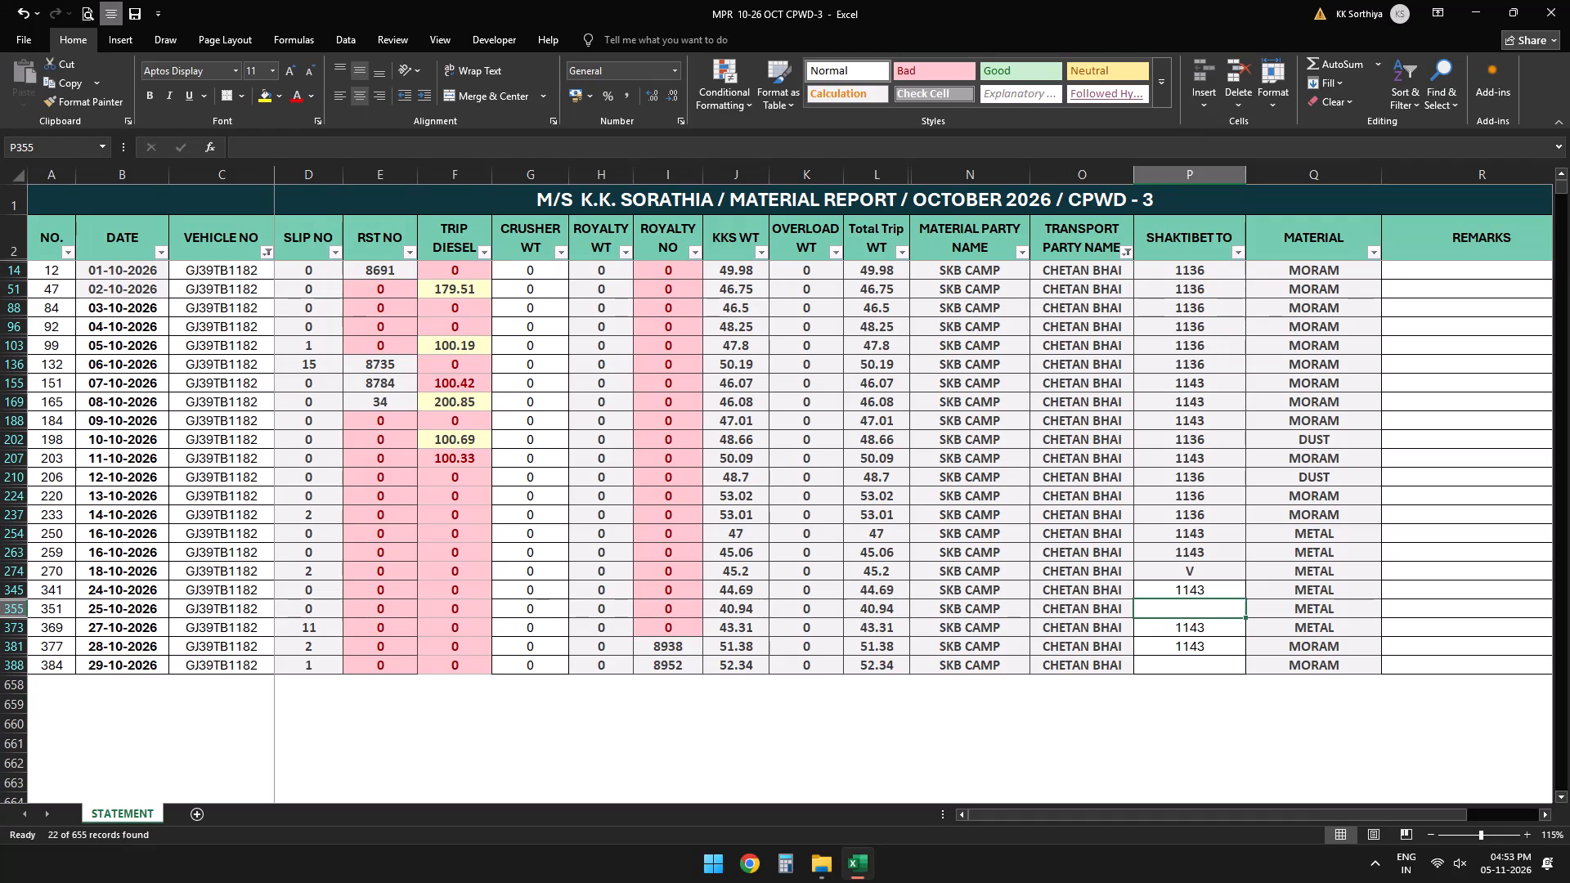
pyautogui.write('1143')
pyautogui.press('Down')
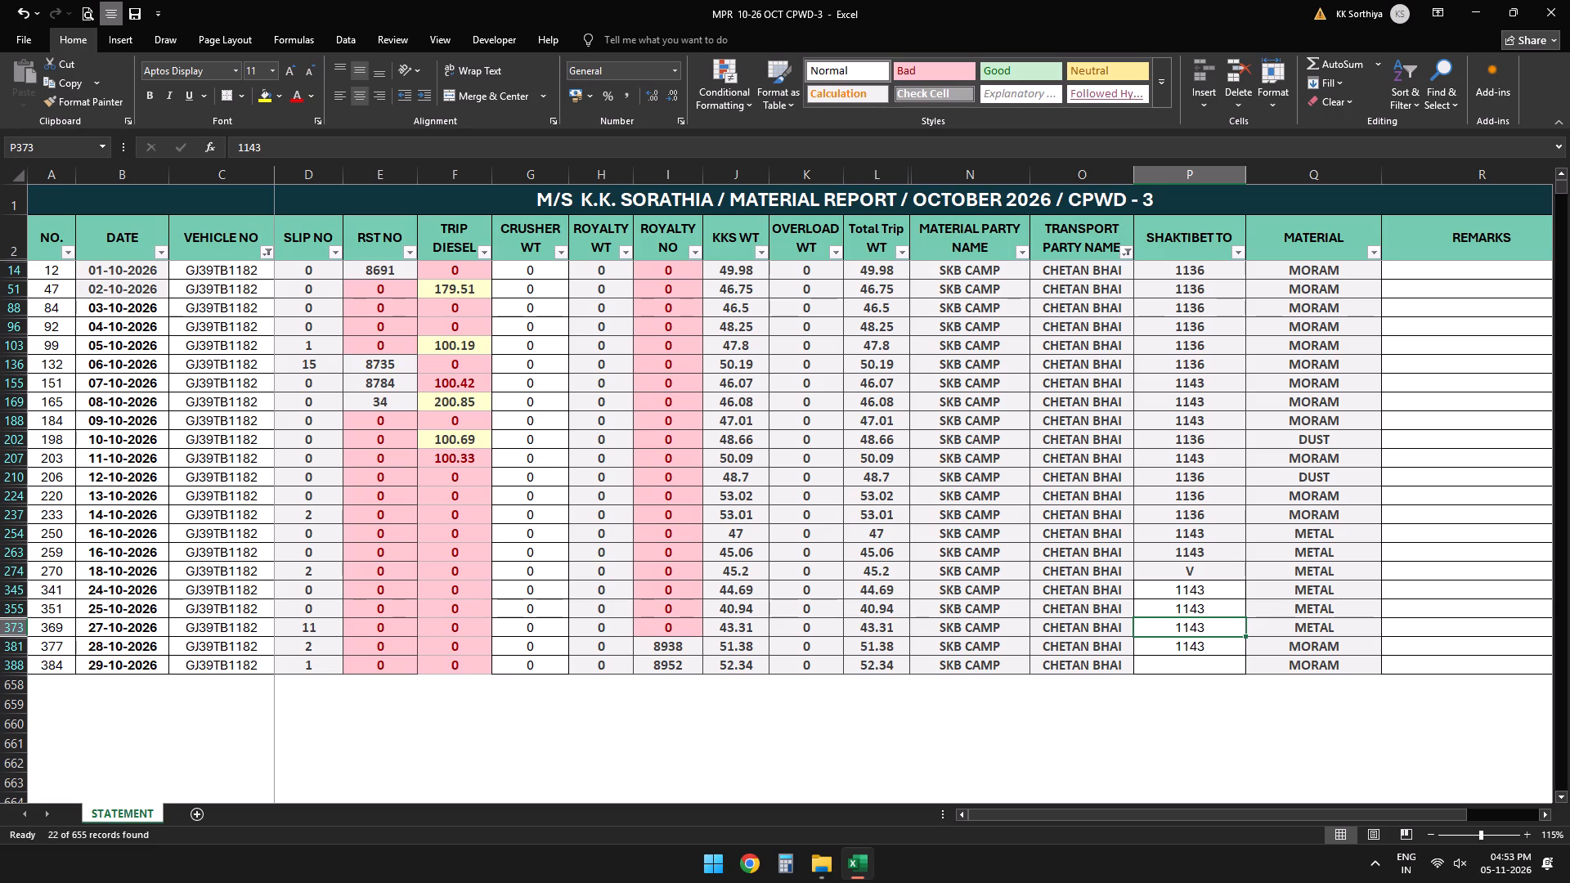
pyautogui.press('Down')
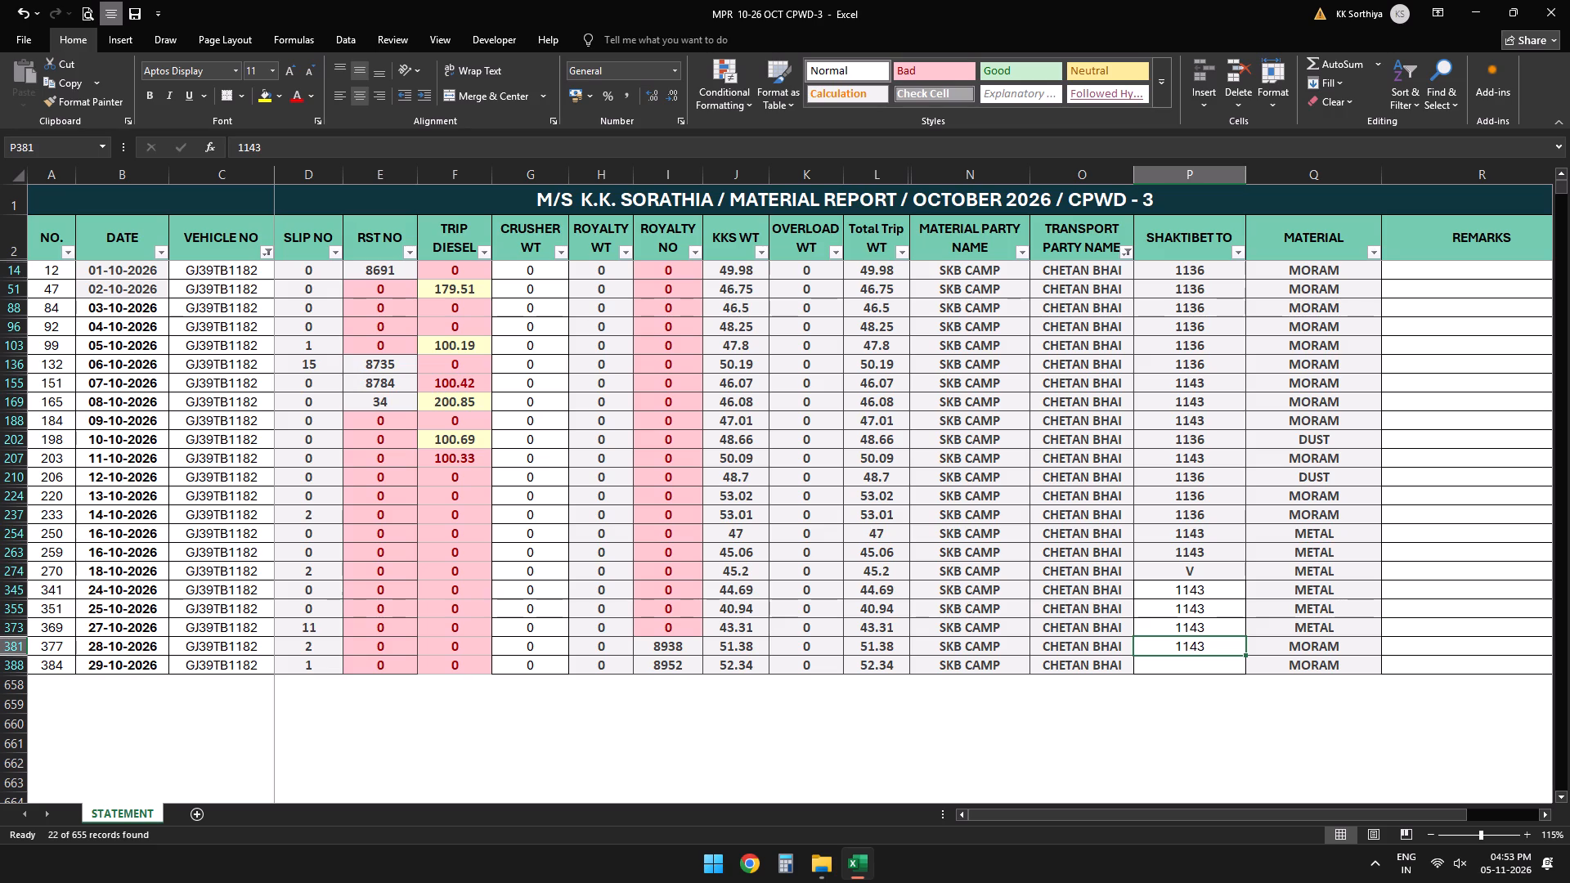
pyautogui.press('Down')
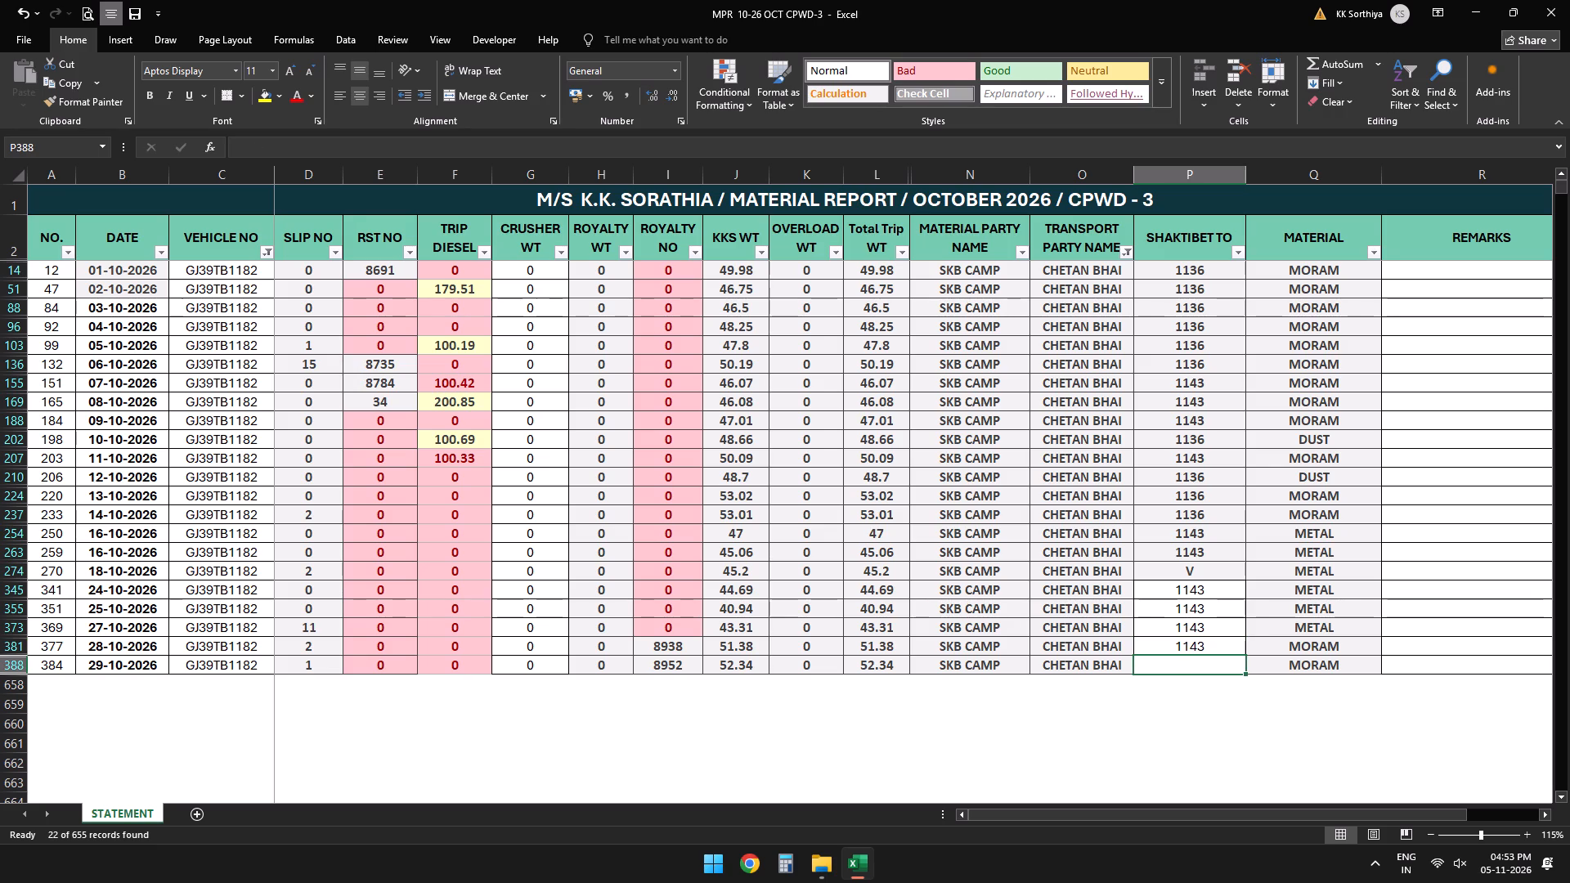
pyautogui.write('1143')
pyautogui.press('Up')
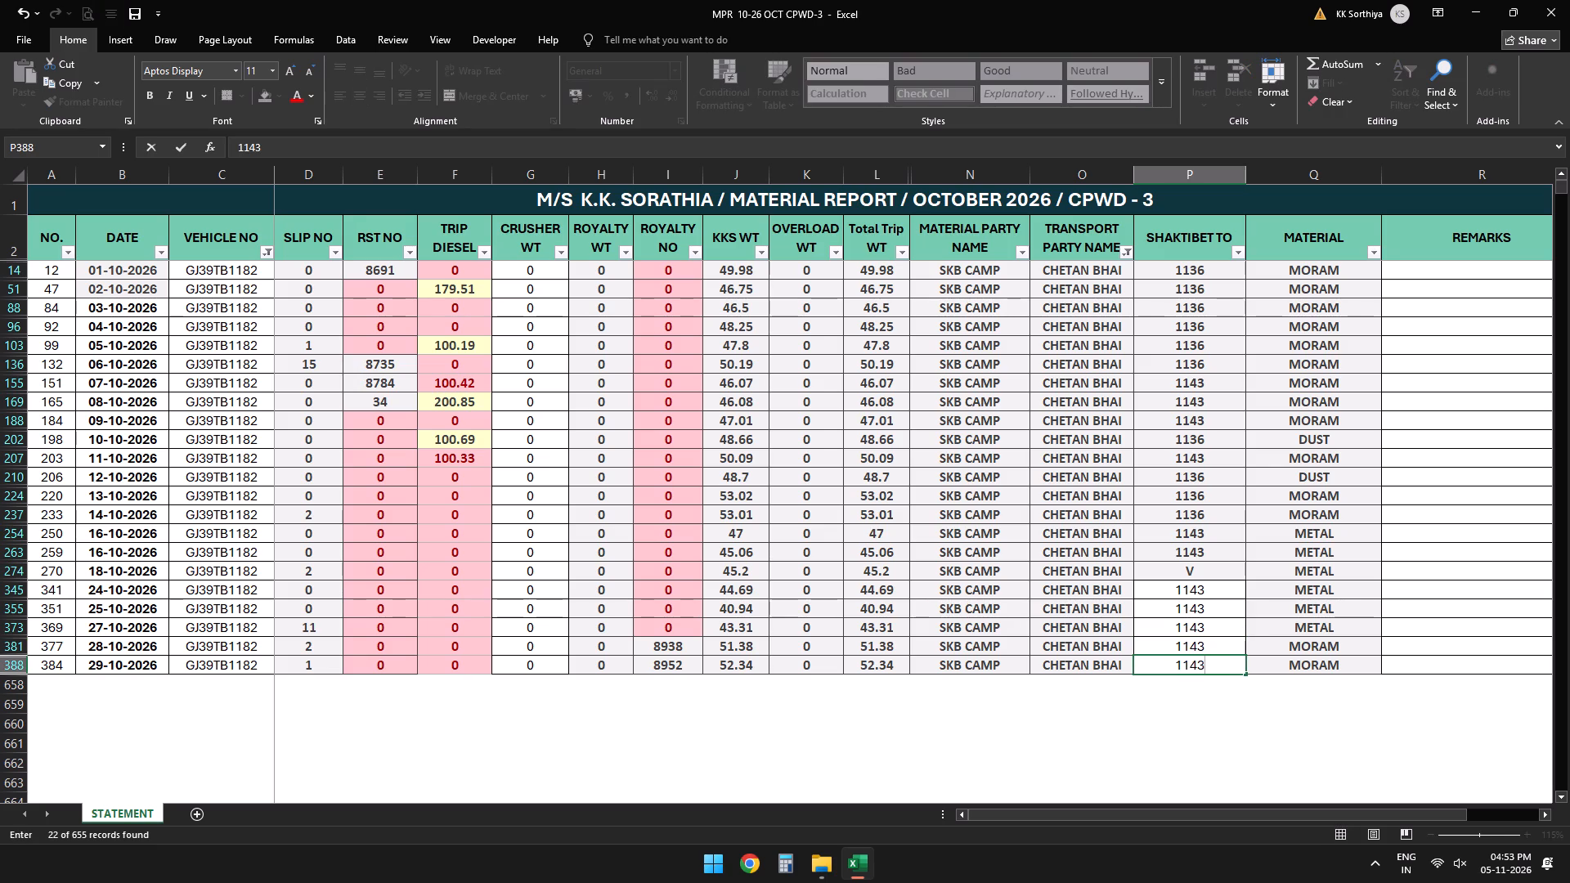
# Save the material report workbook.
pyautogui.hotkey('ctrl', 's')
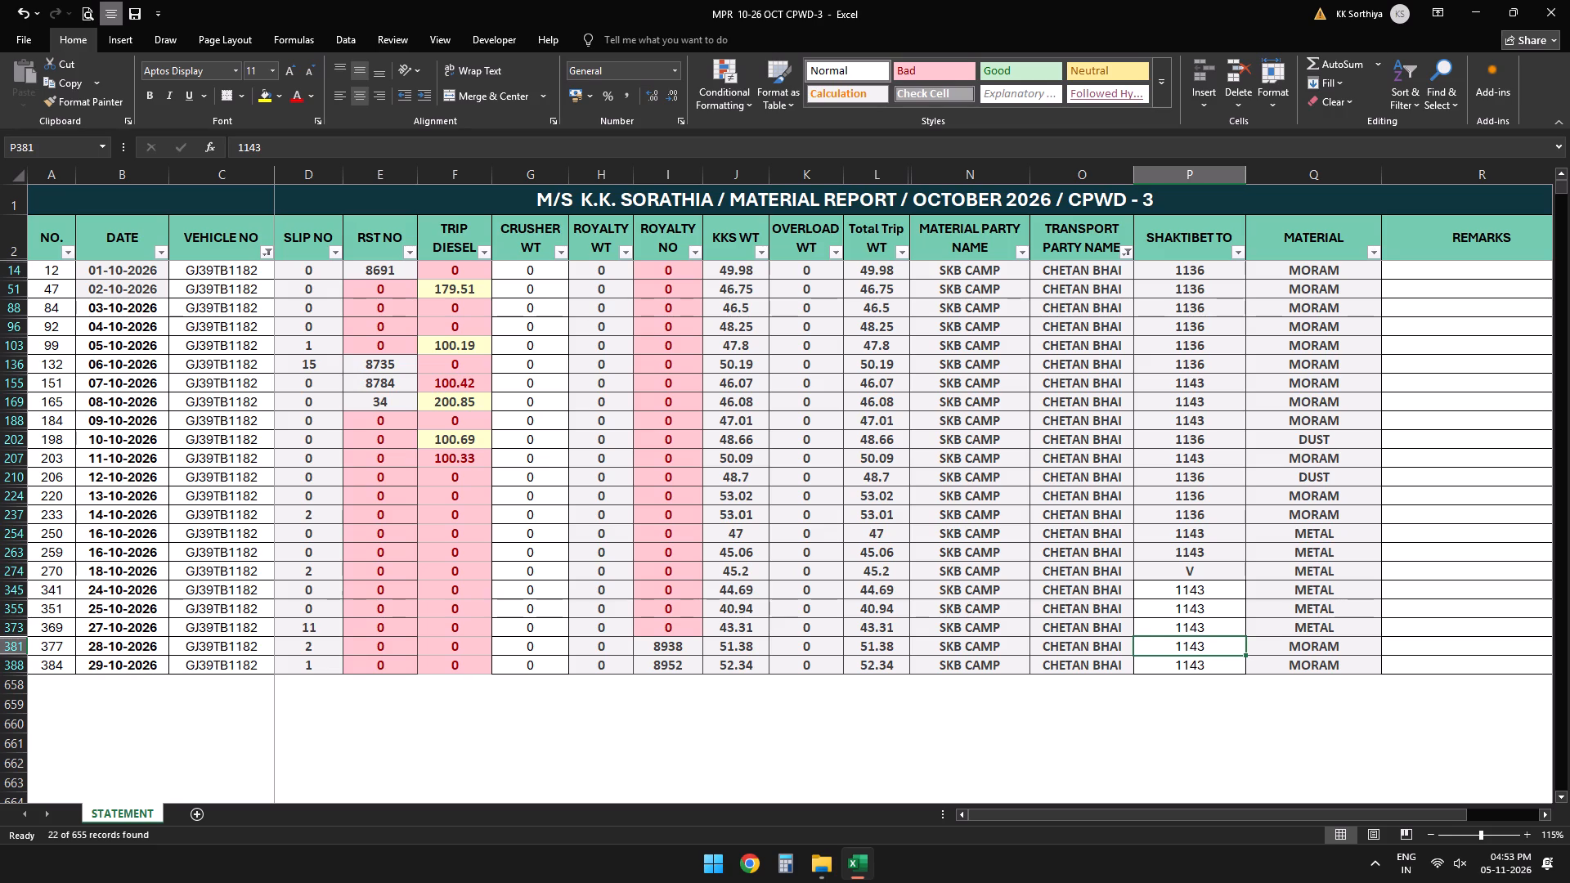
pyautogui.moveTo(732, 275); pyautogui.dragTo(735, 653)
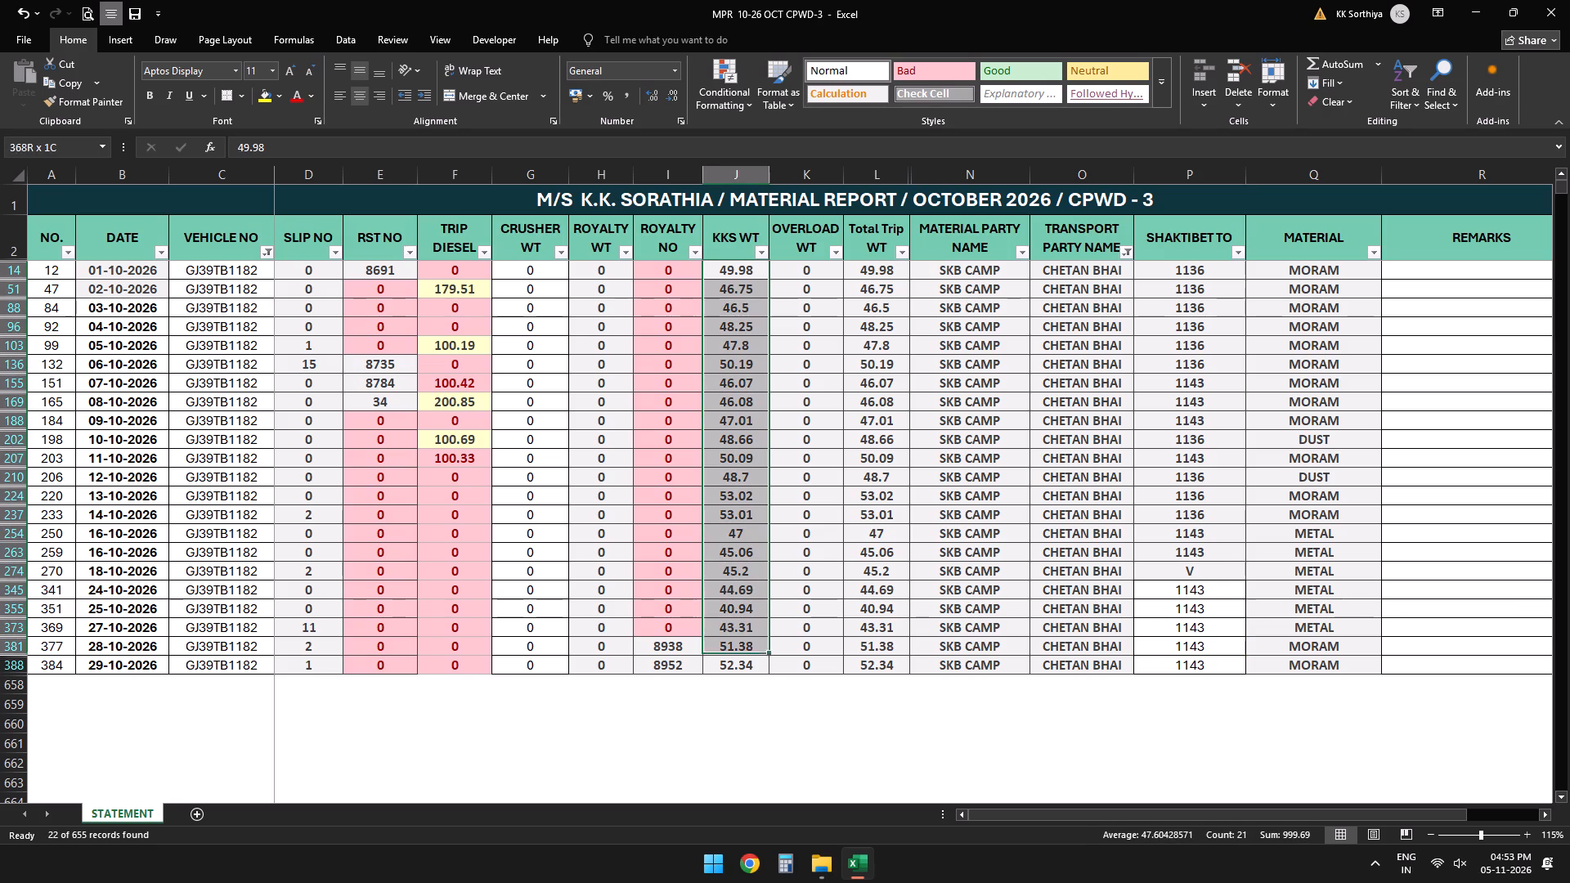
pyautogui.moveTo(735, 653); pyautogui.dragTo(737, 670)
pyautogui.scroll(6, 976, 617)
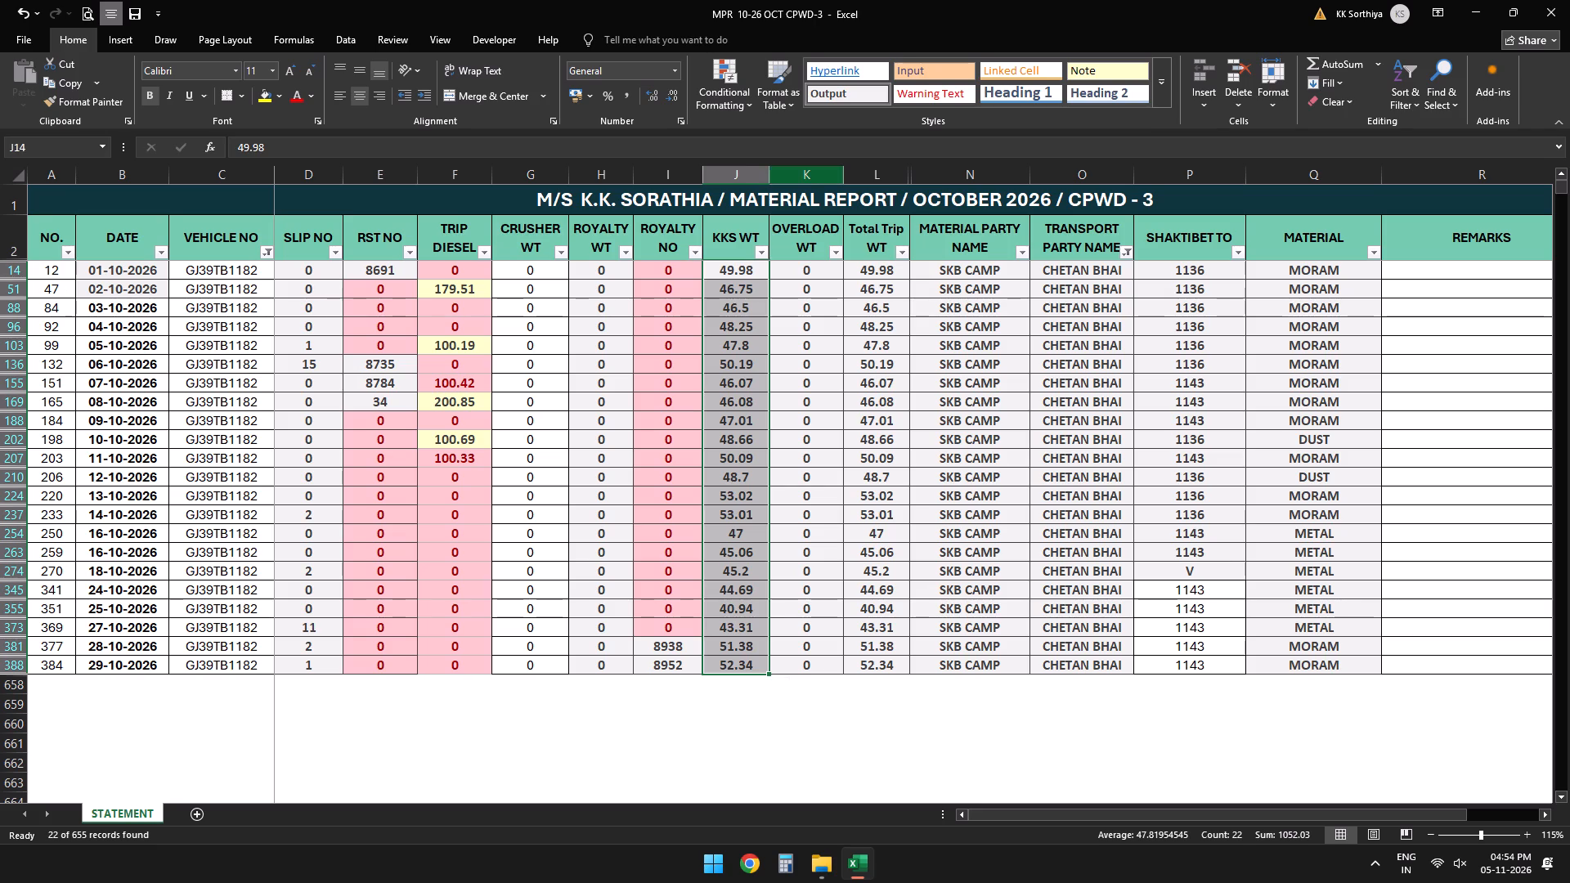
pyautogui.click(742, 262)
pyautogui.press('Down')
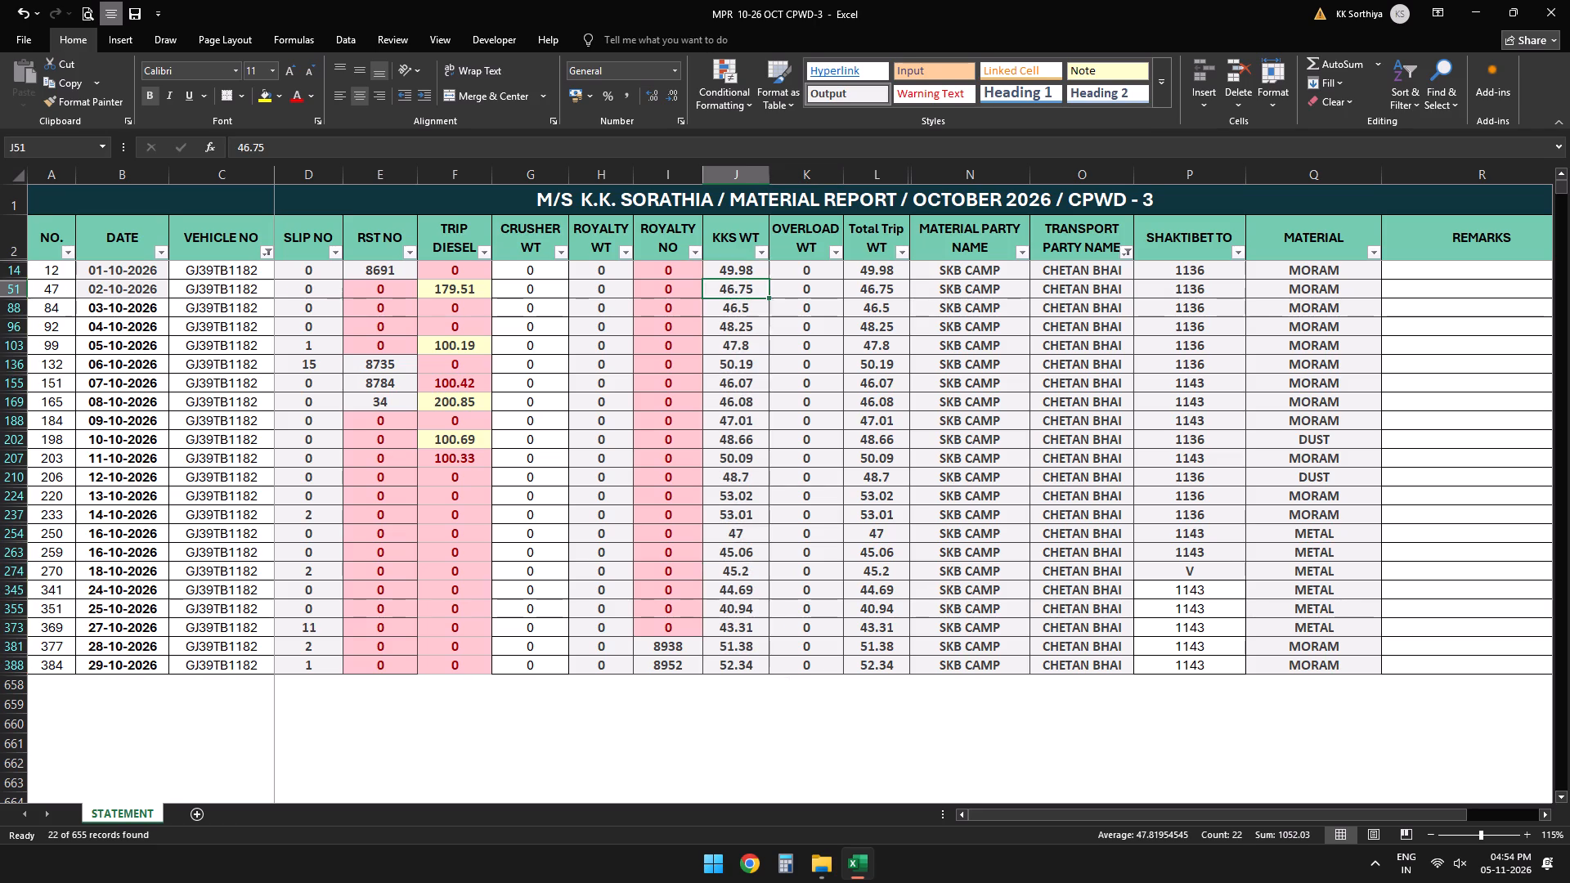
pyautogui.press('Up')
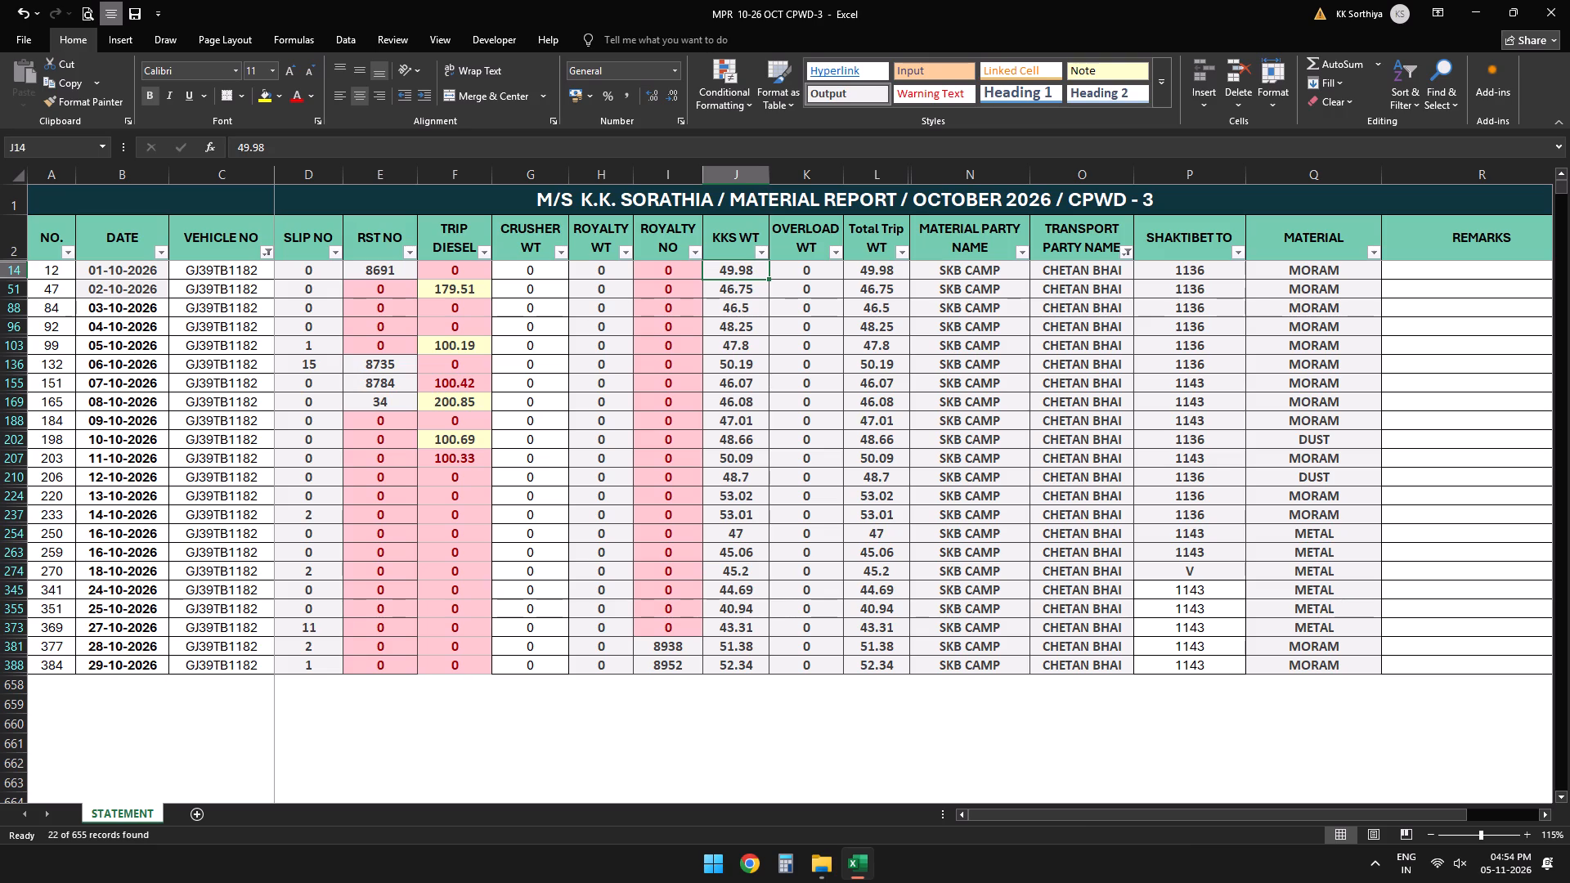
pyautogui.press('Down')
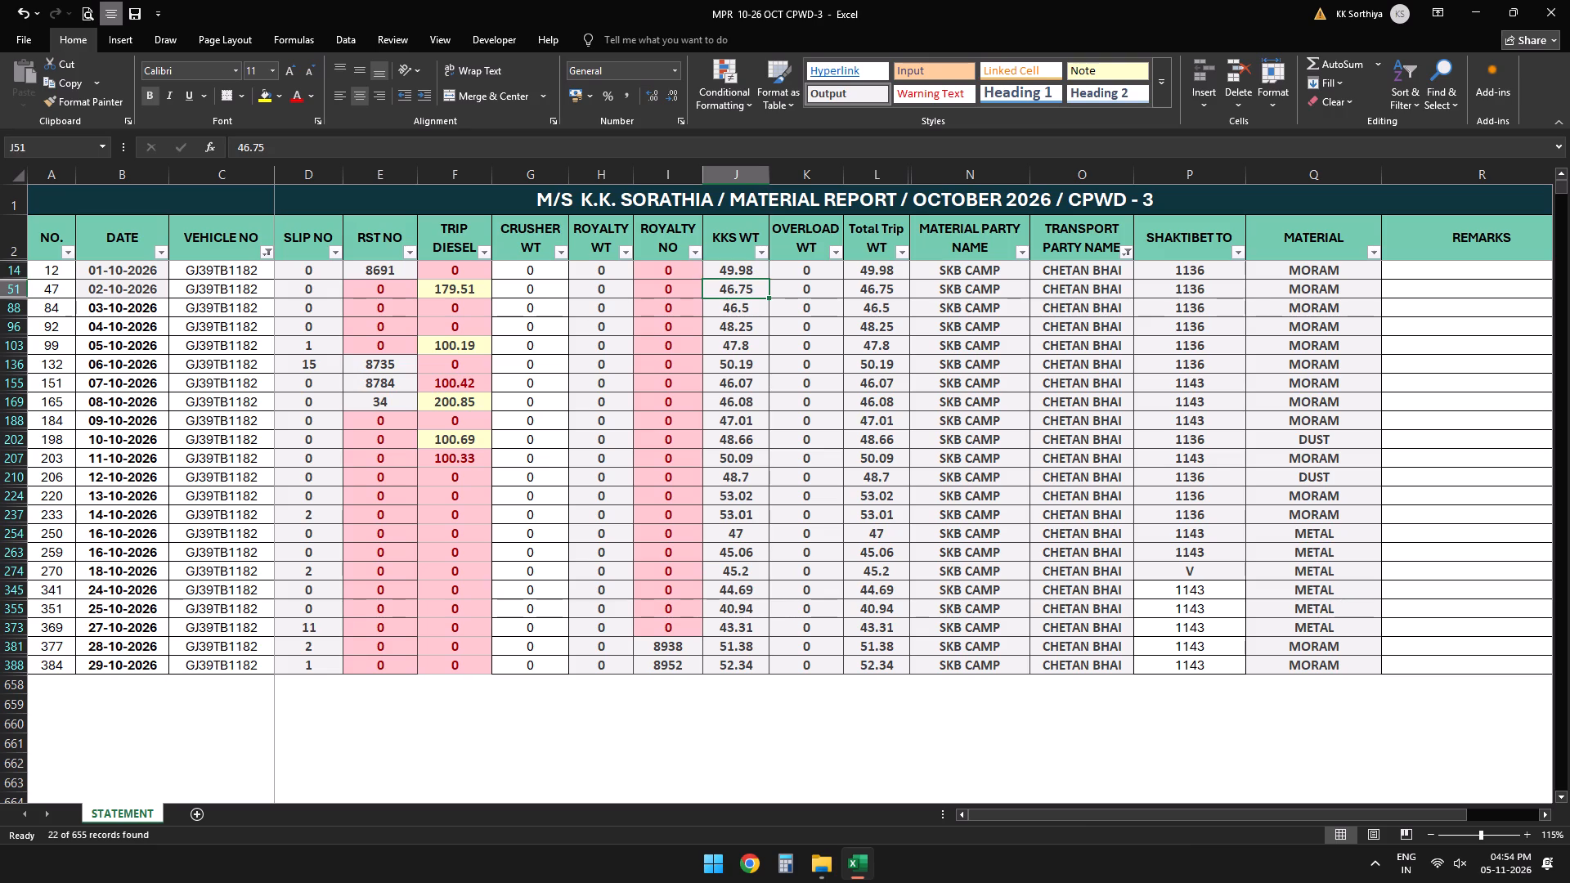
pyautogui.press('Down')
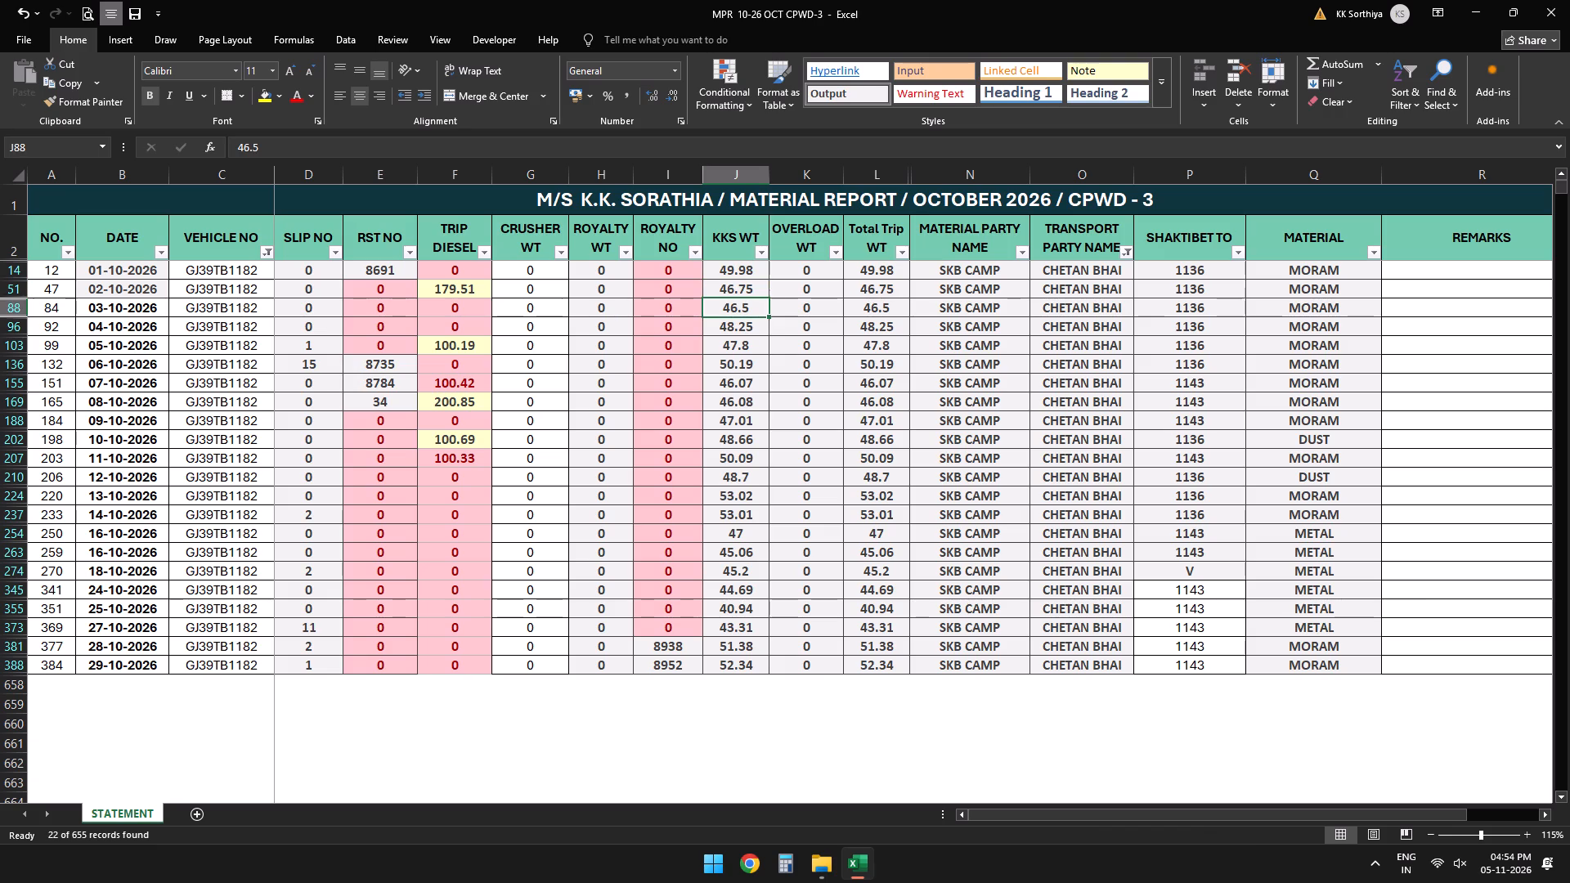
pyautogui.press('Down')
pyautogui.press('Down')
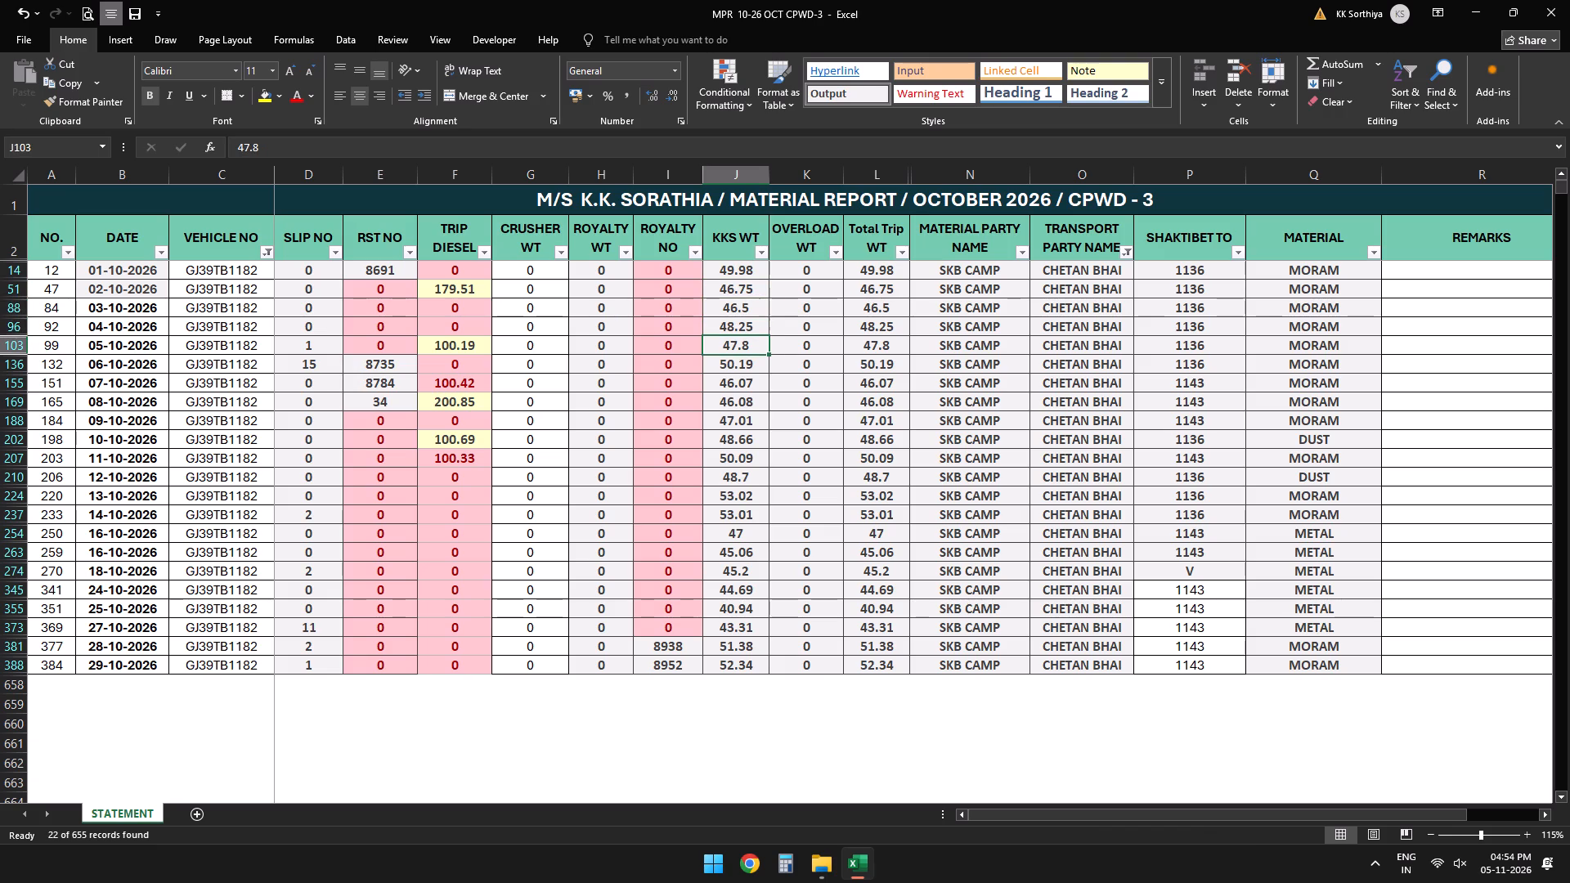
pyautogui.press('Down')
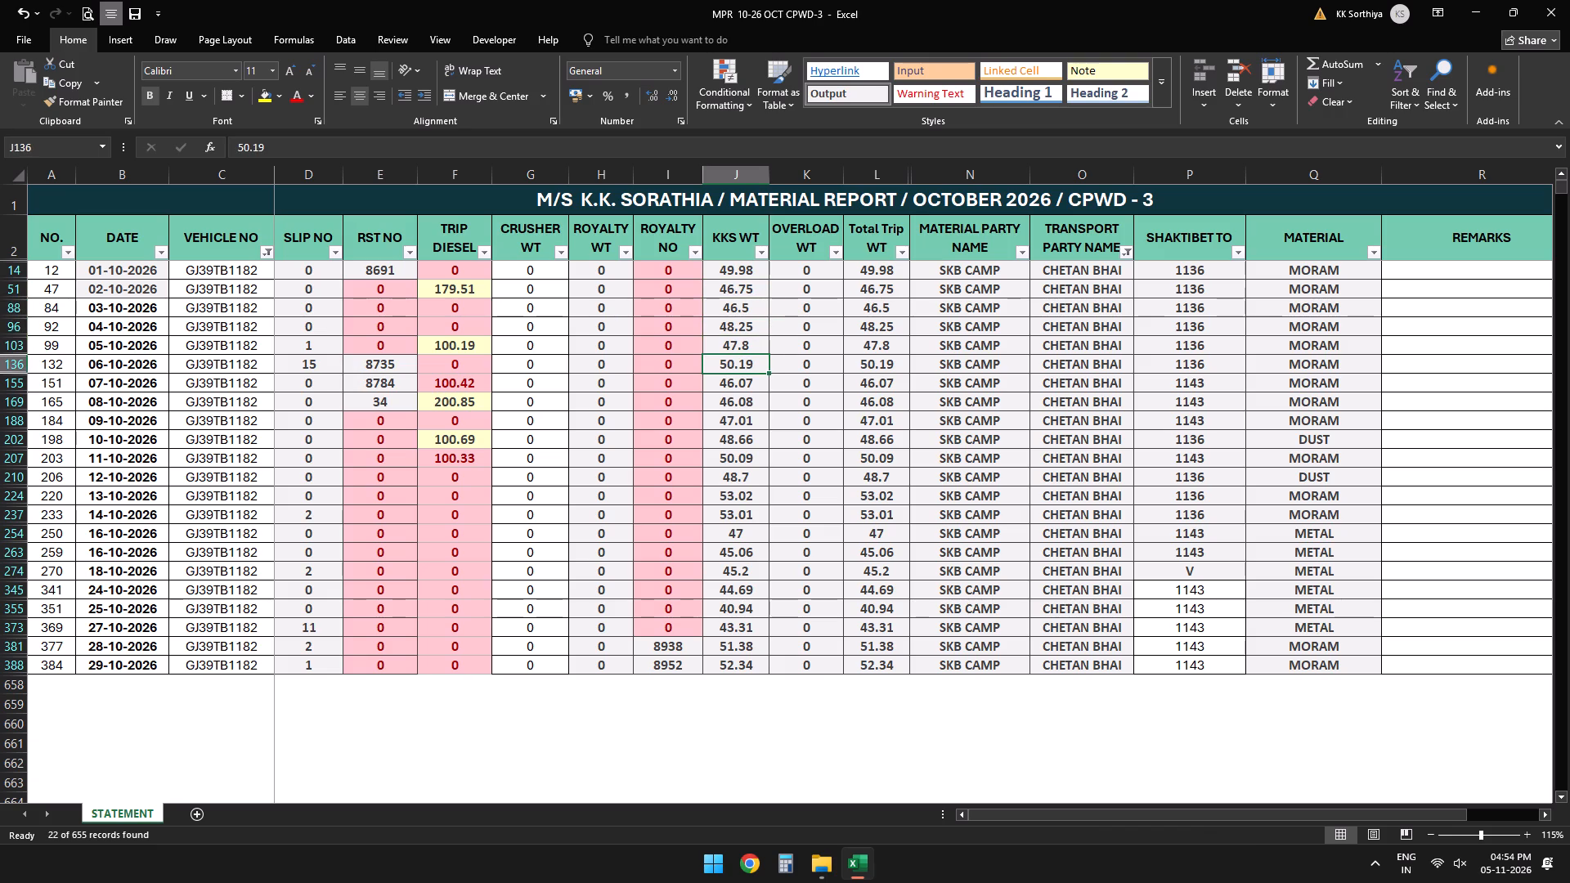
pyautogui.press('Down')
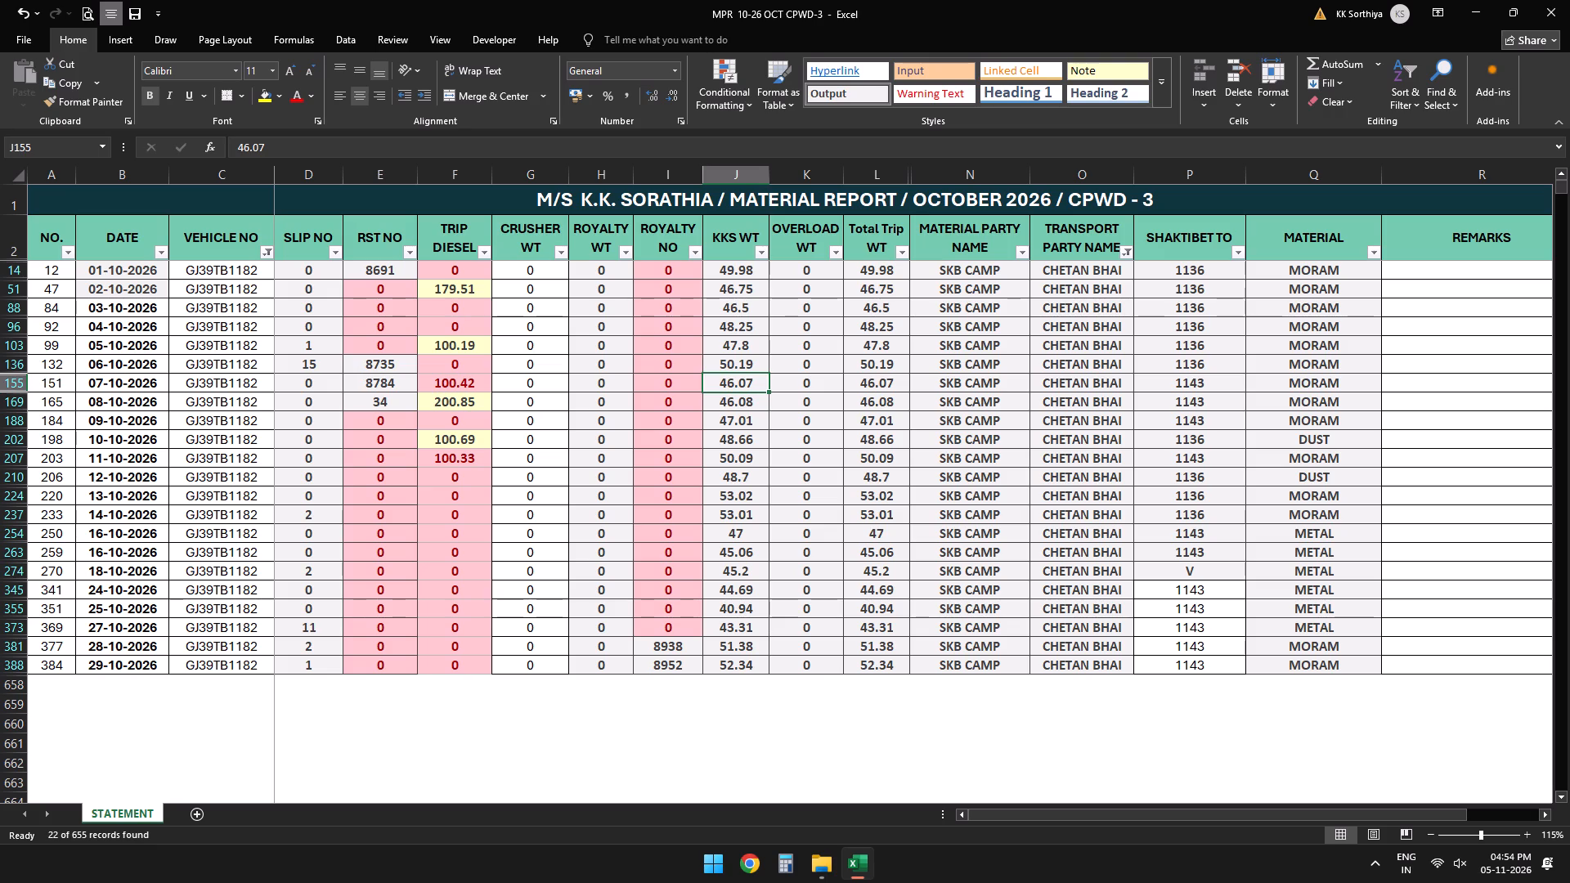
pyautogui.press('Down')
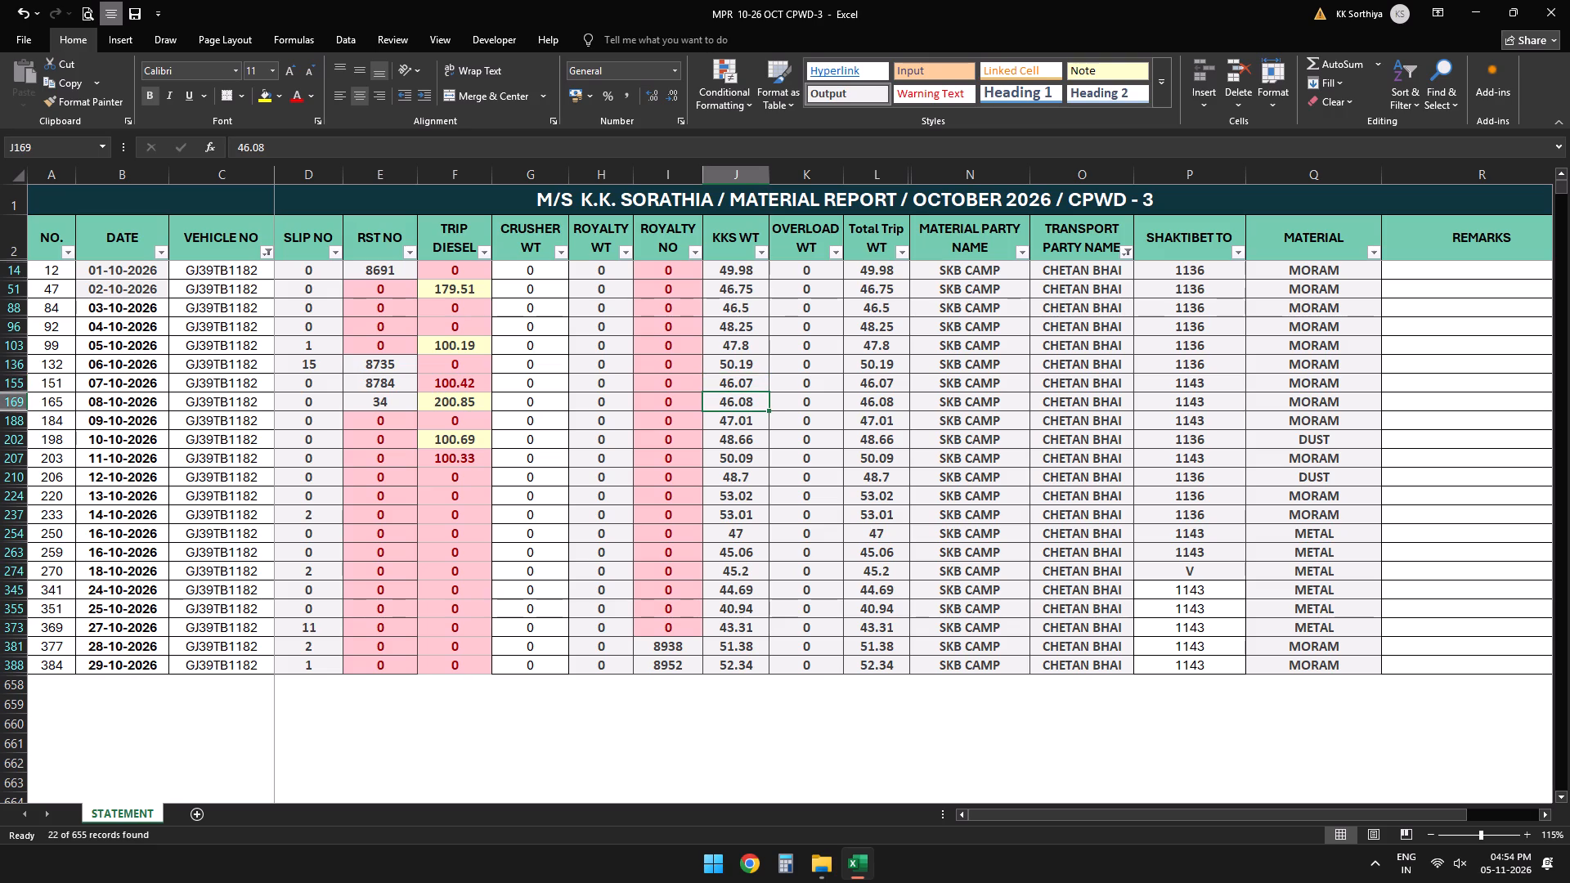
pyautogui.press('Down')
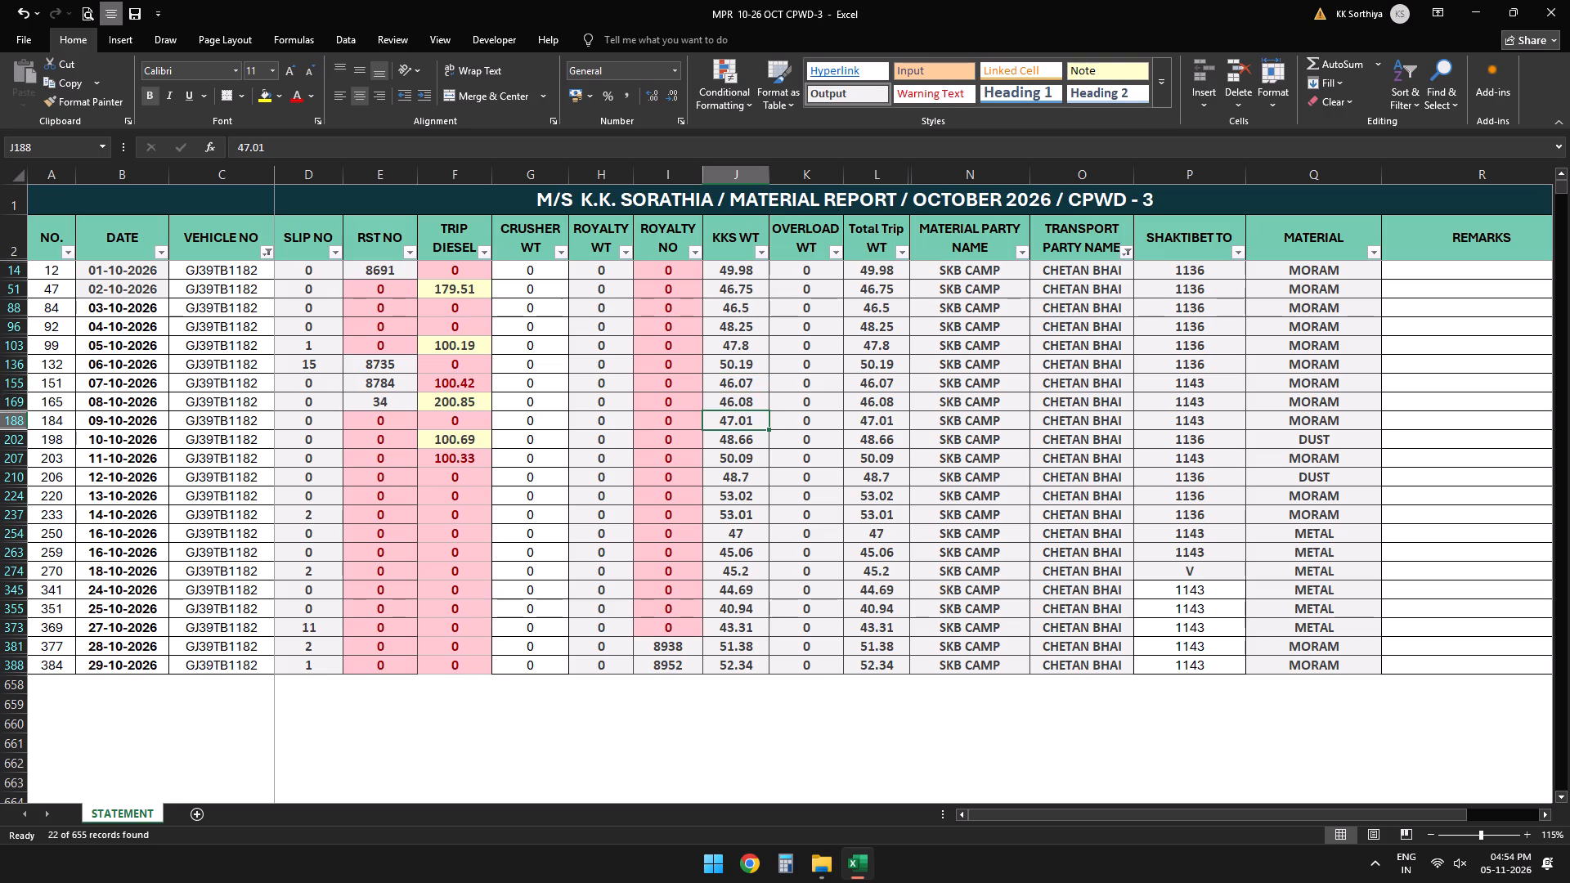
pyautogui.press('Down')
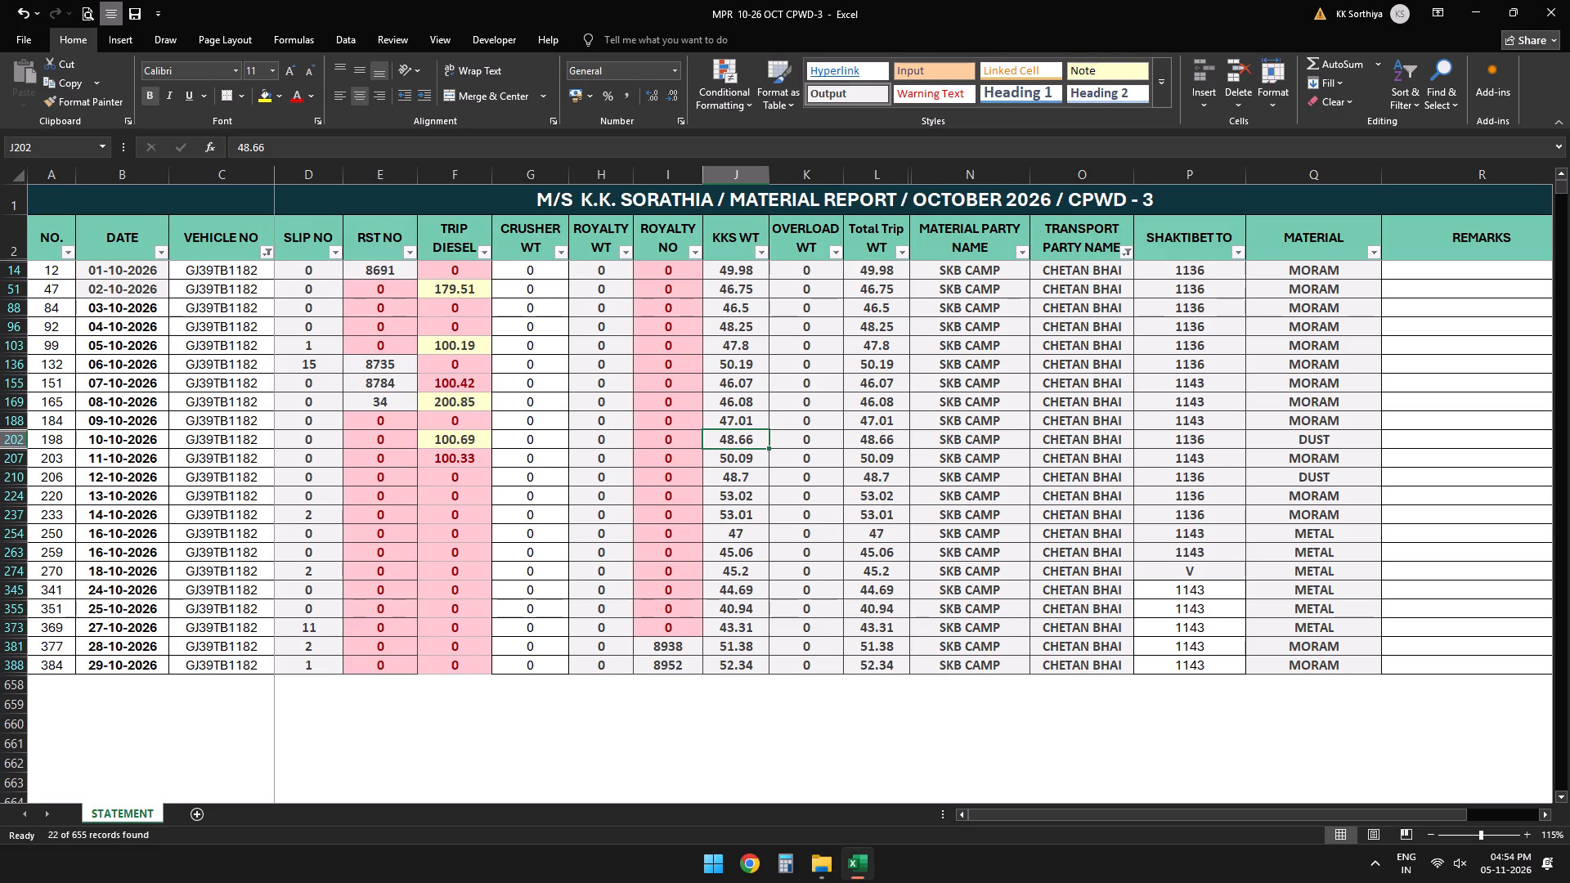
pyautogui.press('Down')
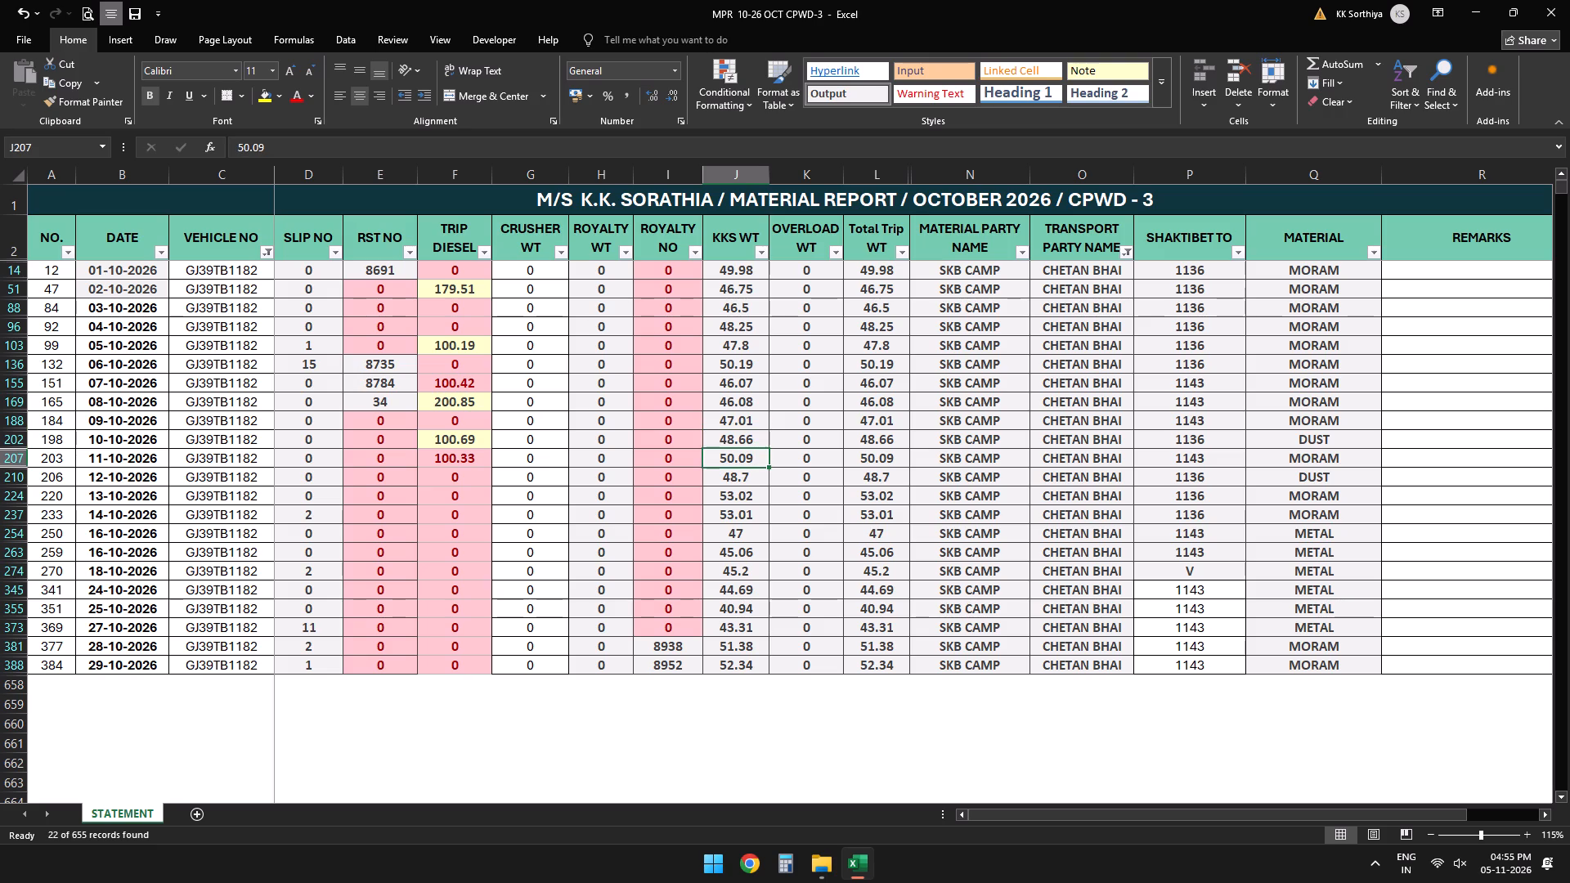
pyautogui.press('Down')
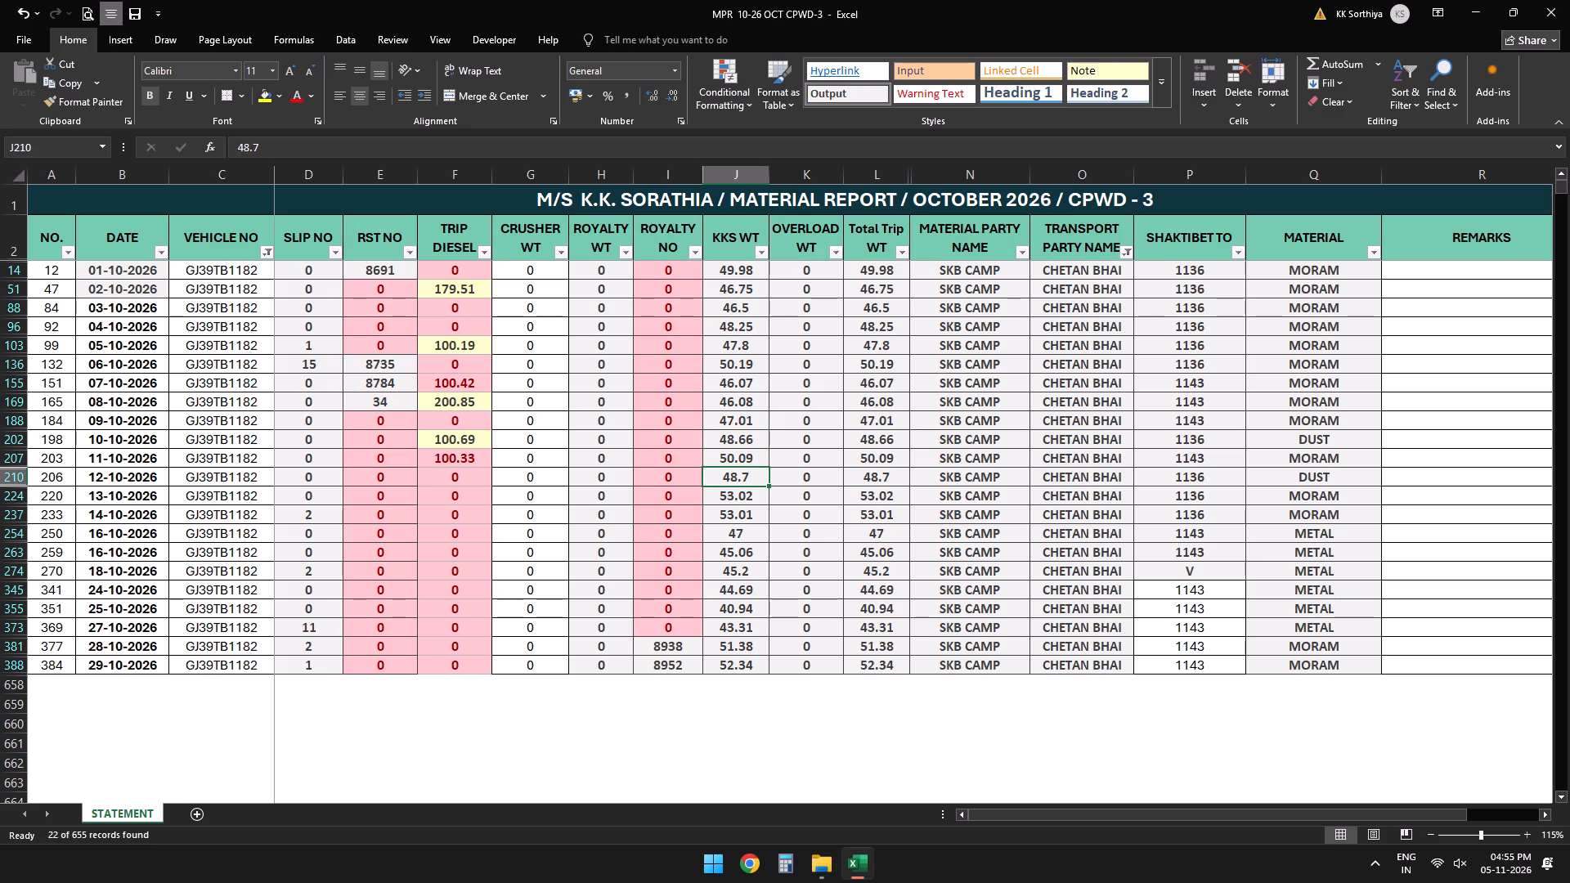
pyautogui.press('Down')
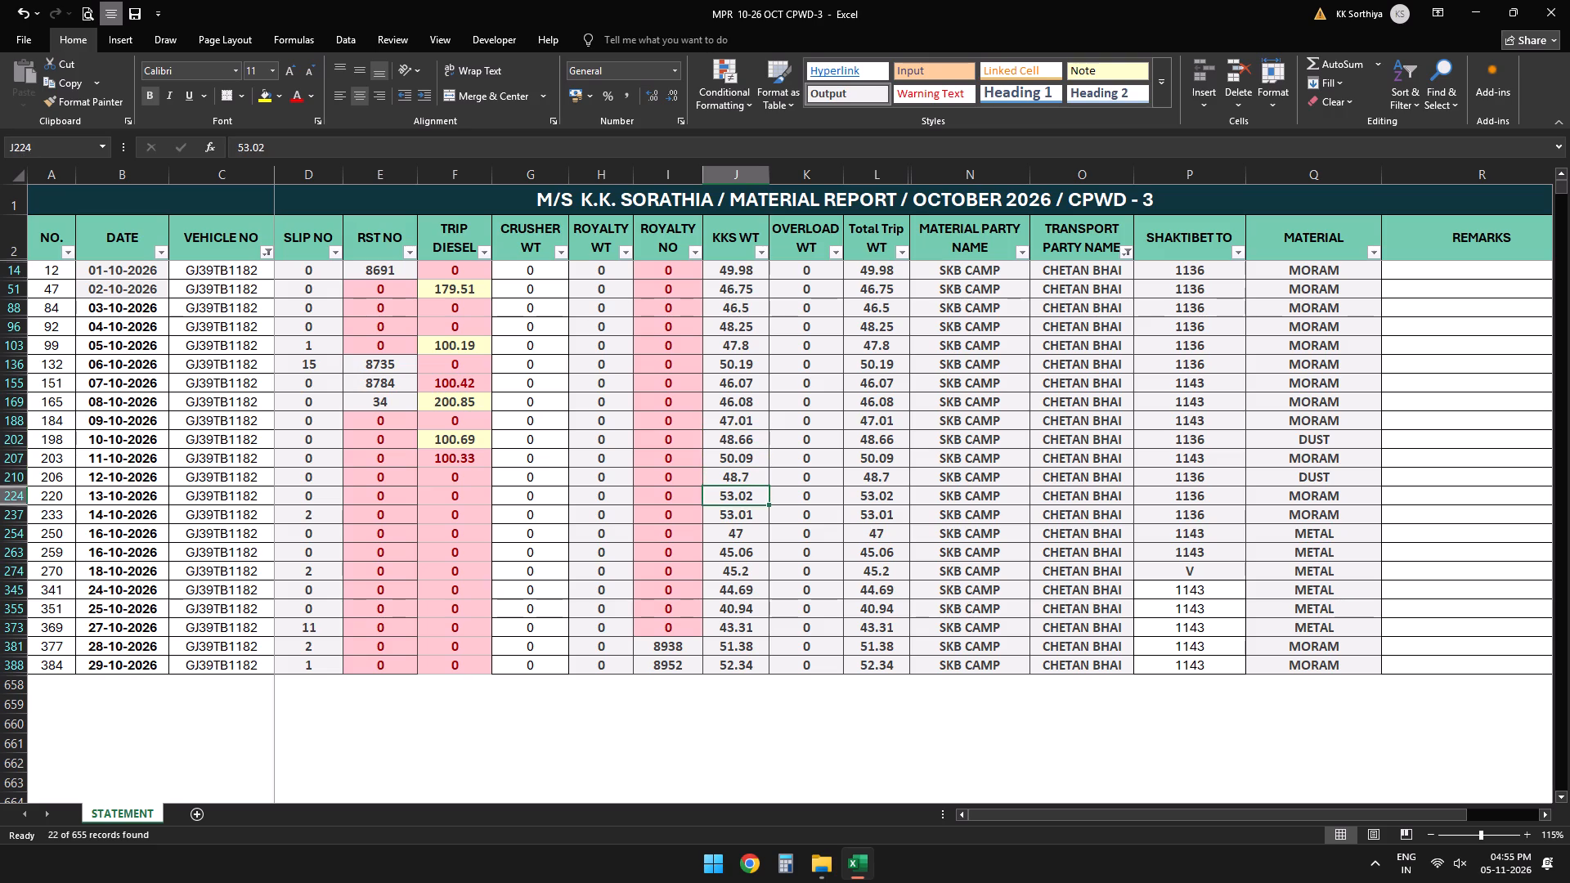
pyautogui.press('Down')
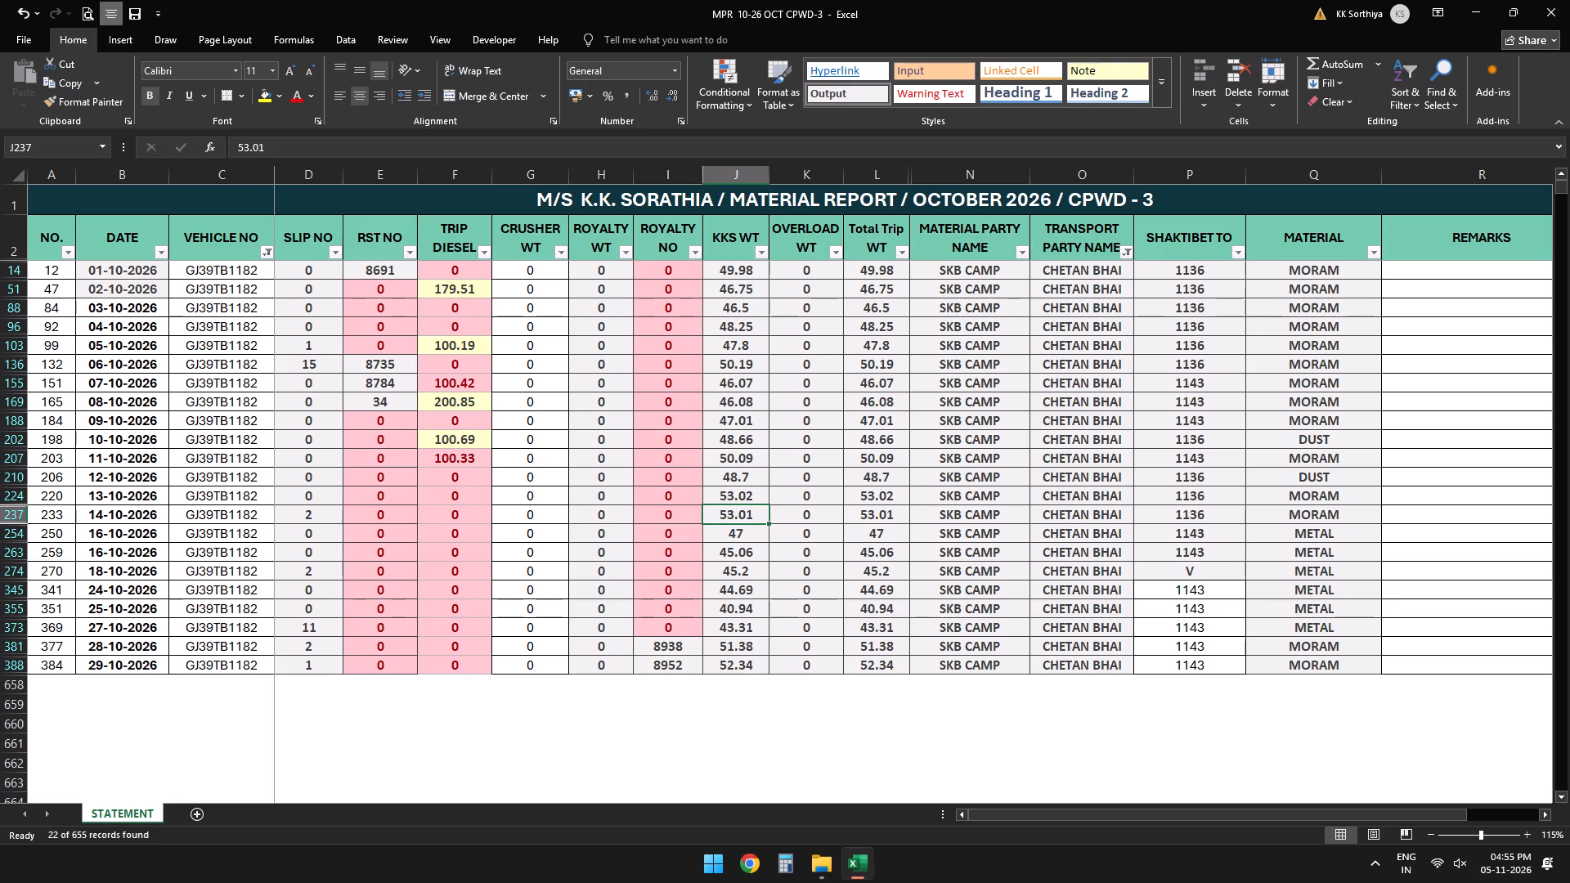
pyautogui.rightClick(7, 538)
pyautogui.click(81, 681)
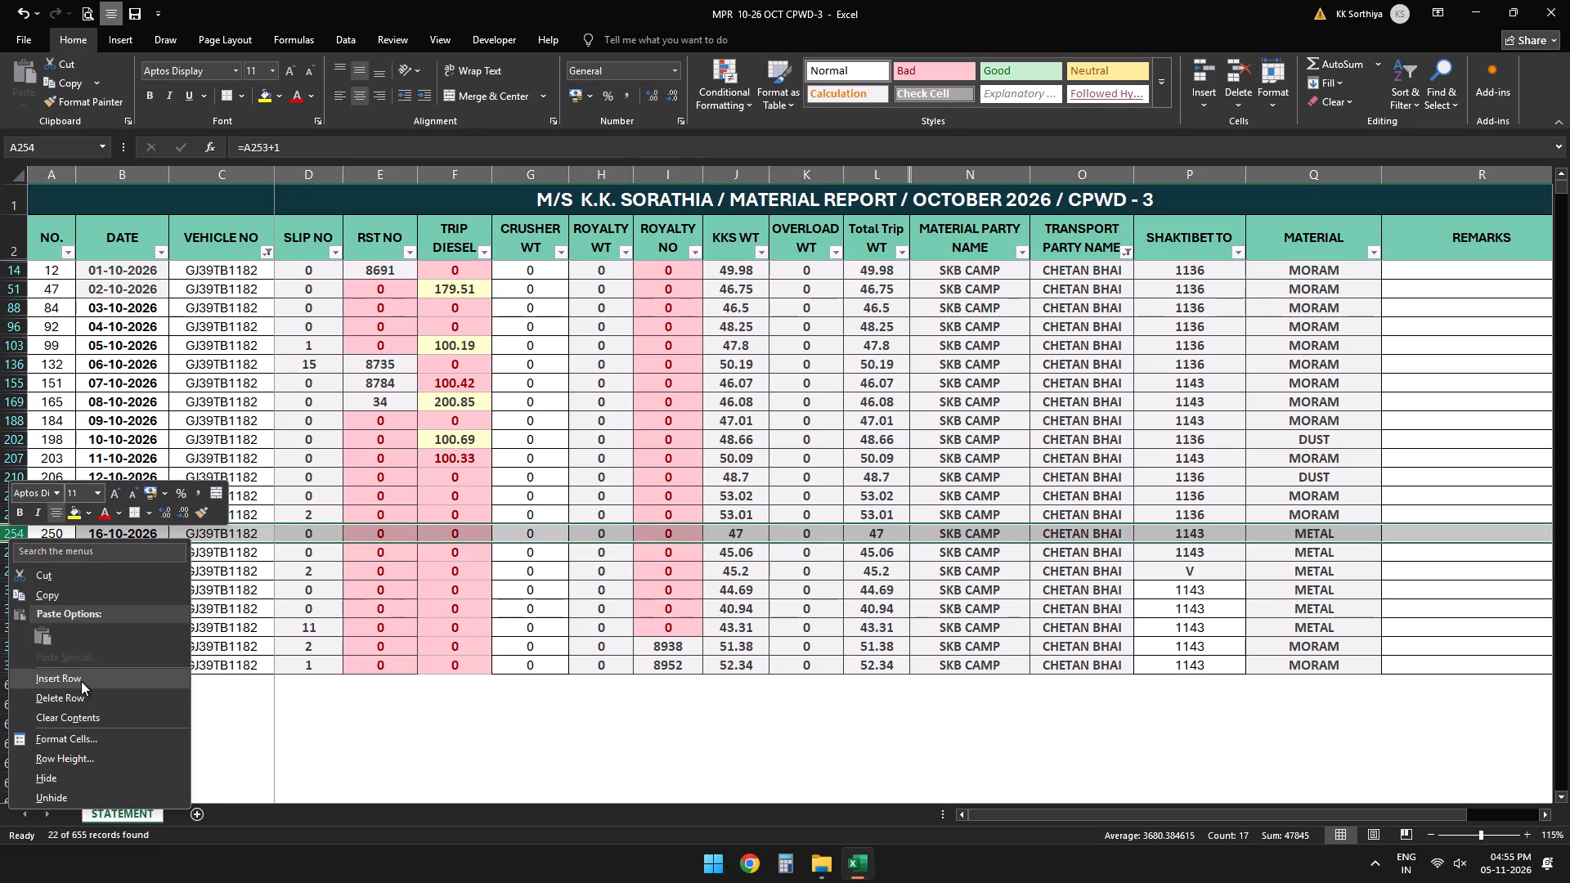
pyautogui.click(104, 531)
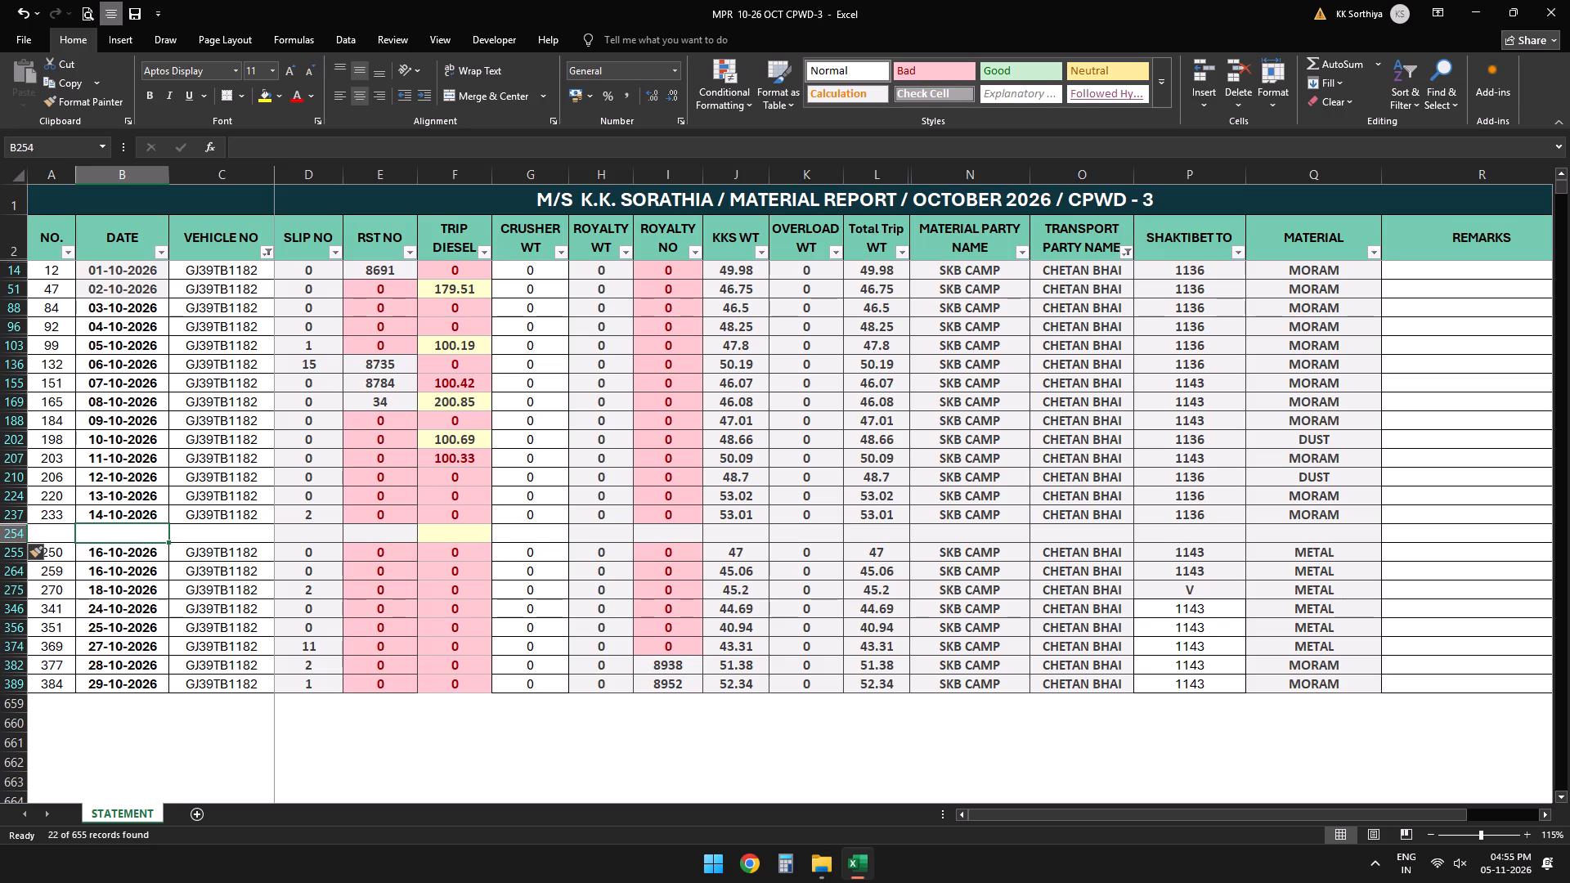
pyautogui.press('1')
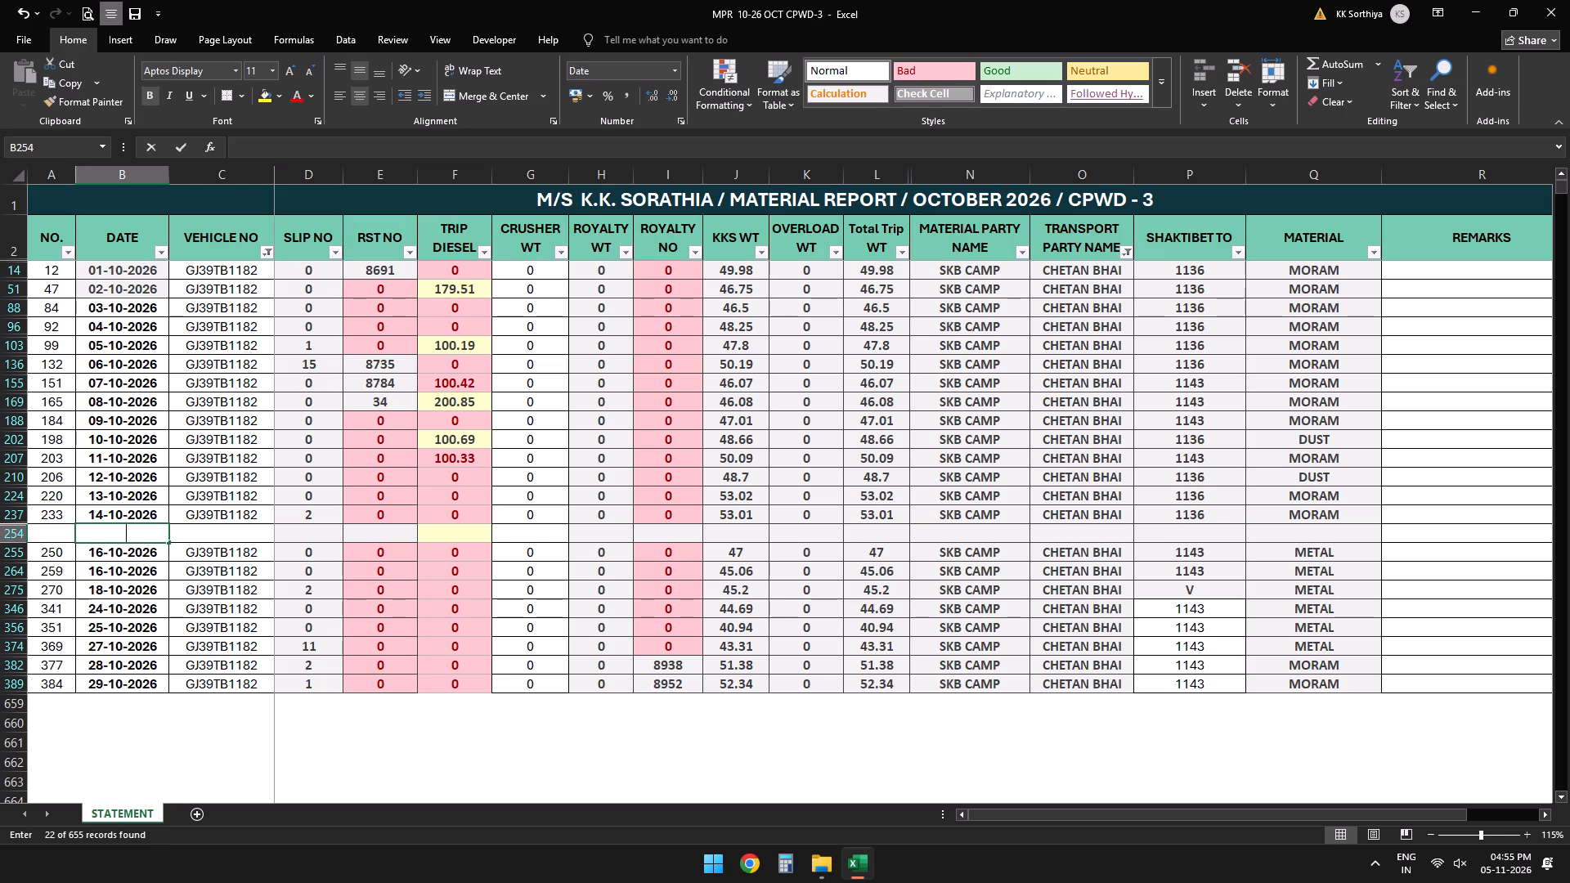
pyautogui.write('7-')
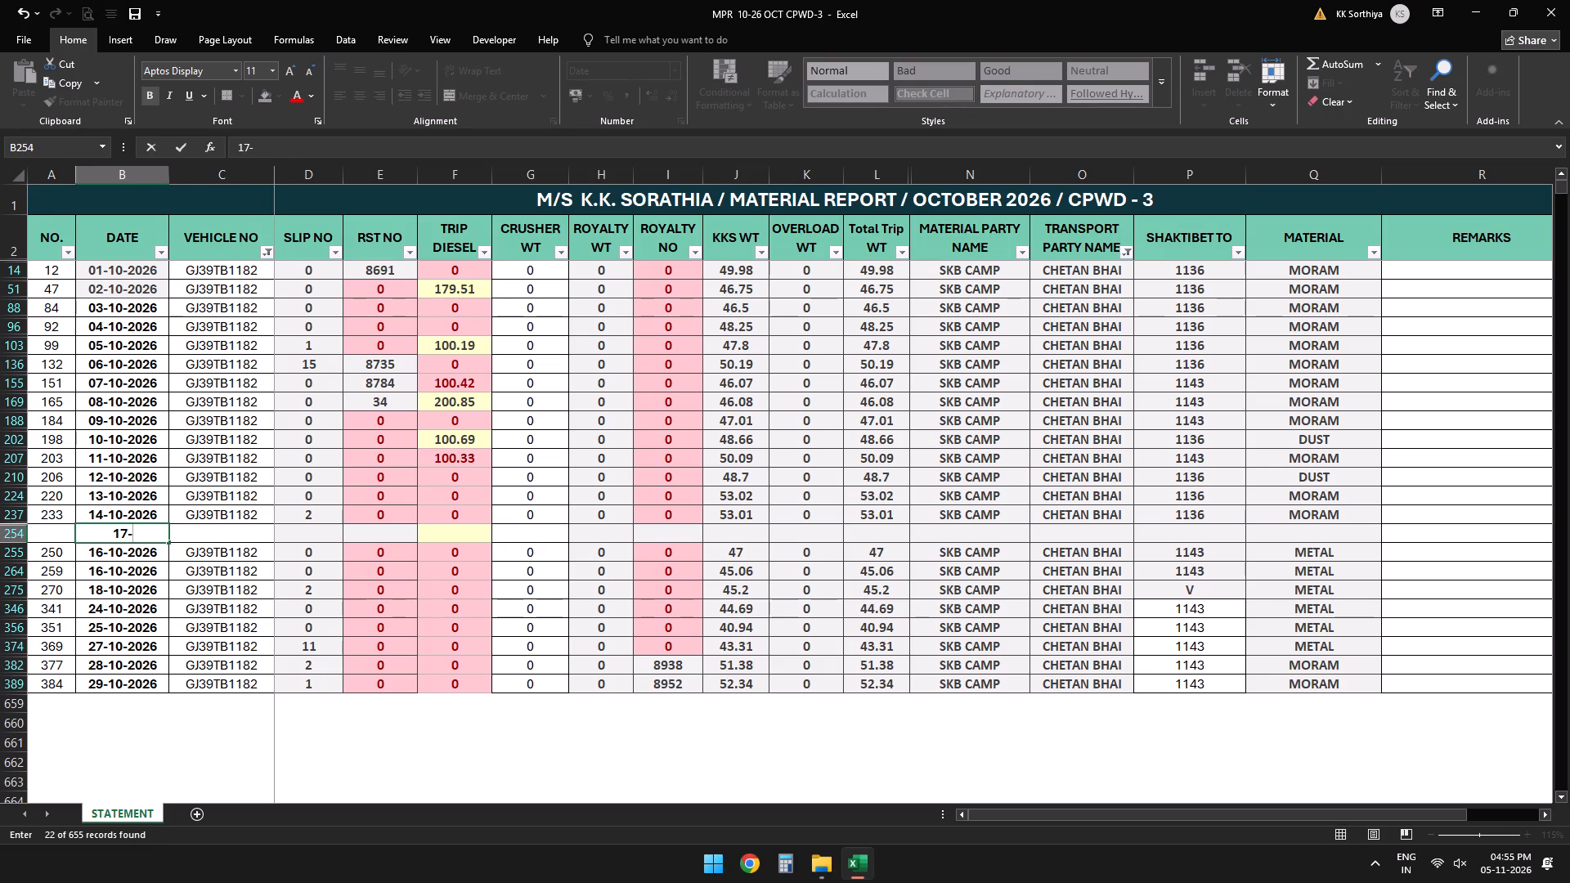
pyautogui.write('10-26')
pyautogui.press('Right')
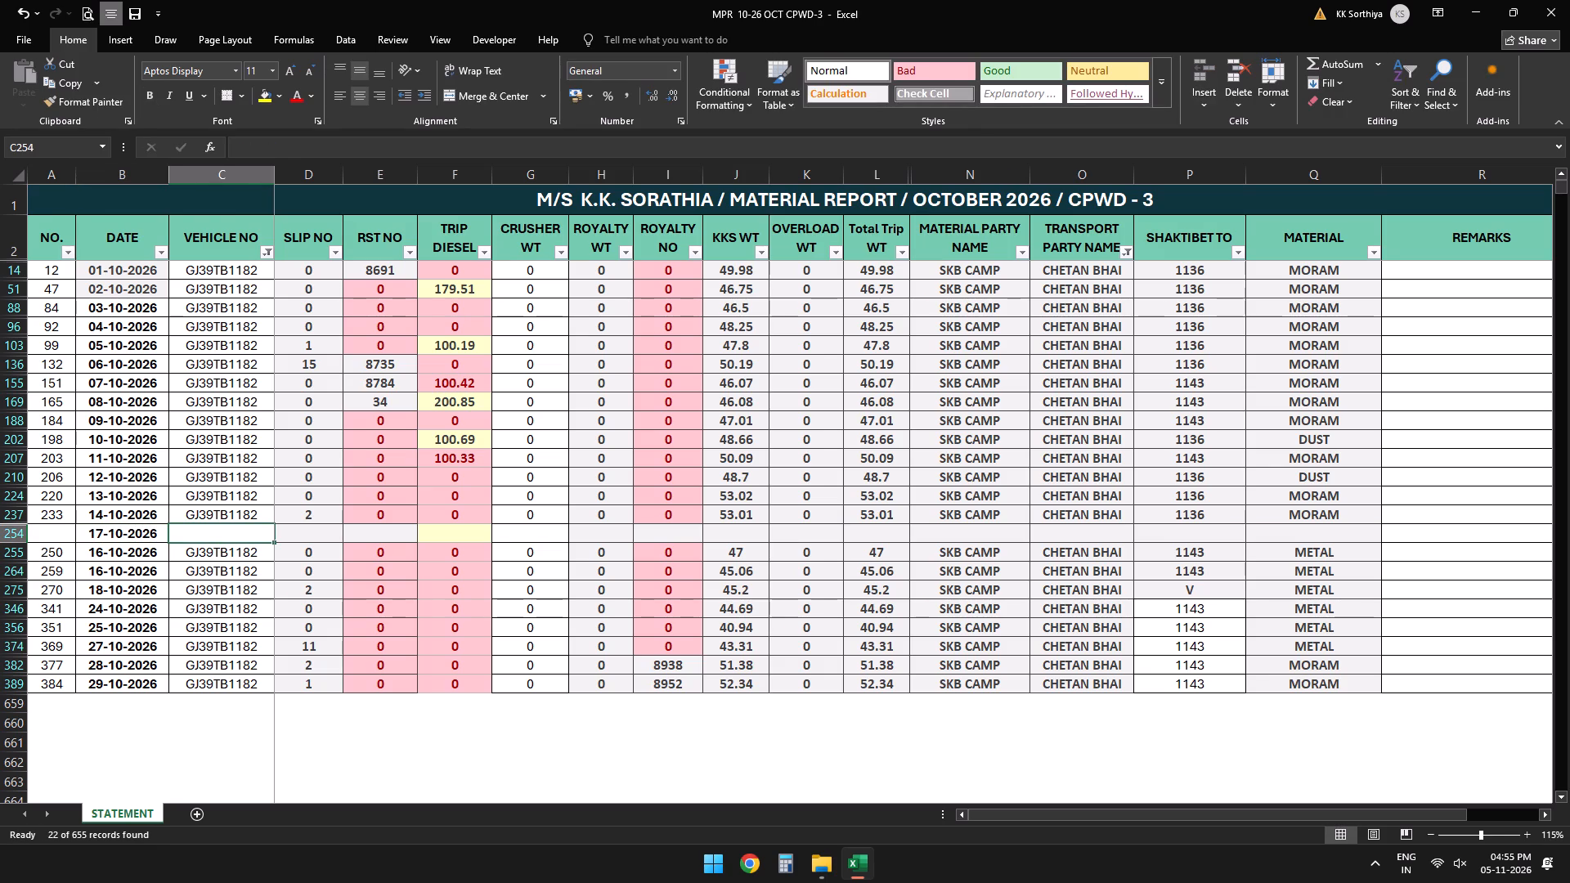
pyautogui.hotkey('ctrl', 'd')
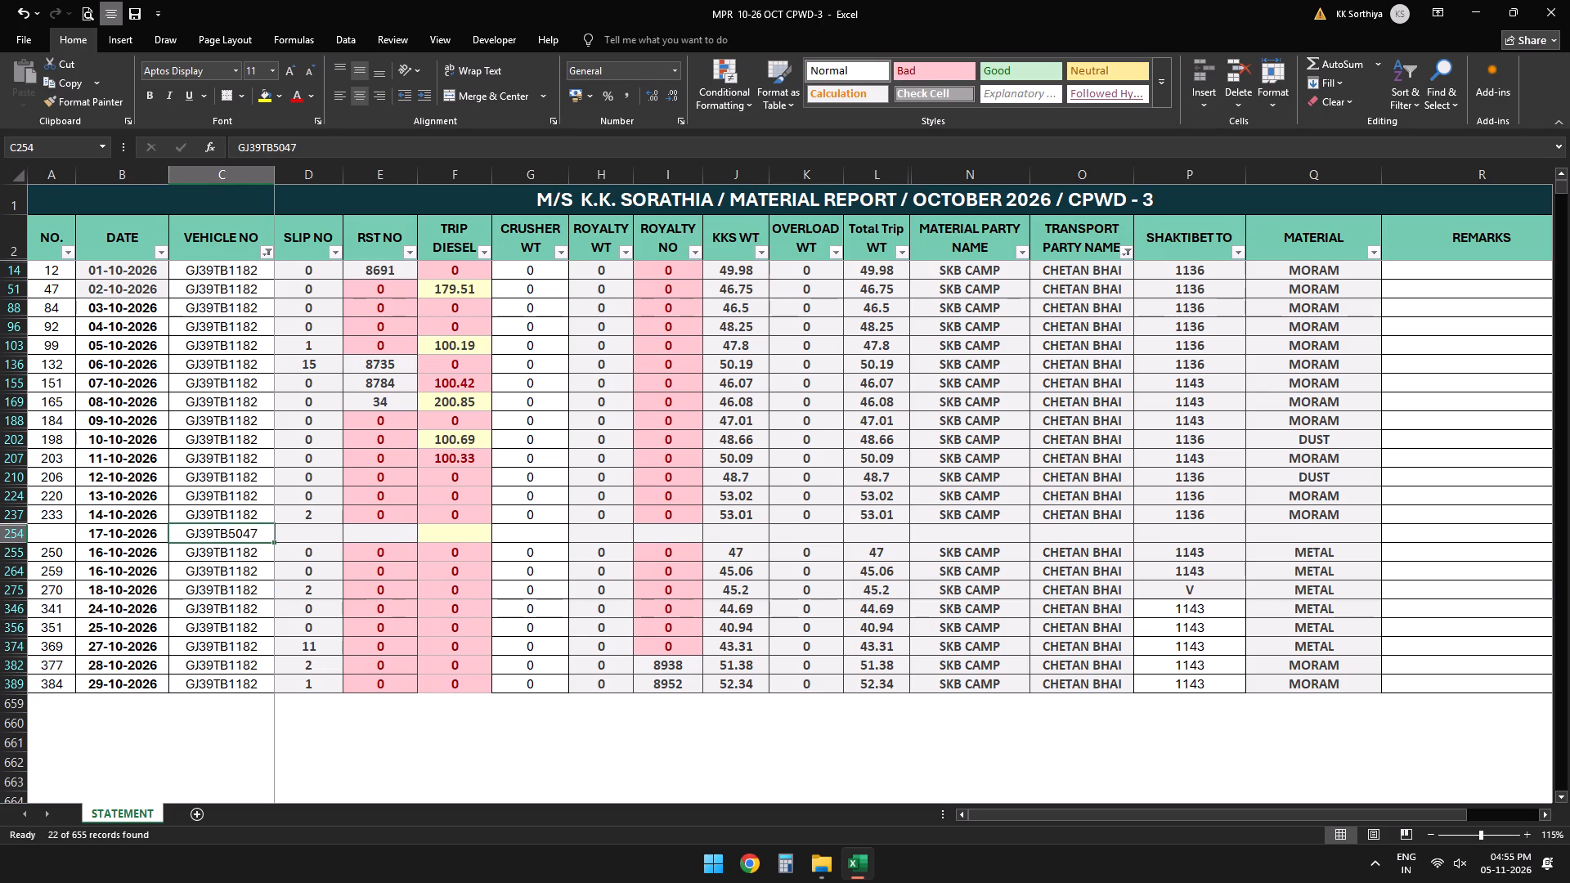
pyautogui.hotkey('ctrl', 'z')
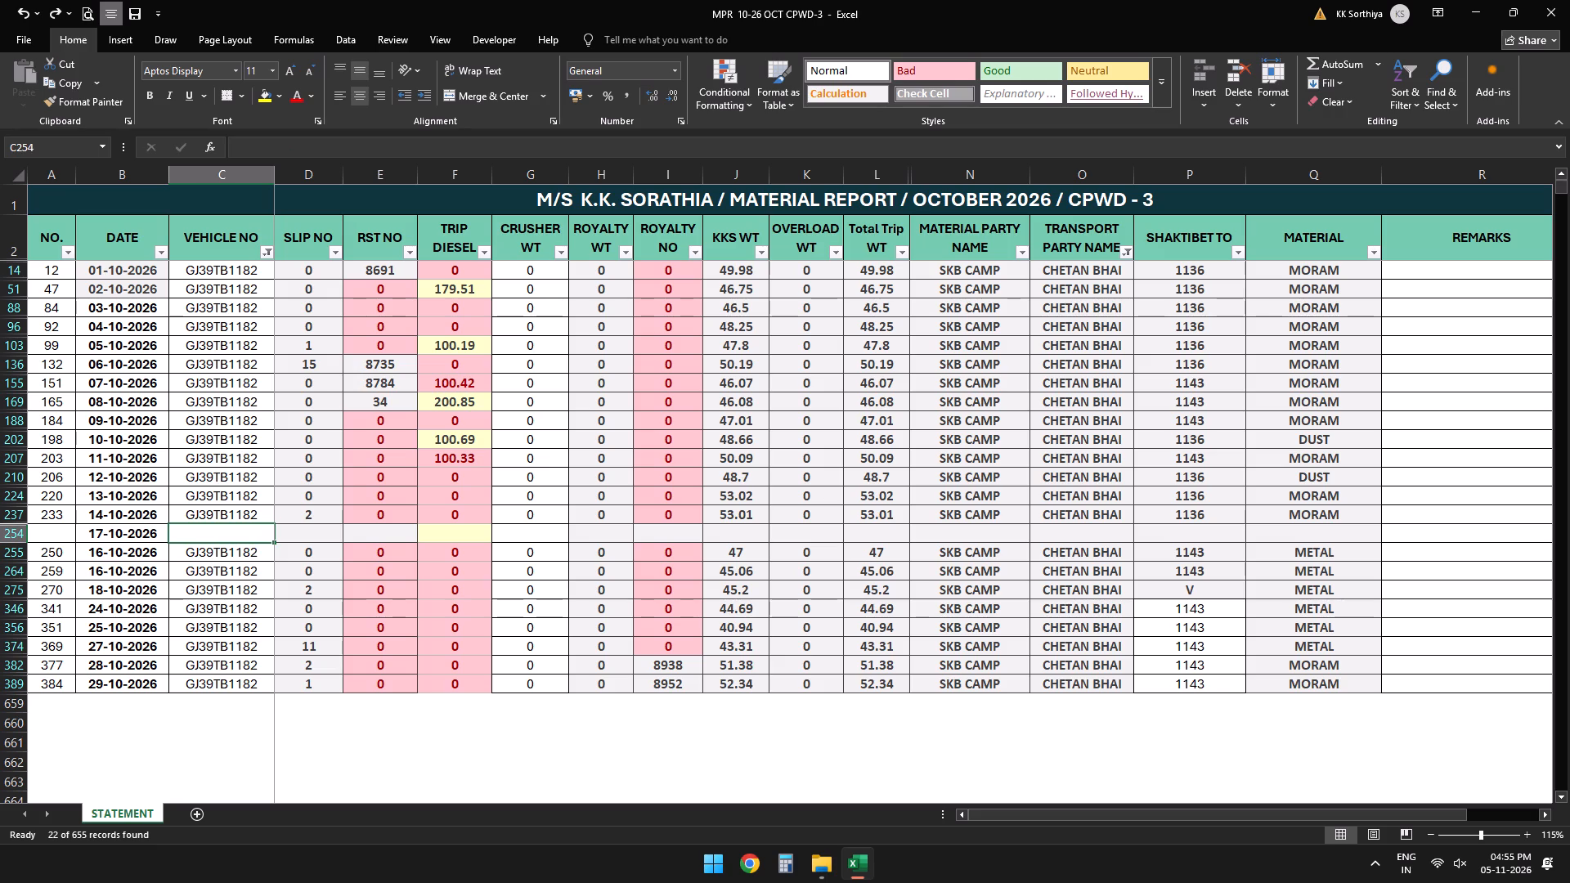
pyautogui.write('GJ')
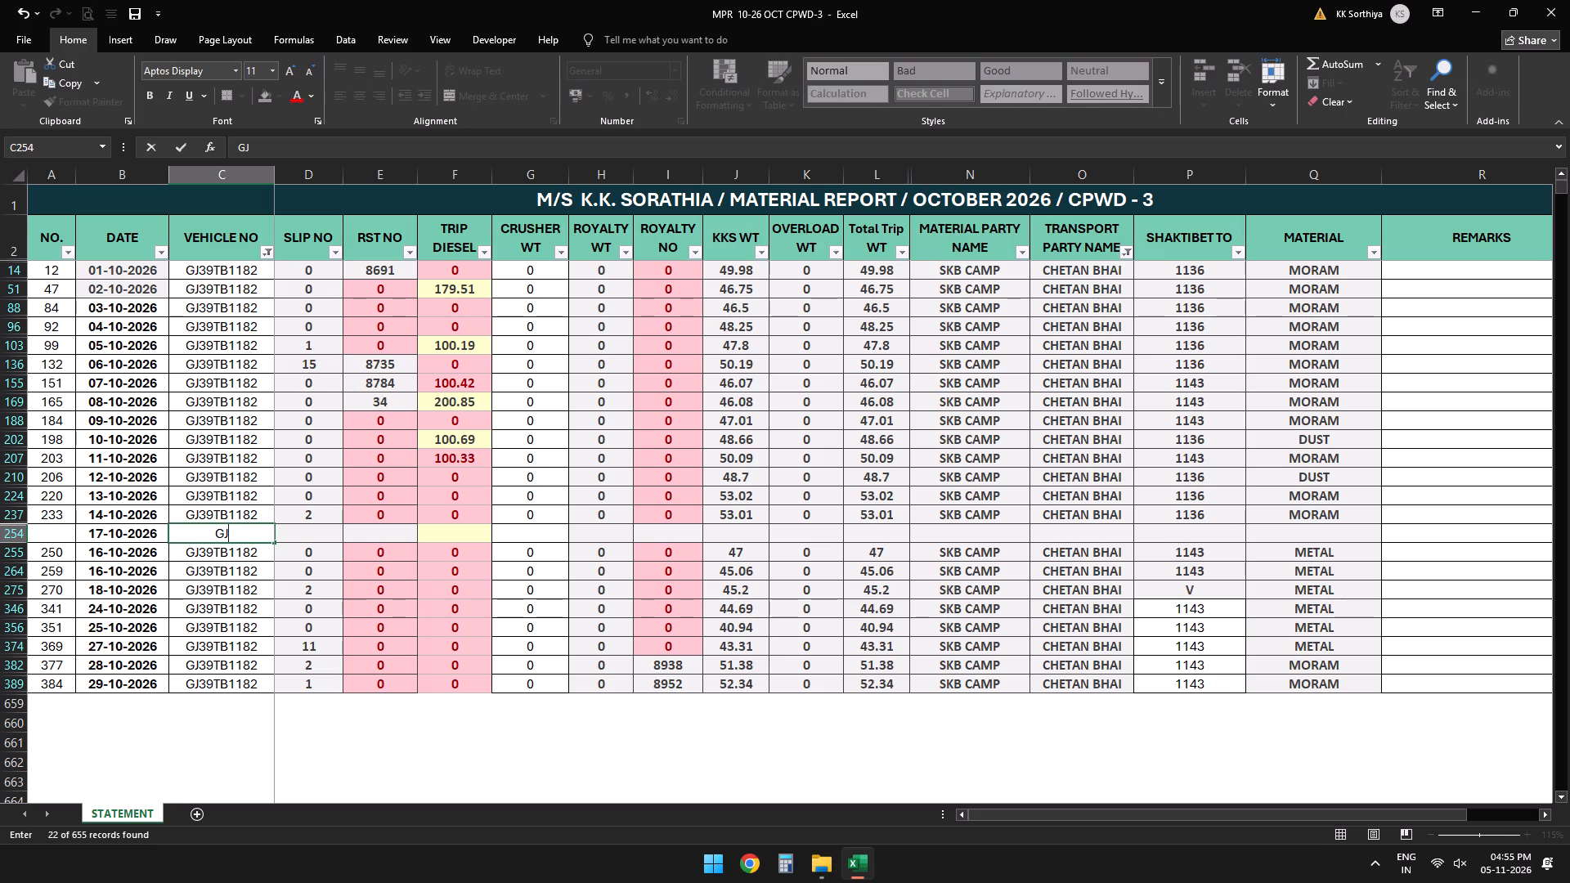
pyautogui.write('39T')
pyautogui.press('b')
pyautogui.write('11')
# Enter 45.060 as the KKS WT of the new 17 October trip.
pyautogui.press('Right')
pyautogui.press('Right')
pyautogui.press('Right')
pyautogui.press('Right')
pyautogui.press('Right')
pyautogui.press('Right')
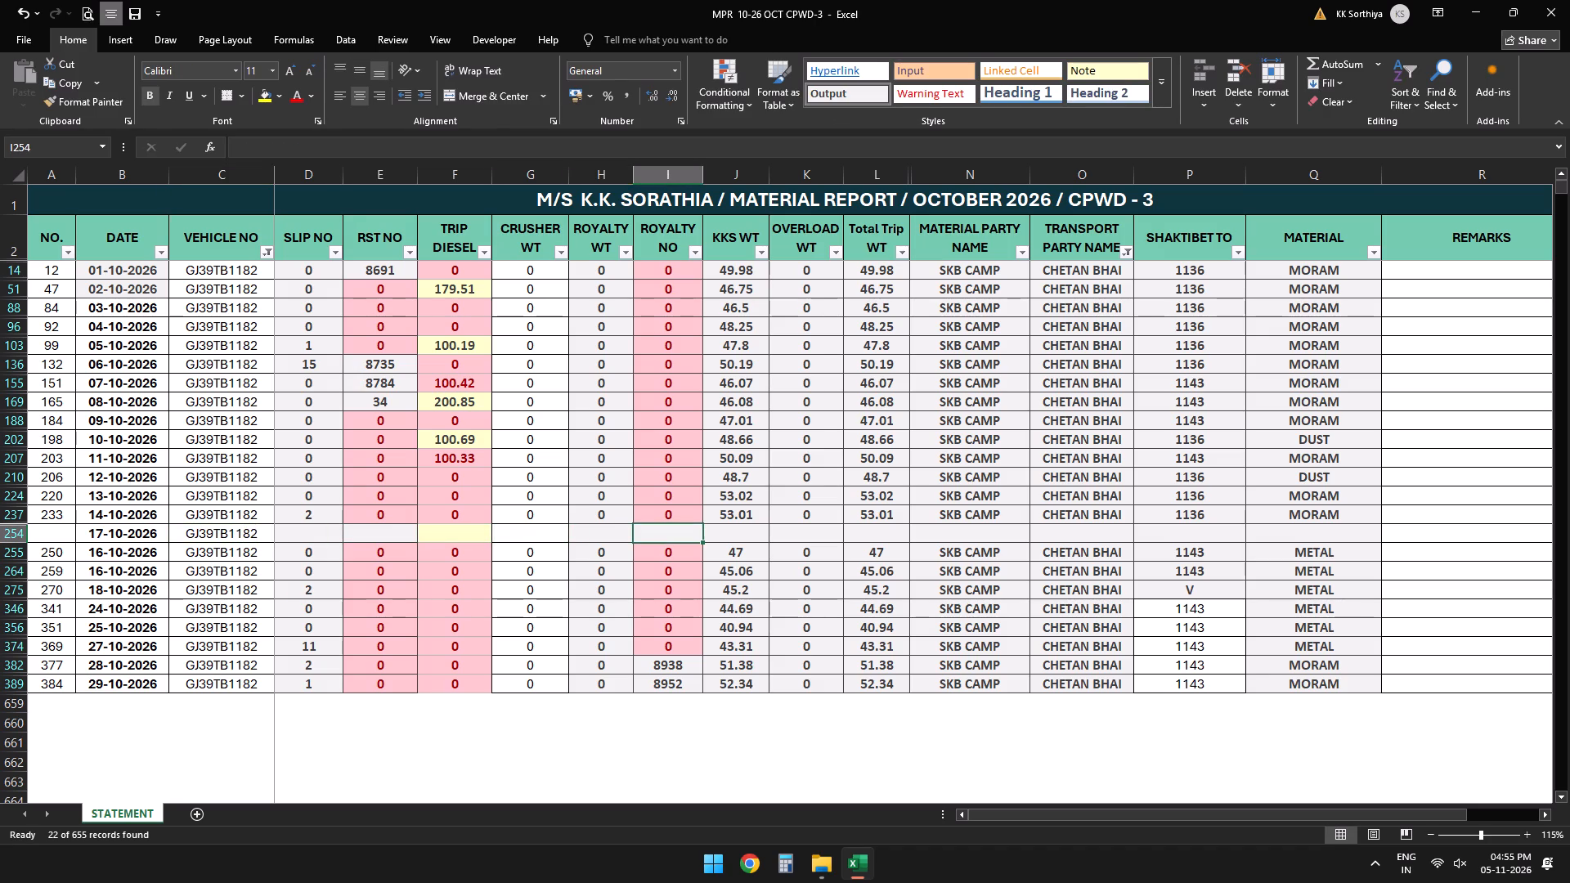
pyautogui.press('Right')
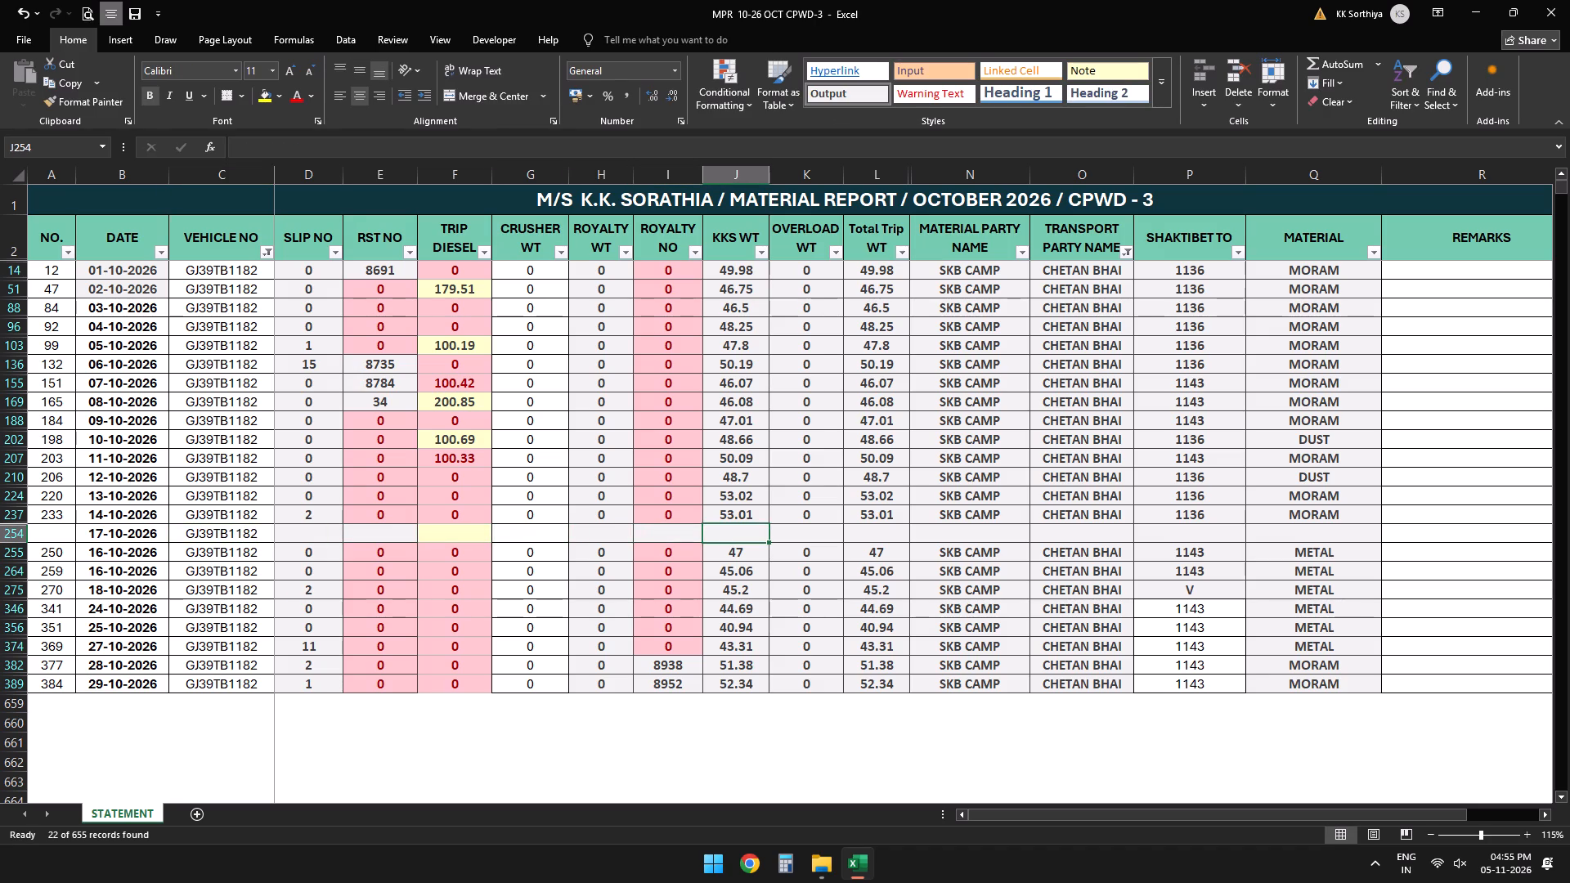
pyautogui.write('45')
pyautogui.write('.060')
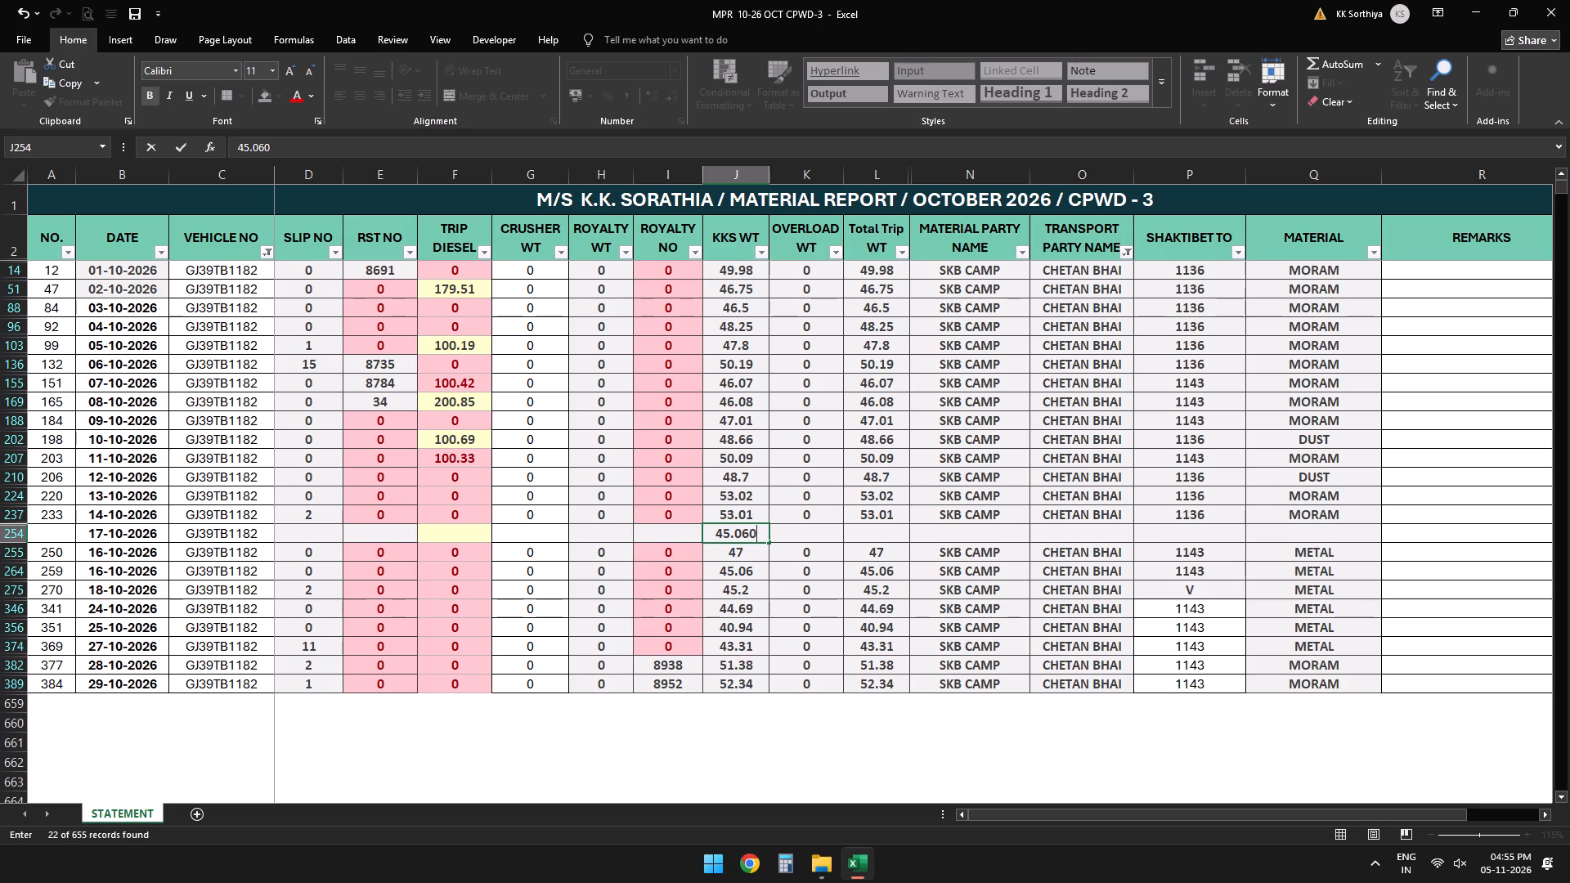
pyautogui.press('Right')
# Fill the Total Trip WT formula down from the 14 October trip into the new 17 October row.
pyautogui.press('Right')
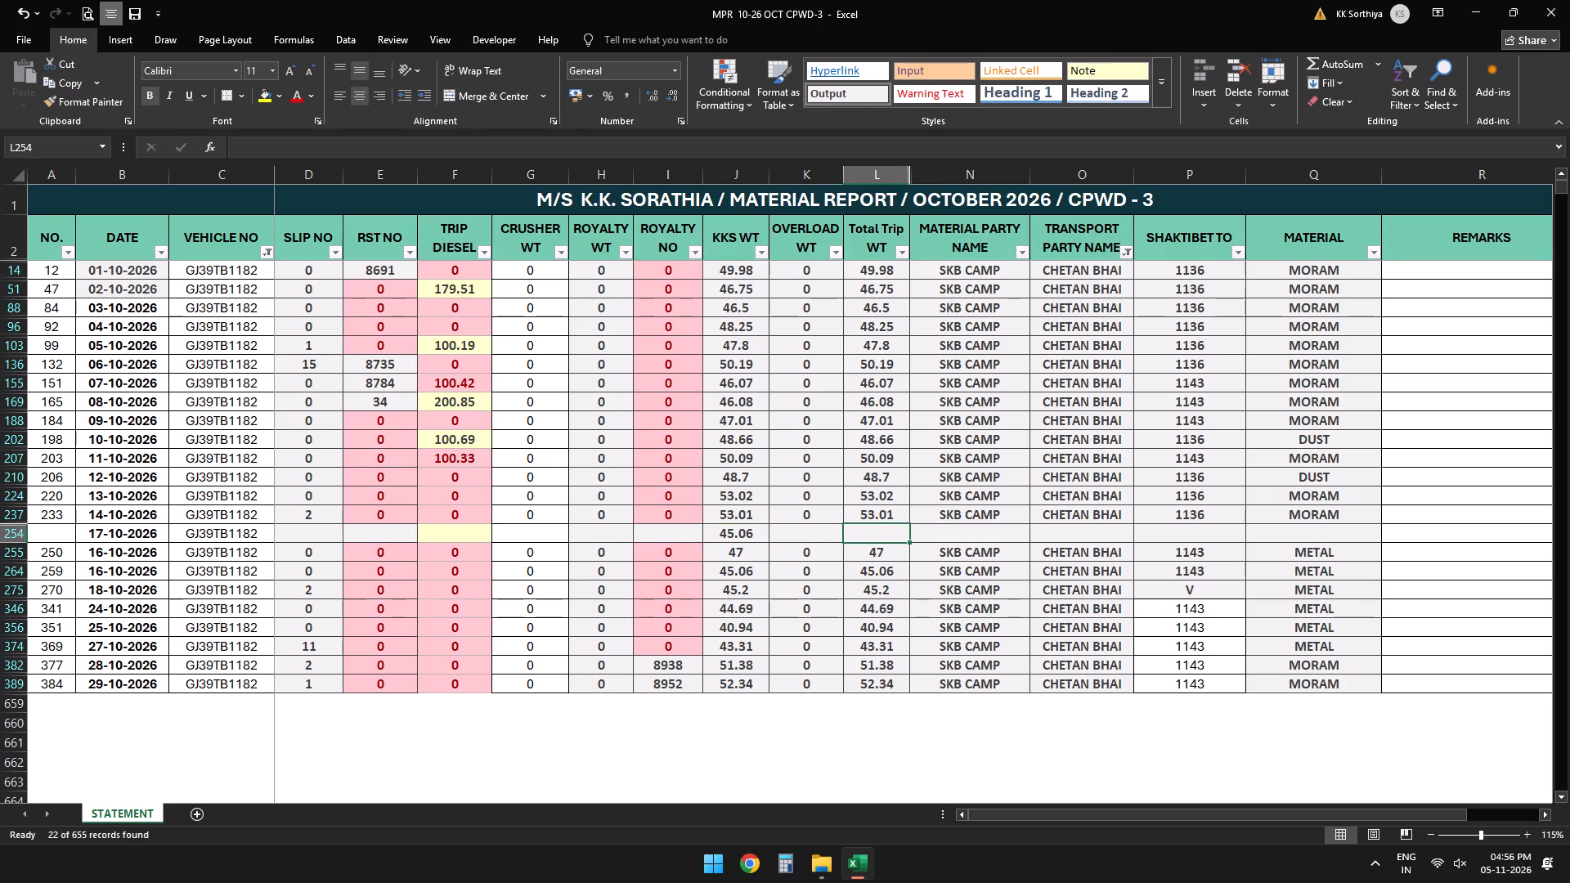
pyautogui.click(873, 512)
pyautogui.moveTo(910, 523); pyautogui.dragTo(912, 528)
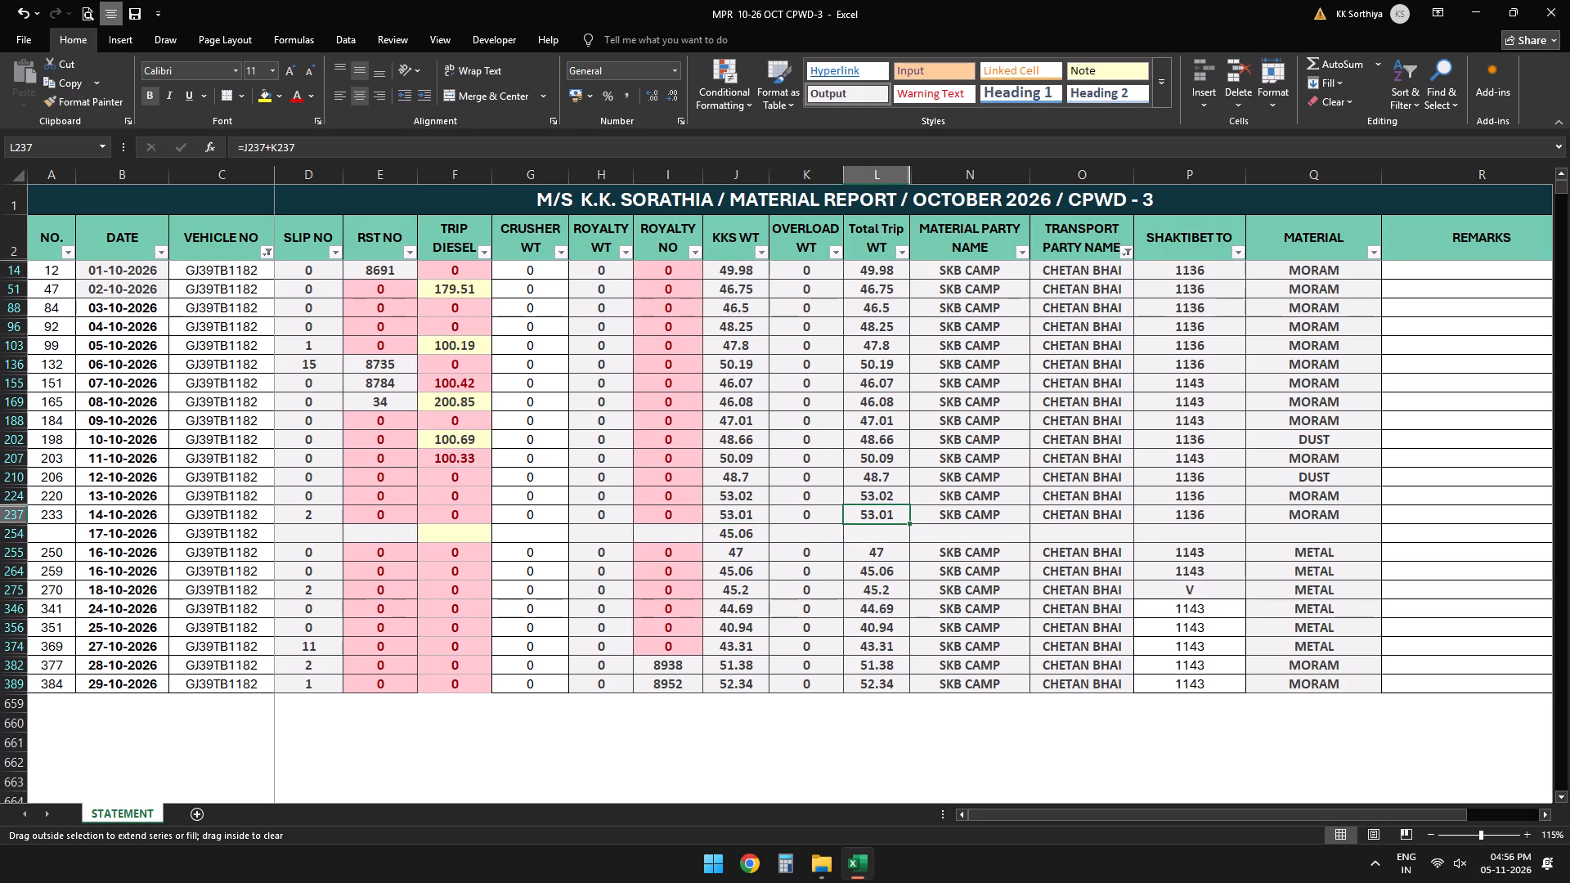
pyautogui.moveTo(912, 528); pyautogui.dragTo(911, 537)
# Fill in SKB CAMP as material party and CHETAN BHAI as transport party for the new 17 October trip.
pyautogui.click(970, 527)
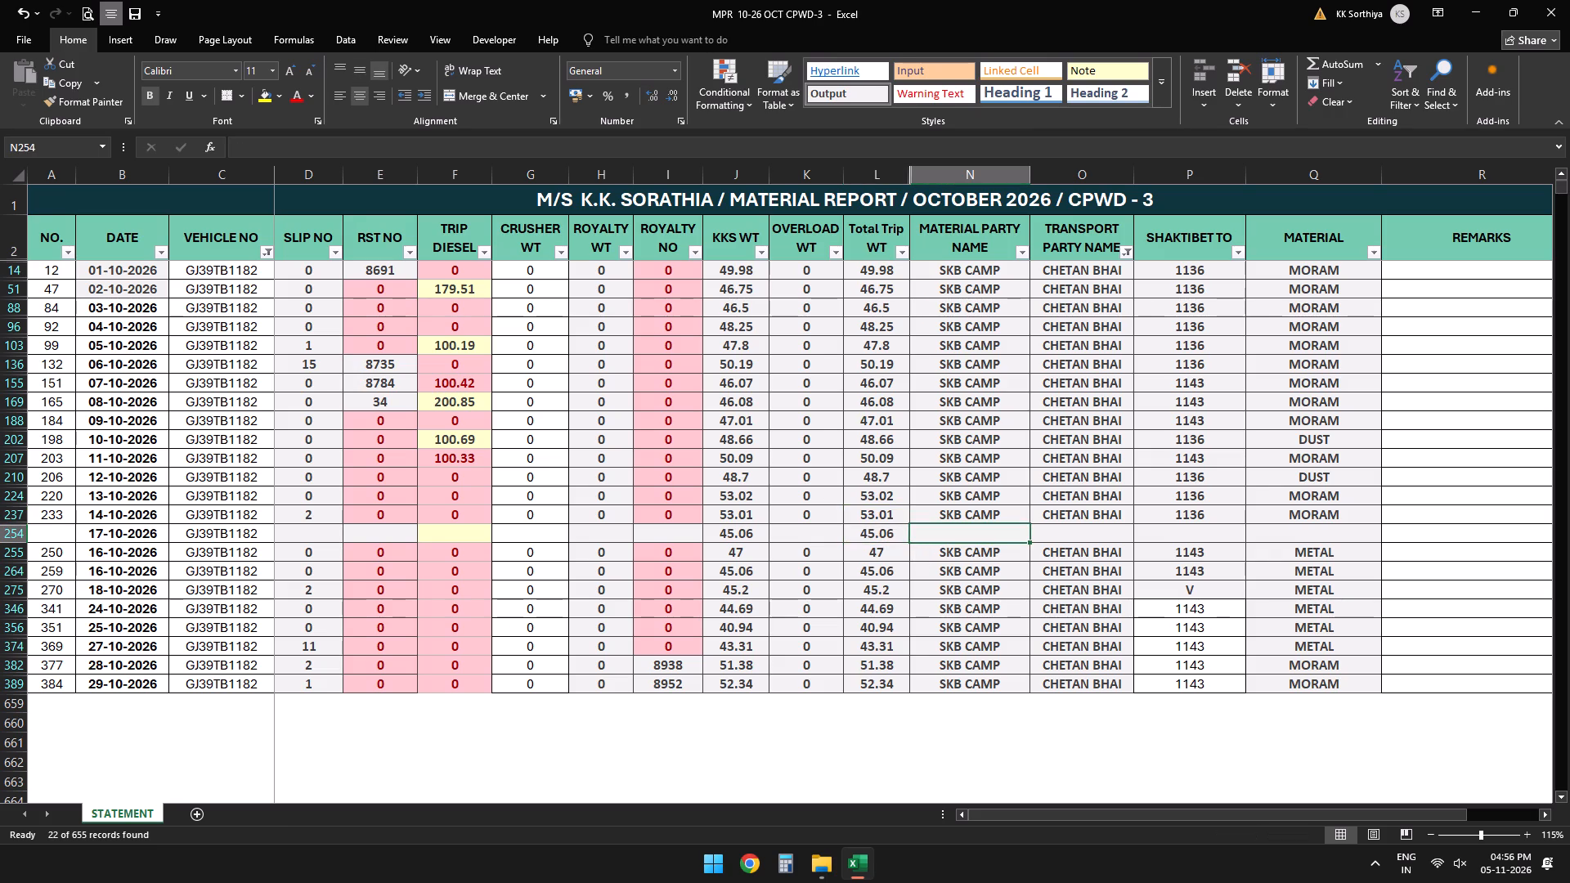
pyautogui.hotkey('ctrl', 'd')
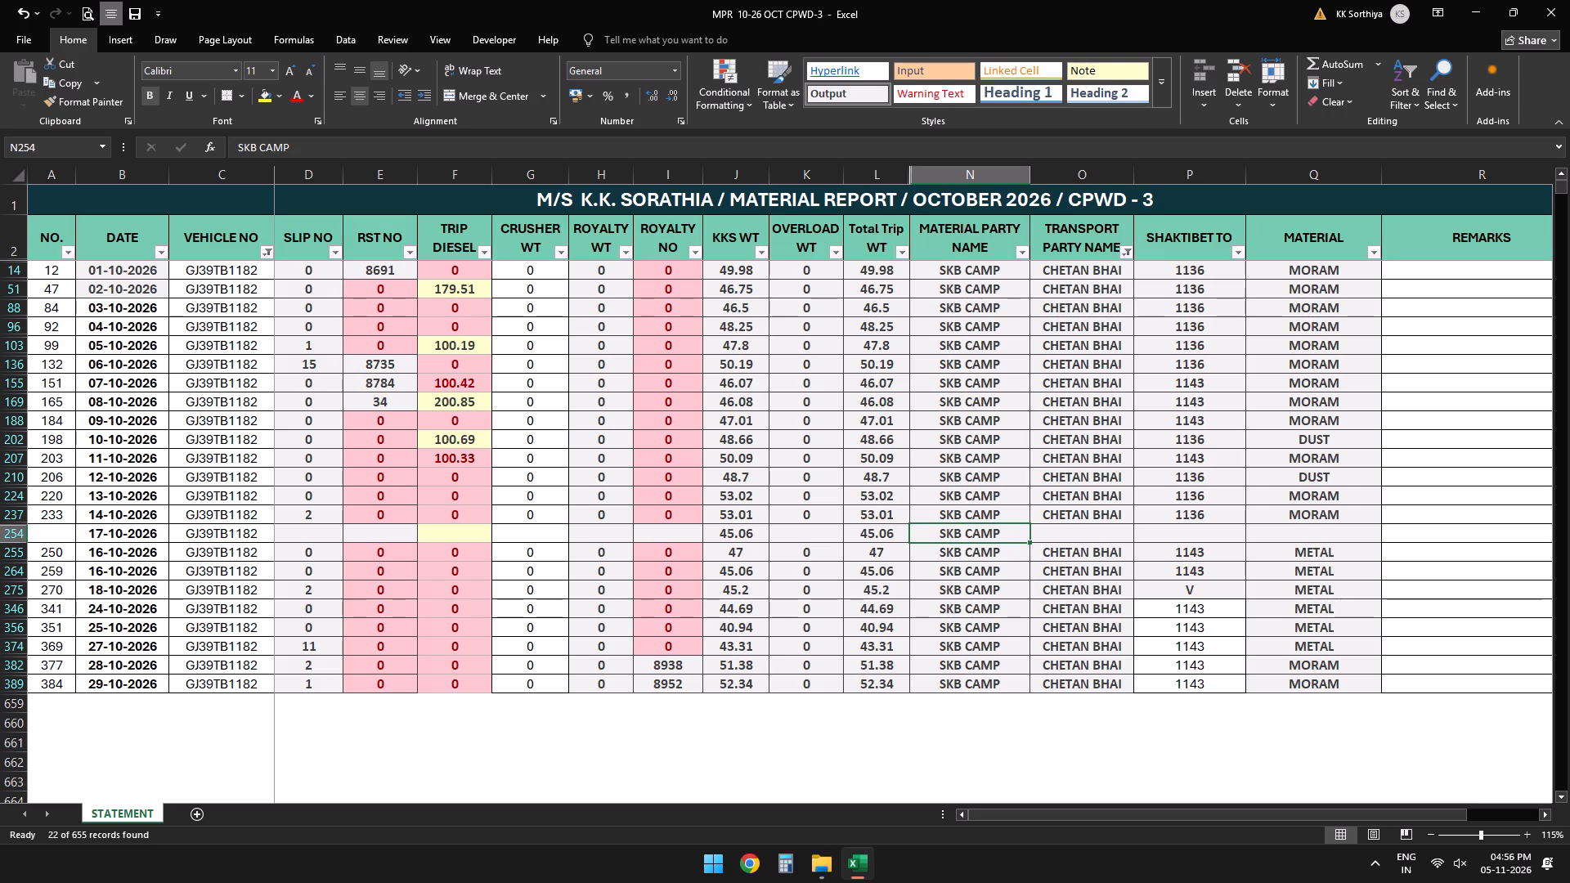
pyautogui.press('Right')
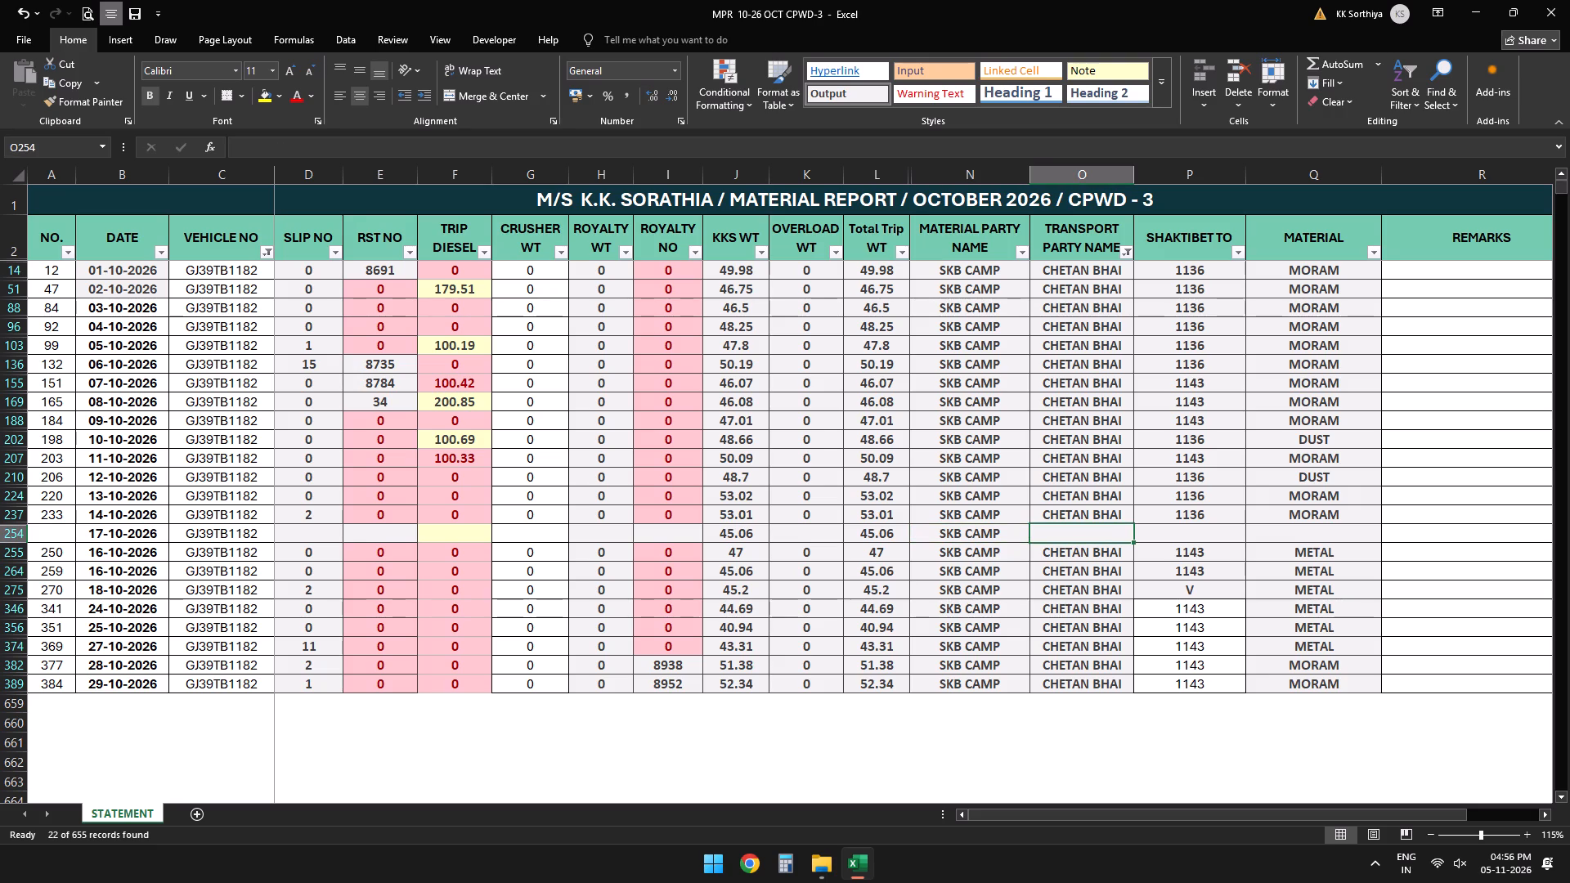
pyautogui.press('c')
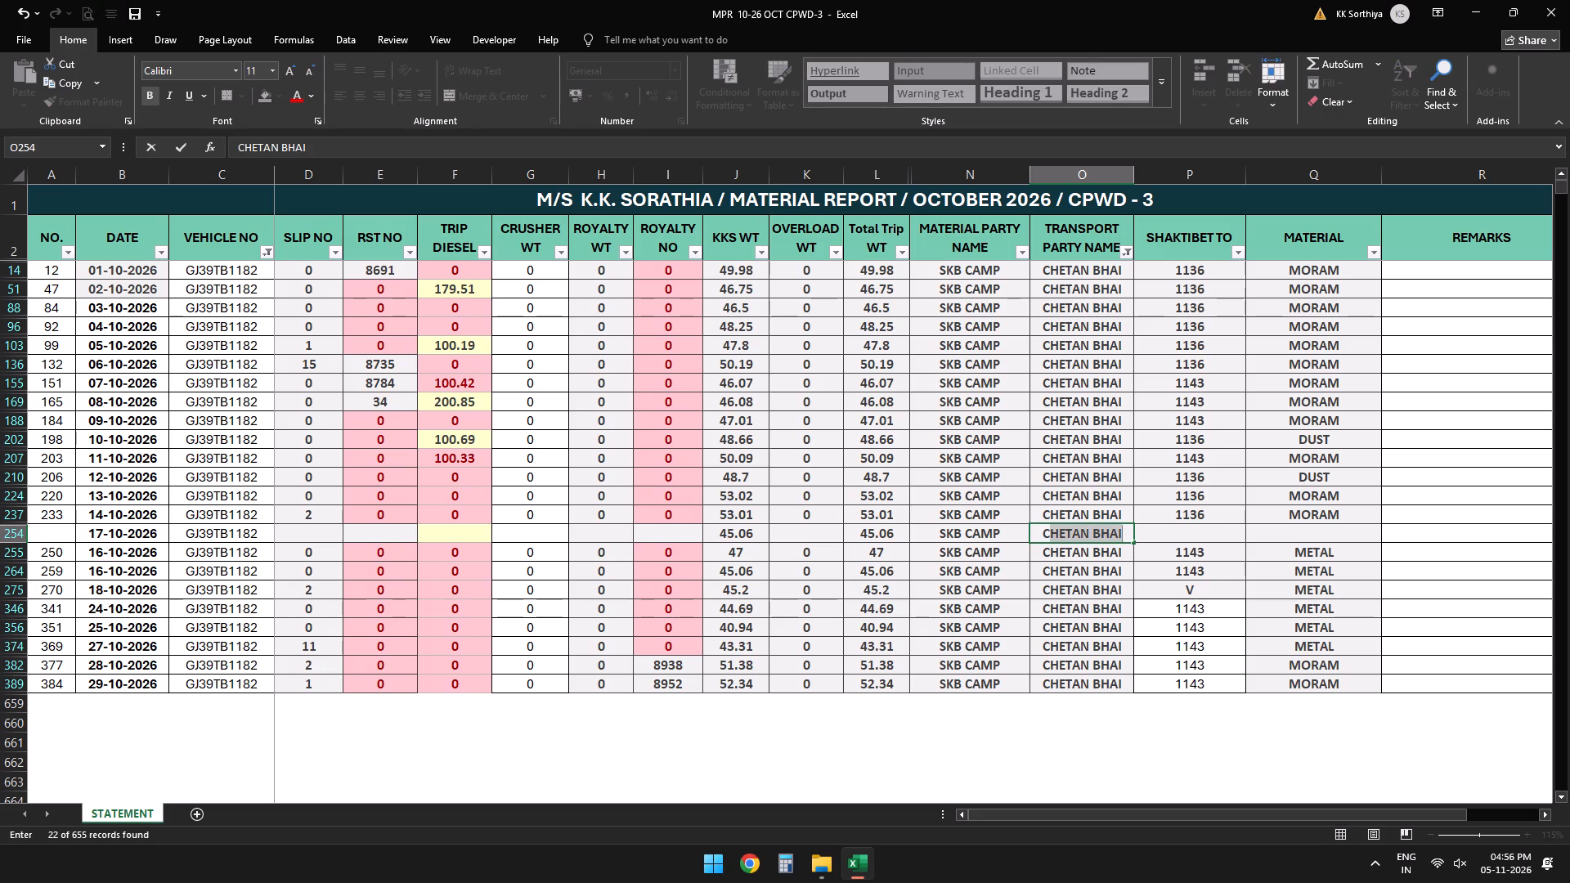
pyautogui.press('Right')
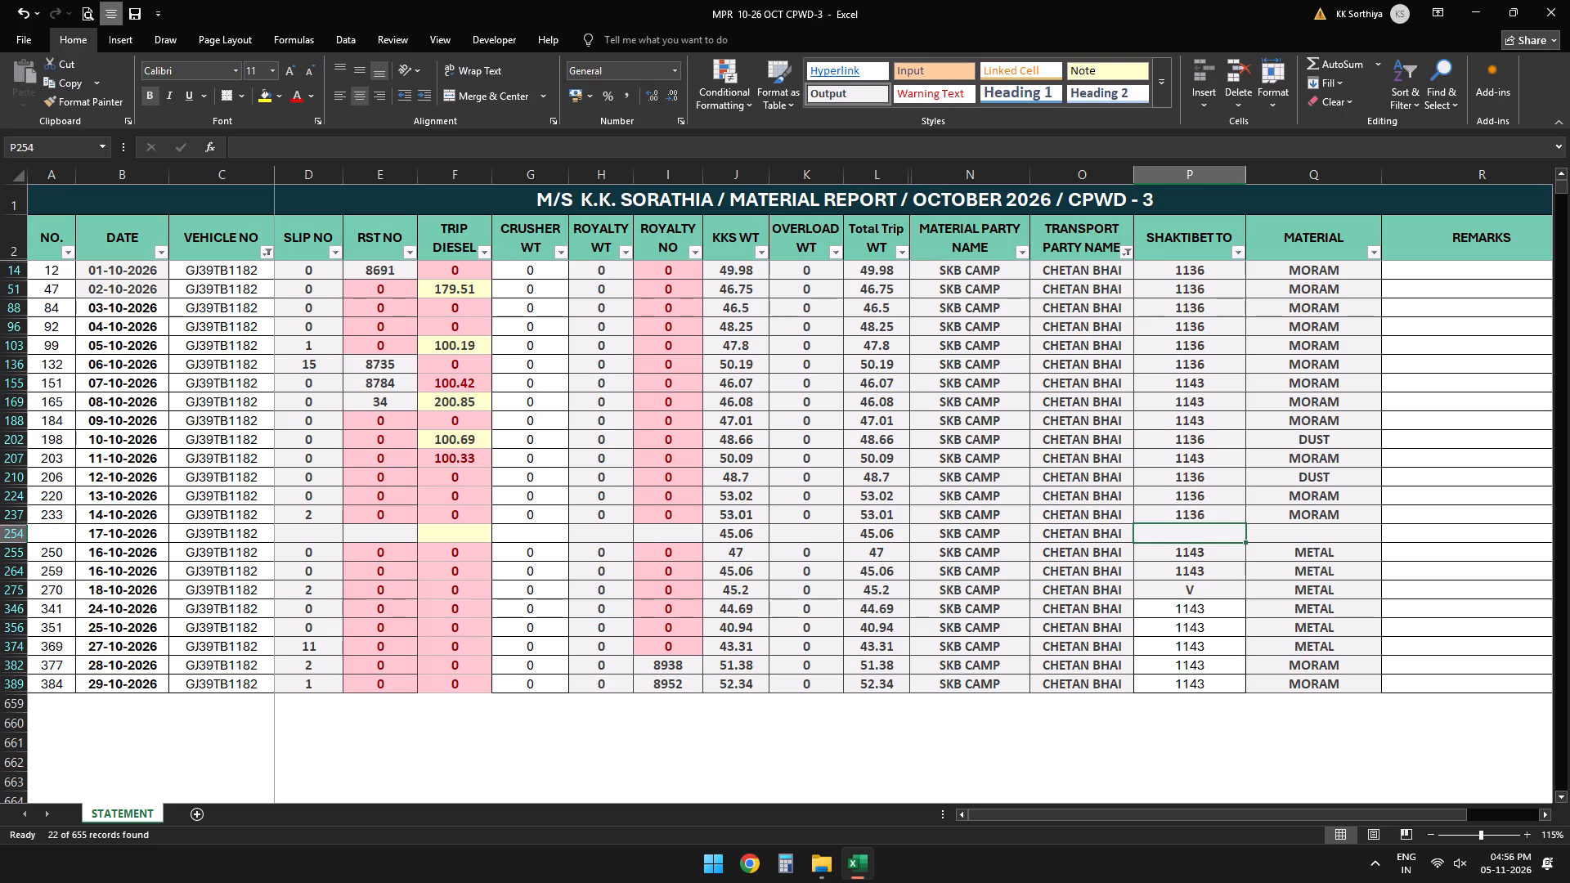
# Enter 1143 as SHAKTIBET TO for the new 17 October trip.
pyautogui.write('1143')
pyautogui.press('Right')
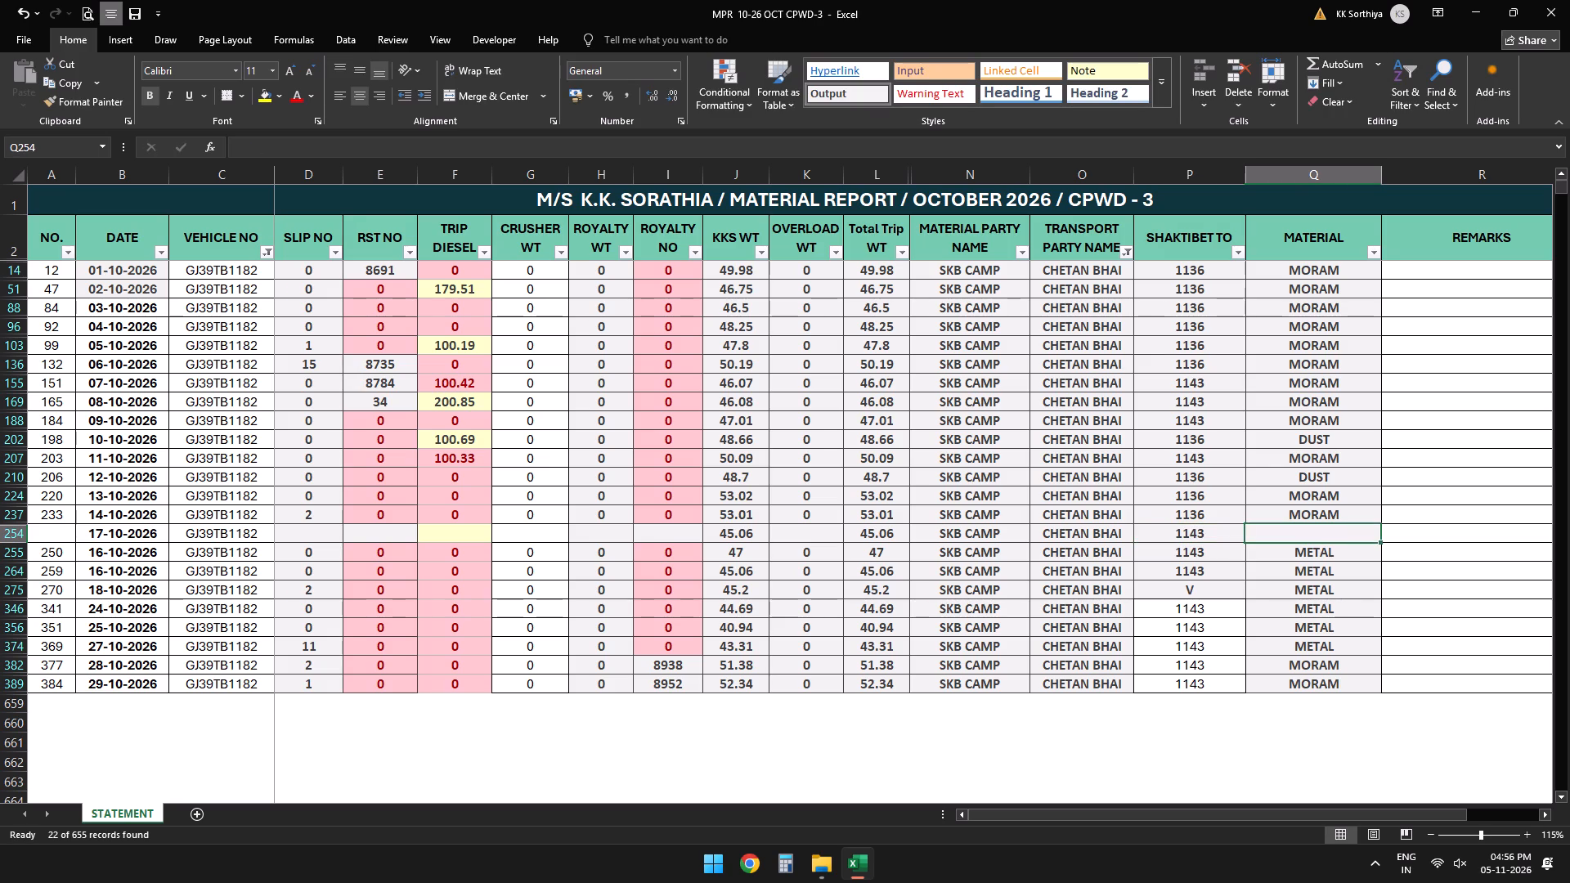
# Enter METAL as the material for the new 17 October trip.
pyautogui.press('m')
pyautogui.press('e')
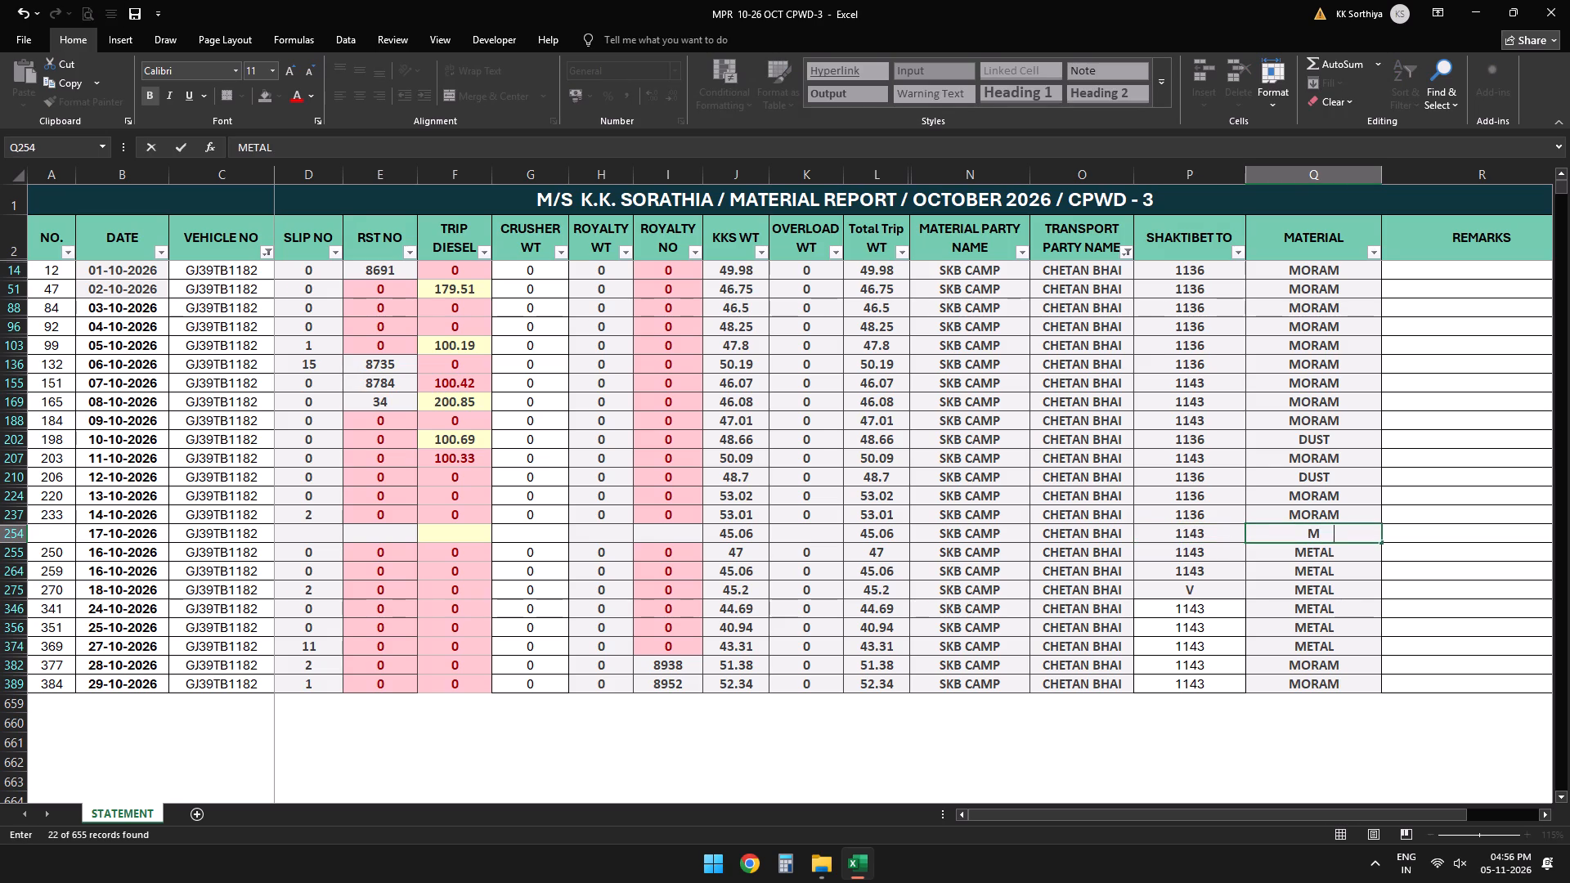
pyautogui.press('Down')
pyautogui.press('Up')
# Compare the new 17 October trip's KKS WT with the weights of the two 16 October trips.
pyautogui.press('Left')
pyautogui.press('Left')
pyautogui.press('Left')
pyautogui.press('Left')
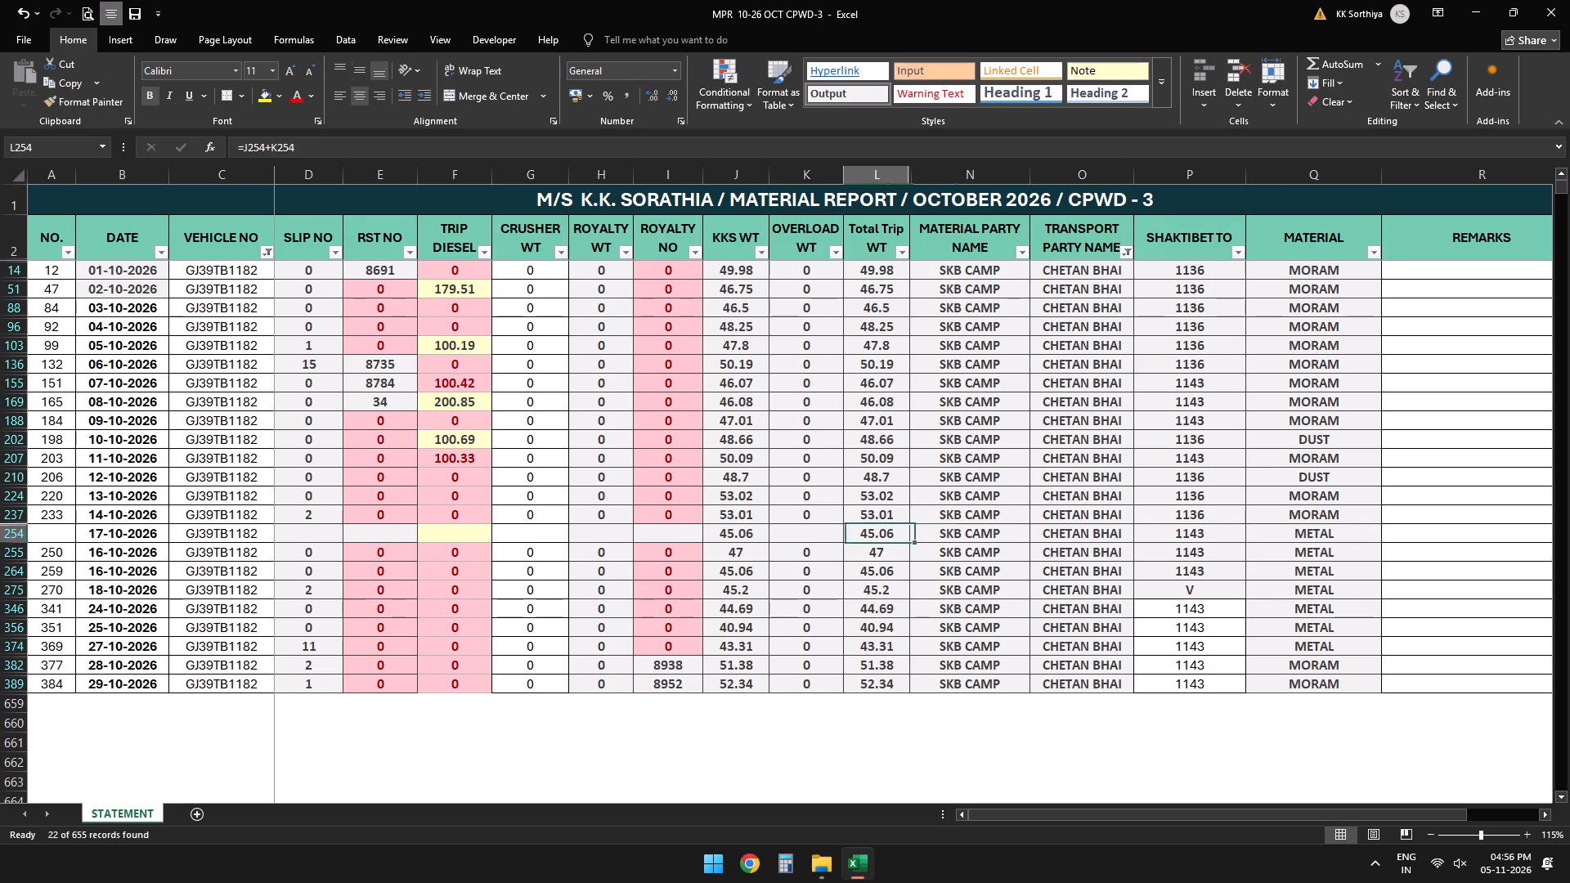
pyautogui.press('Left')
pyautogui.press('Left')
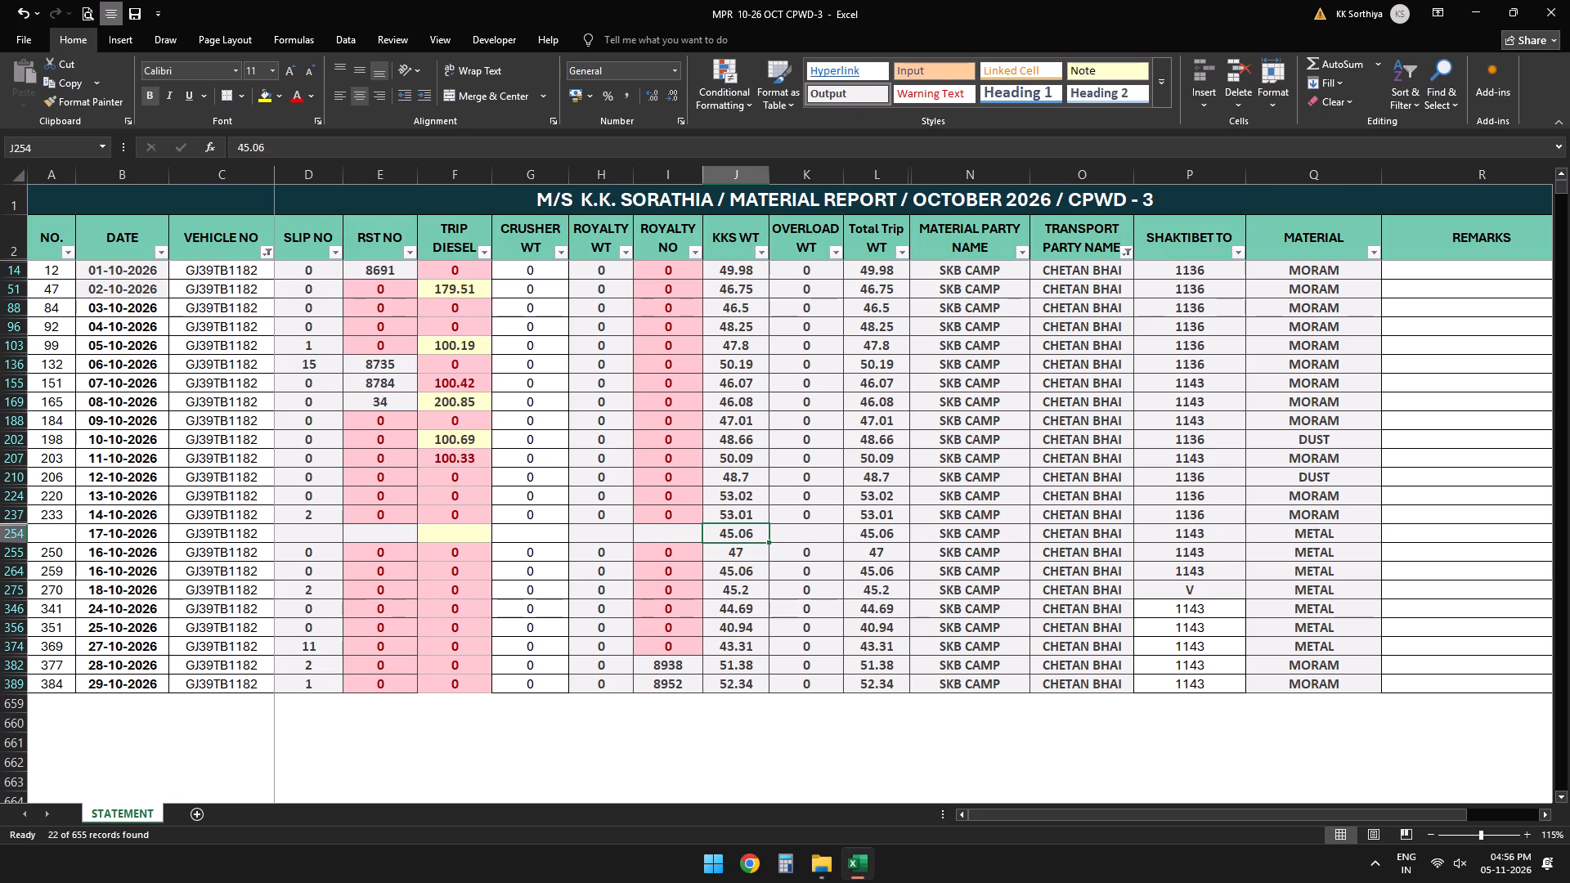
pyautogui.press('Down')
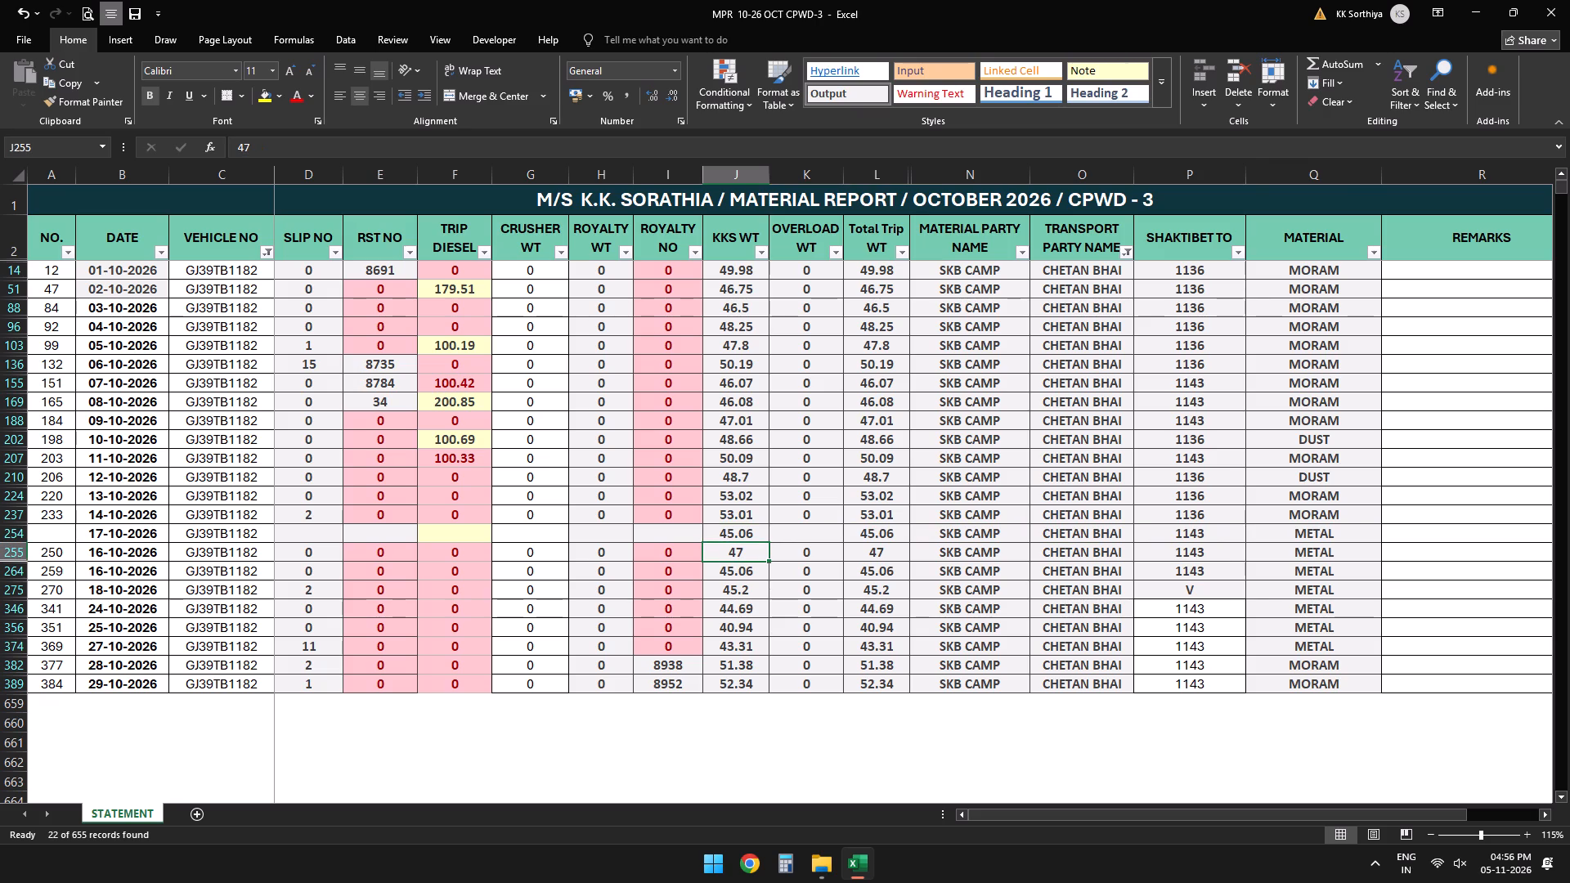
pyautogui.press('Down')
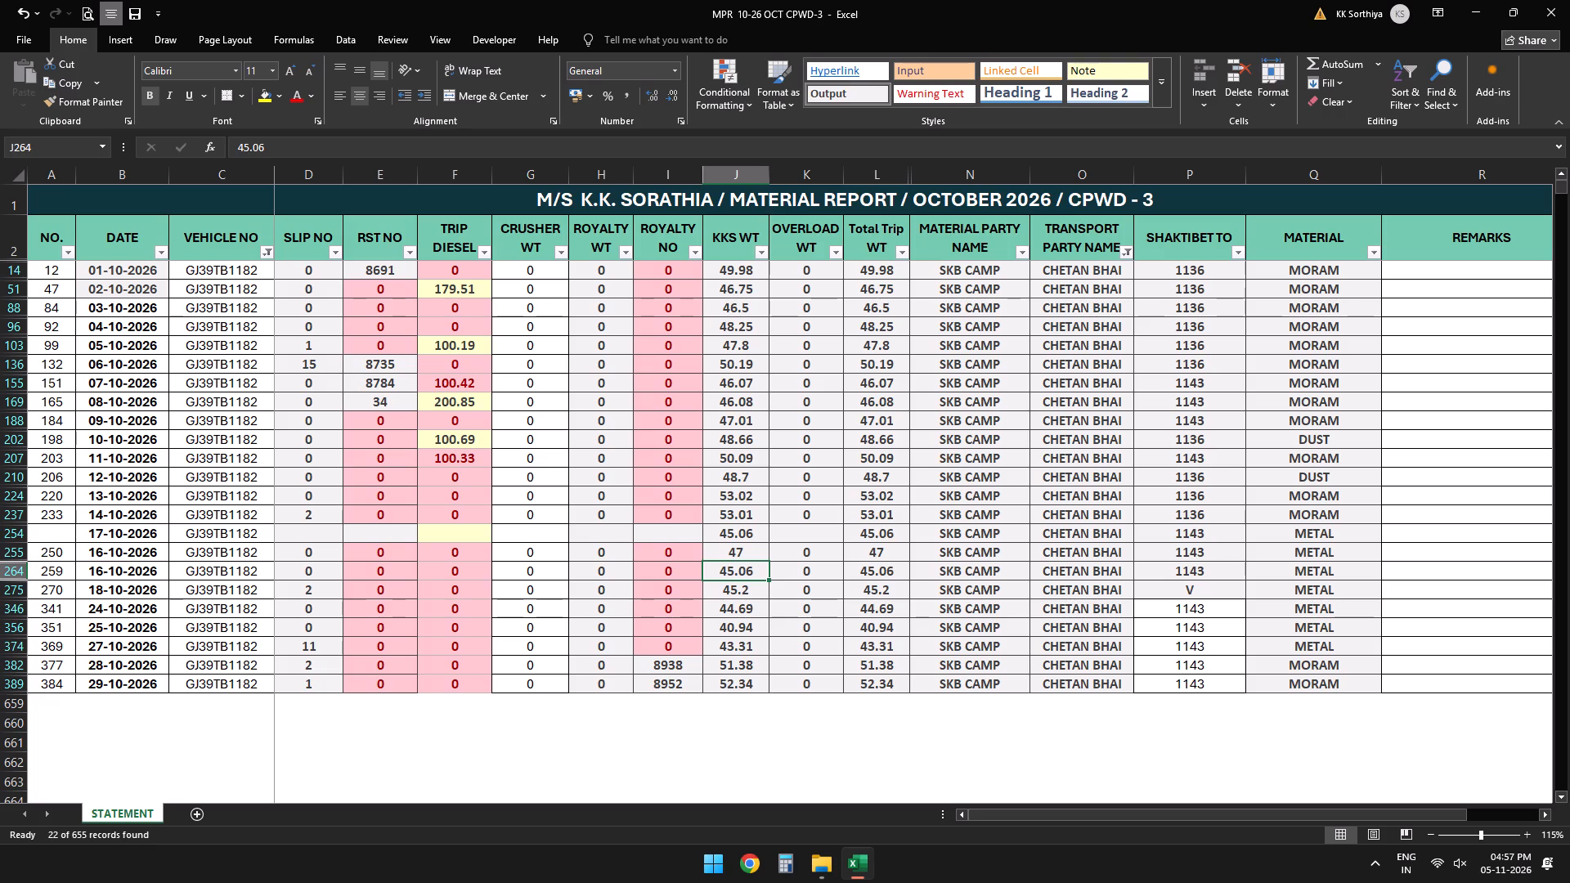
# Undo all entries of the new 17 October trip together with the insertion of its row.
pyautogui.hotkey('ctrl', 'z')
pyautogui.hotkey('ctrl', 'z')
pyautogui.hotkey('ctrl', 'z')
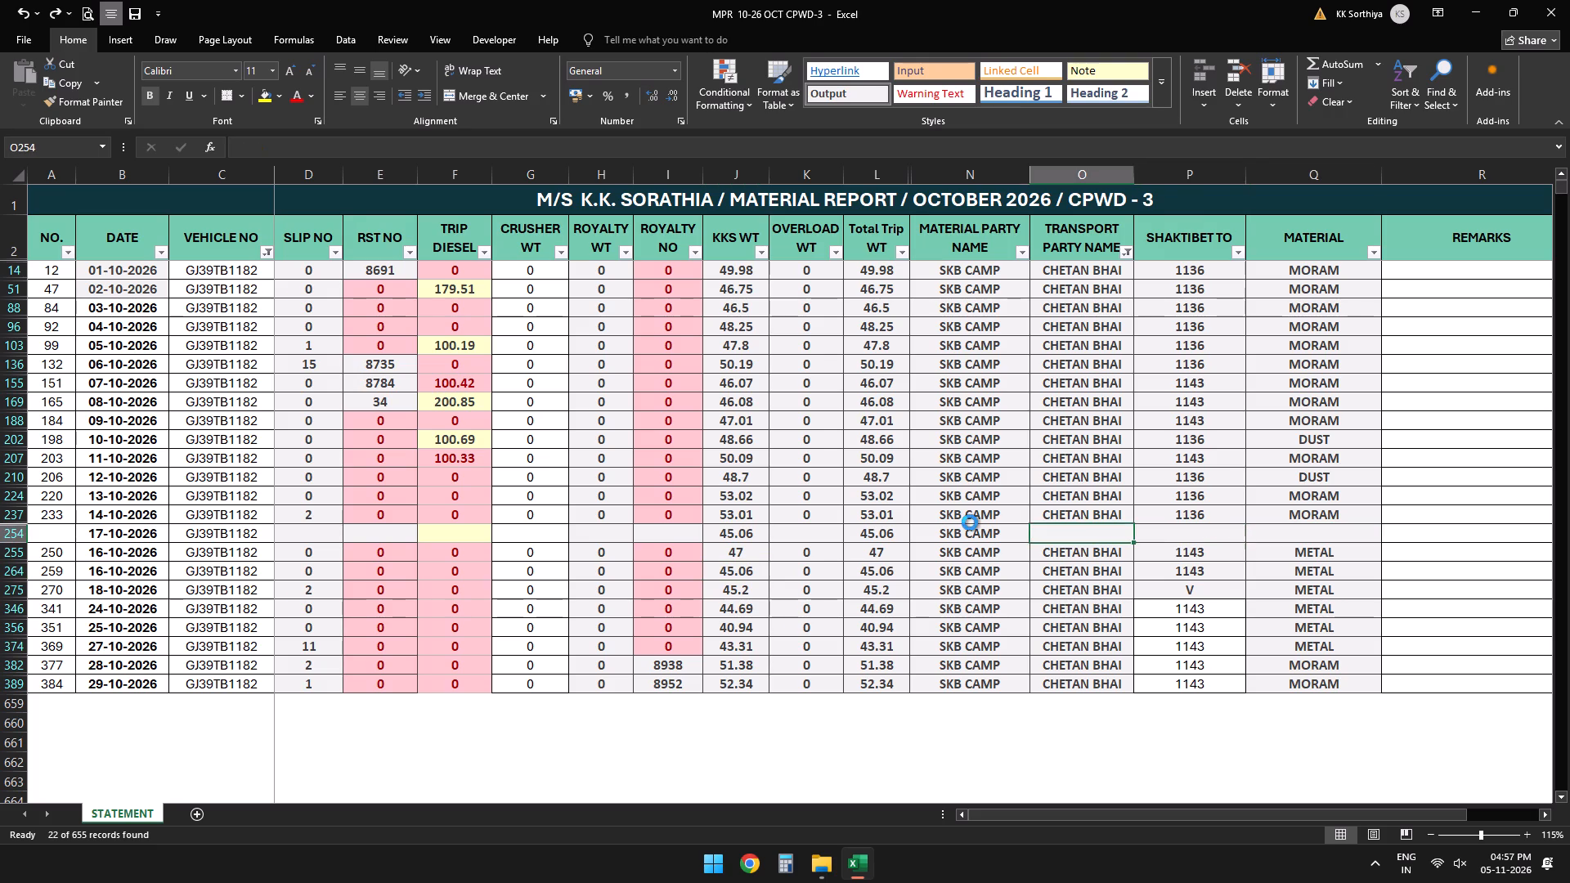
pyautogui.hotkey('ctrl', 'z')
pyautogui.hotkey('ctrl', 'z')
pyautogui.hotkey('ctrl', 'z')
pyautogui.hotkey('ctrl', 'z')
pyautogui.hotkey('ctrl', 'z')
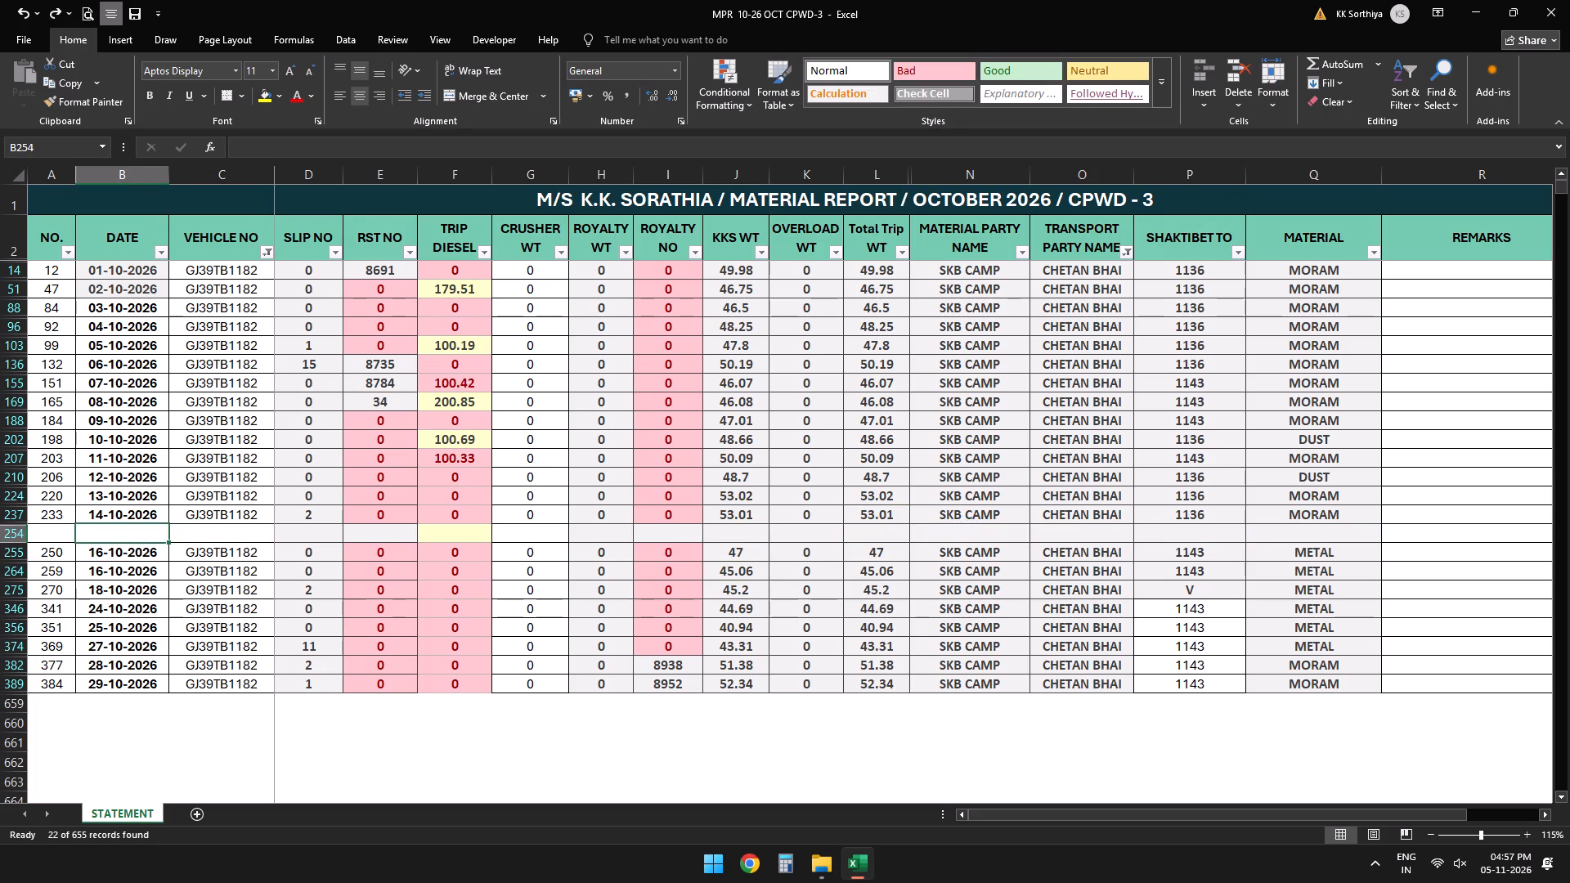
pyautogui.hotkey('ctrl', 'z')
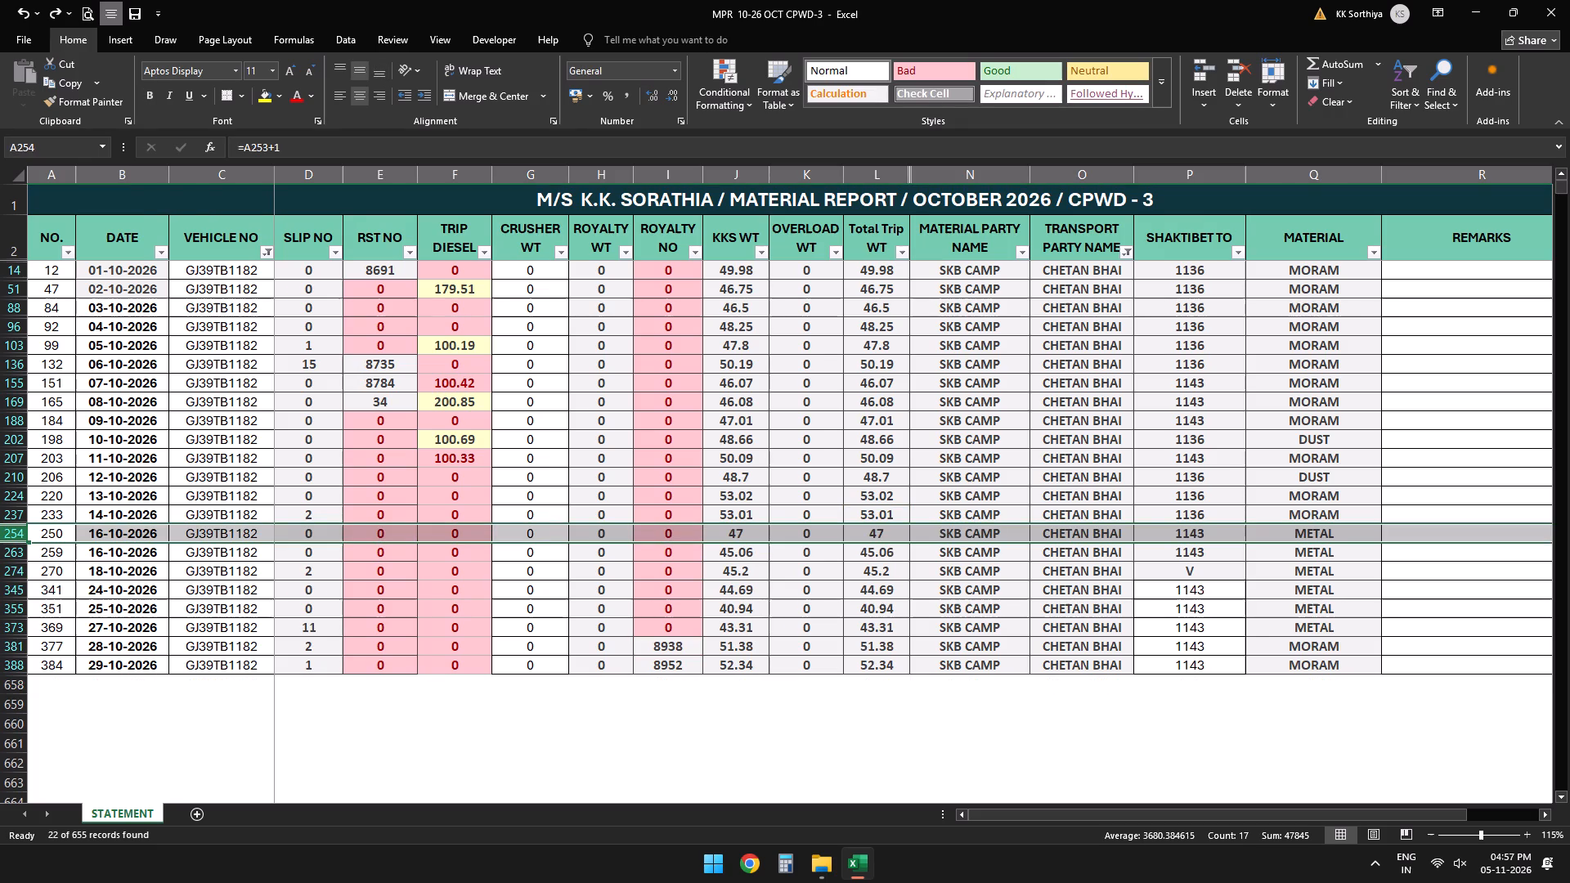
pyautogui.press('Down')
pyautogui.press('Down')
pyautogui.press('Up')
pyautogui.press('Right')
pyautogui.press('Right')
pyautogui.press('Right')
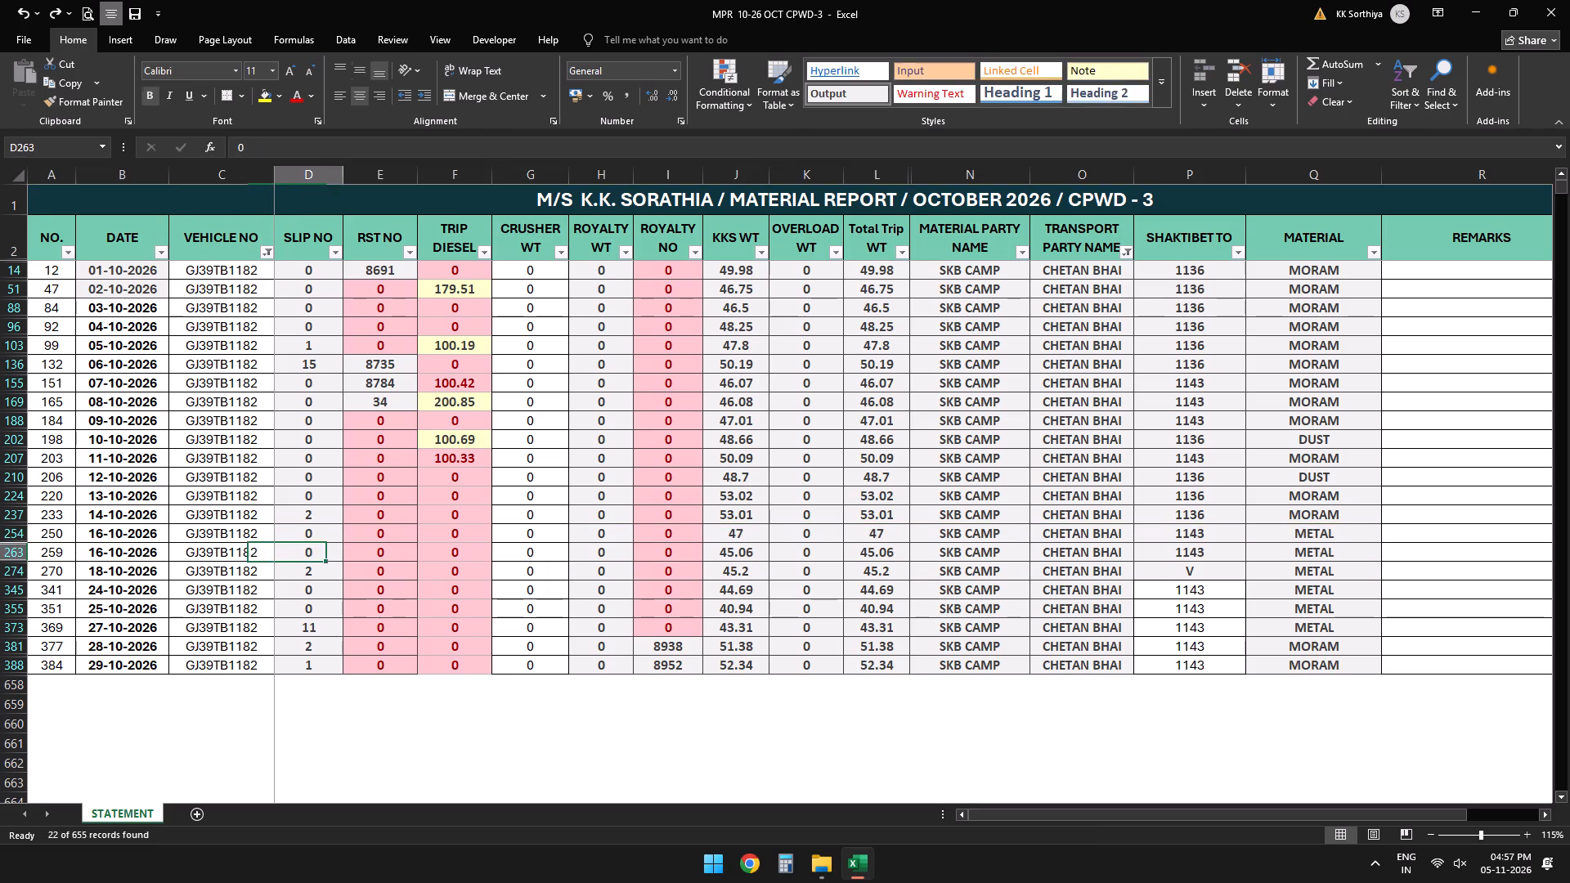
pyautogui.press('Right')
pyautogui.press('Right')
pyautogui.press('Right')
pyautogui.press('Right')
pyautogui.press('Right')
pyautogui.press('Right')
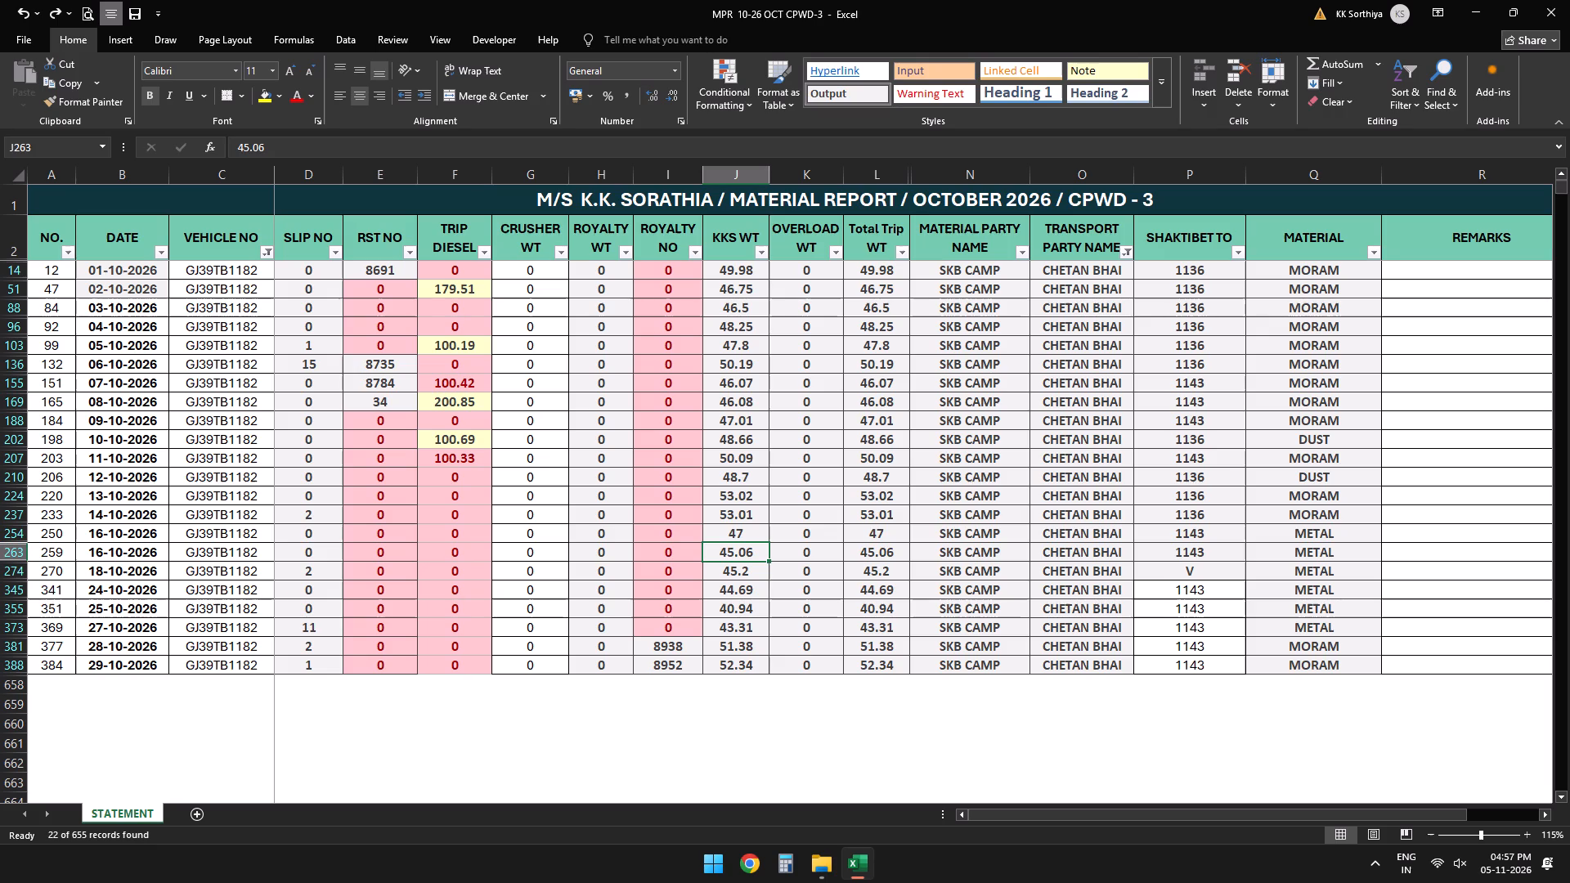
pyautogui.press('Up')
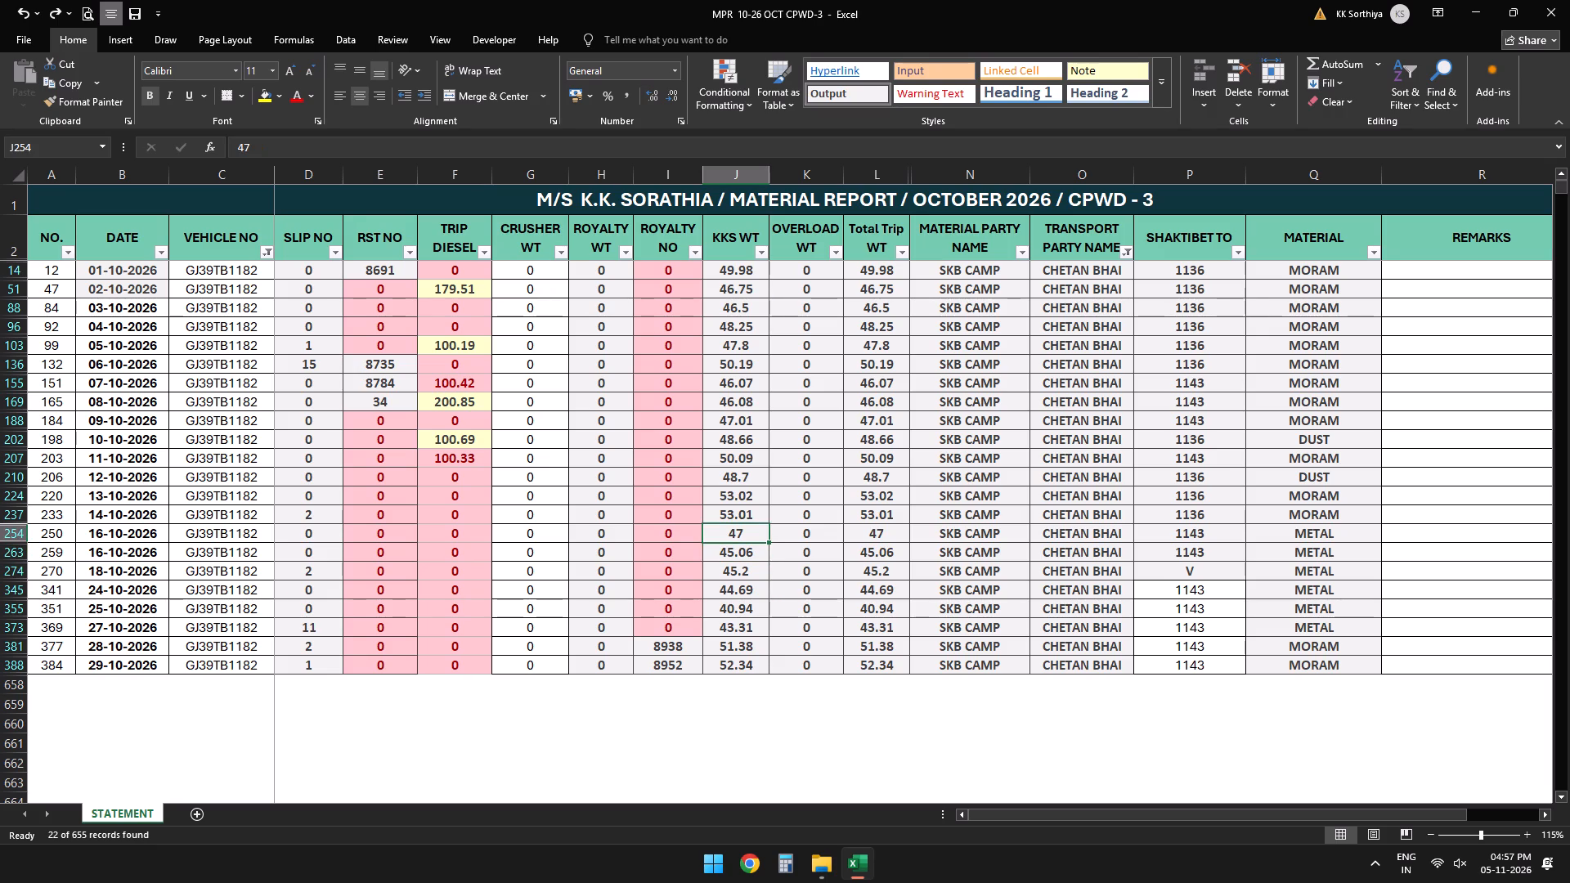
pyautogui.press('Down')
pyautogui.press('Down')
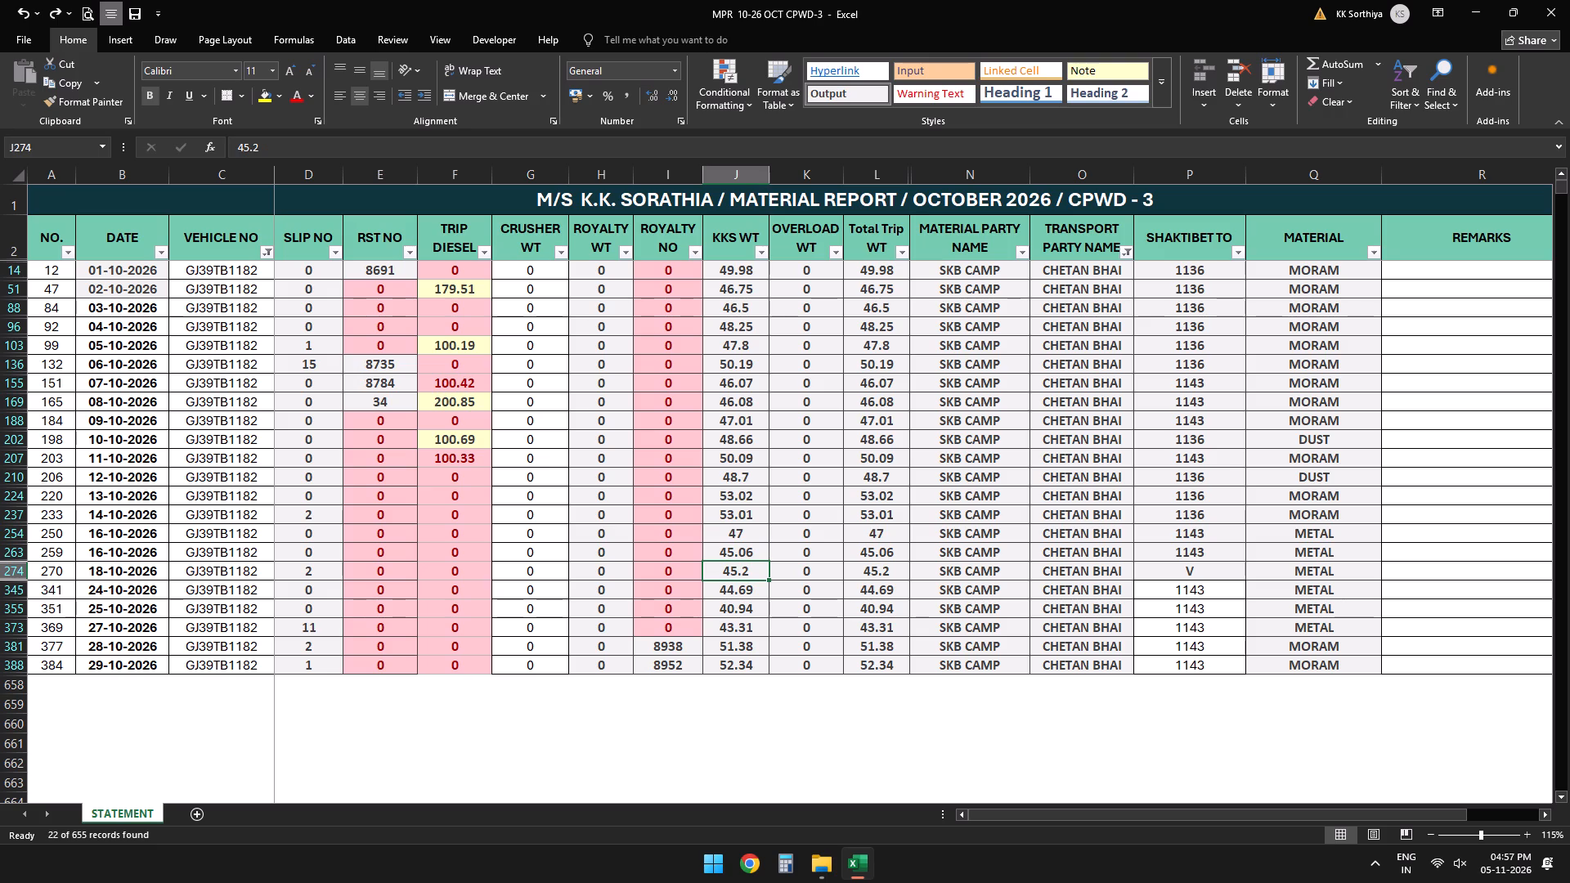
pyautogui.press('Down')
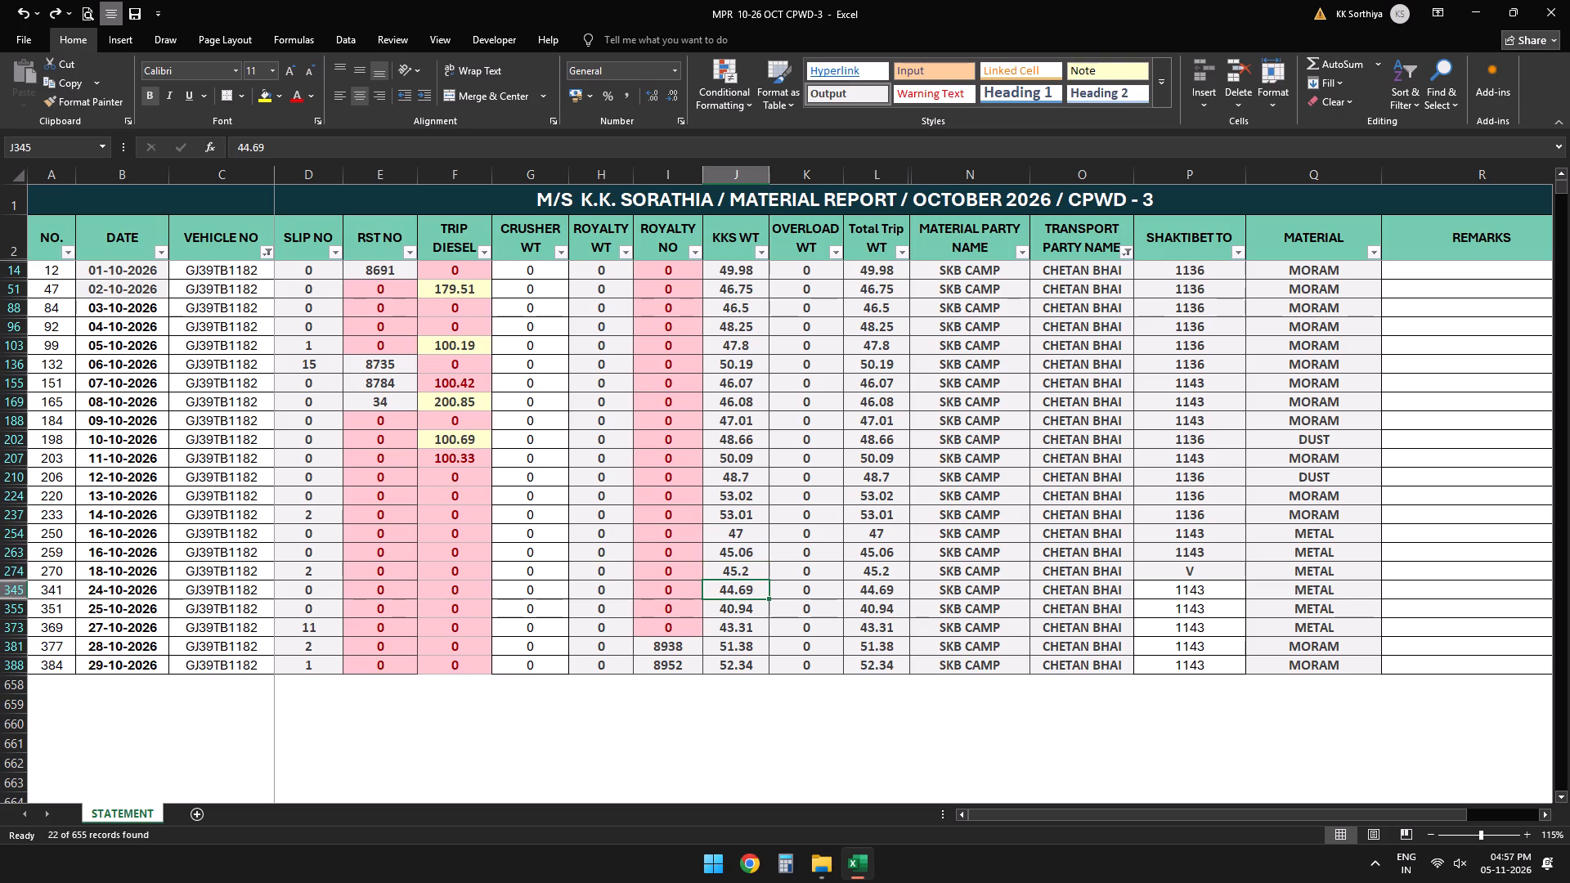
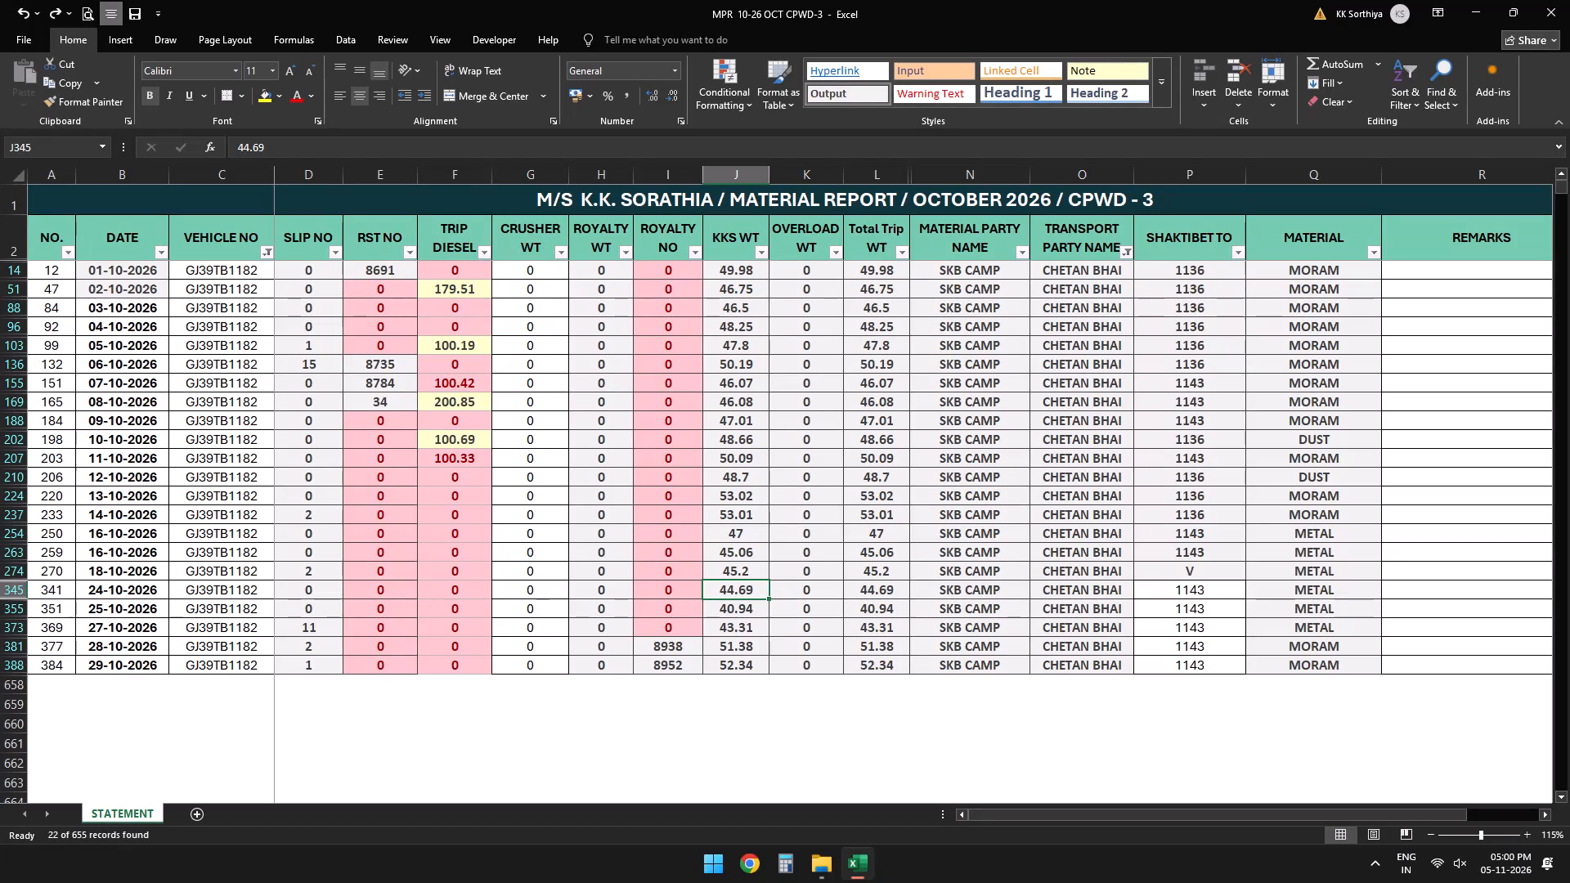
pyautogui.scroll(3, 1118, 464)
pyautogui.moveTo(739, 280); pyautogui.dragTo(738, 524)
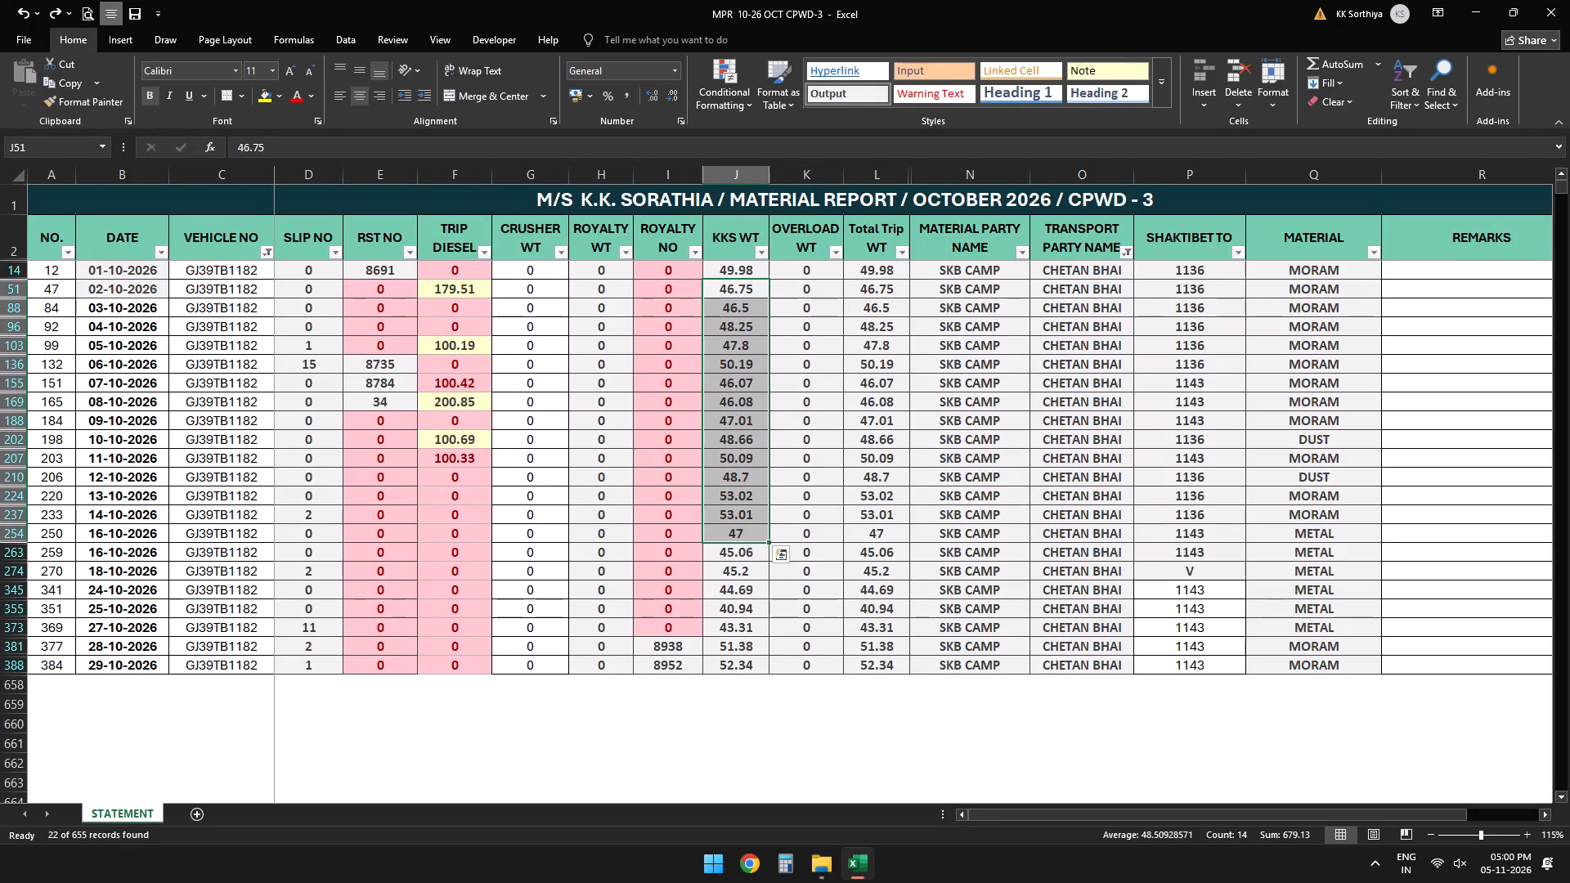
pyautogui.moveTo(713, 271); pyautogui.dragTo(729, 659)
pyautogui.scroll(-1, 1112, 754)
pyautogui.scroll(2, 1112, 754)
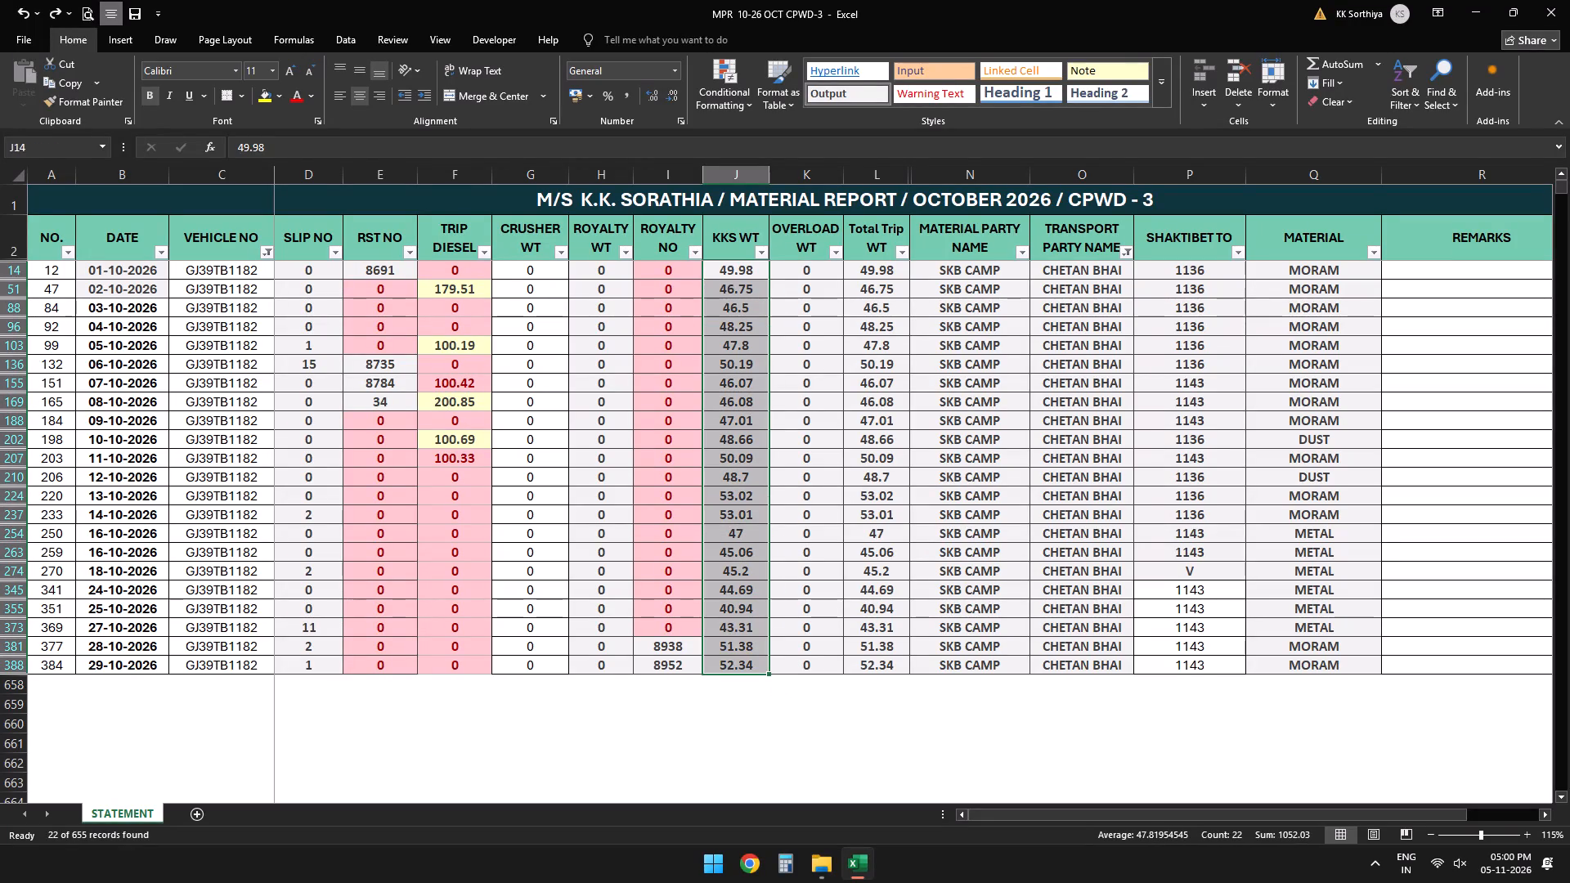
# Save and close the MPR 10-26 OCT CPWD-3 workbook, and close the 10. OCTOBER-2026 folder window.
pyautogui.hotkey('ctrl', 's')
pyautogui.click(1569, 45)
pyautogui.click(1535, 0)
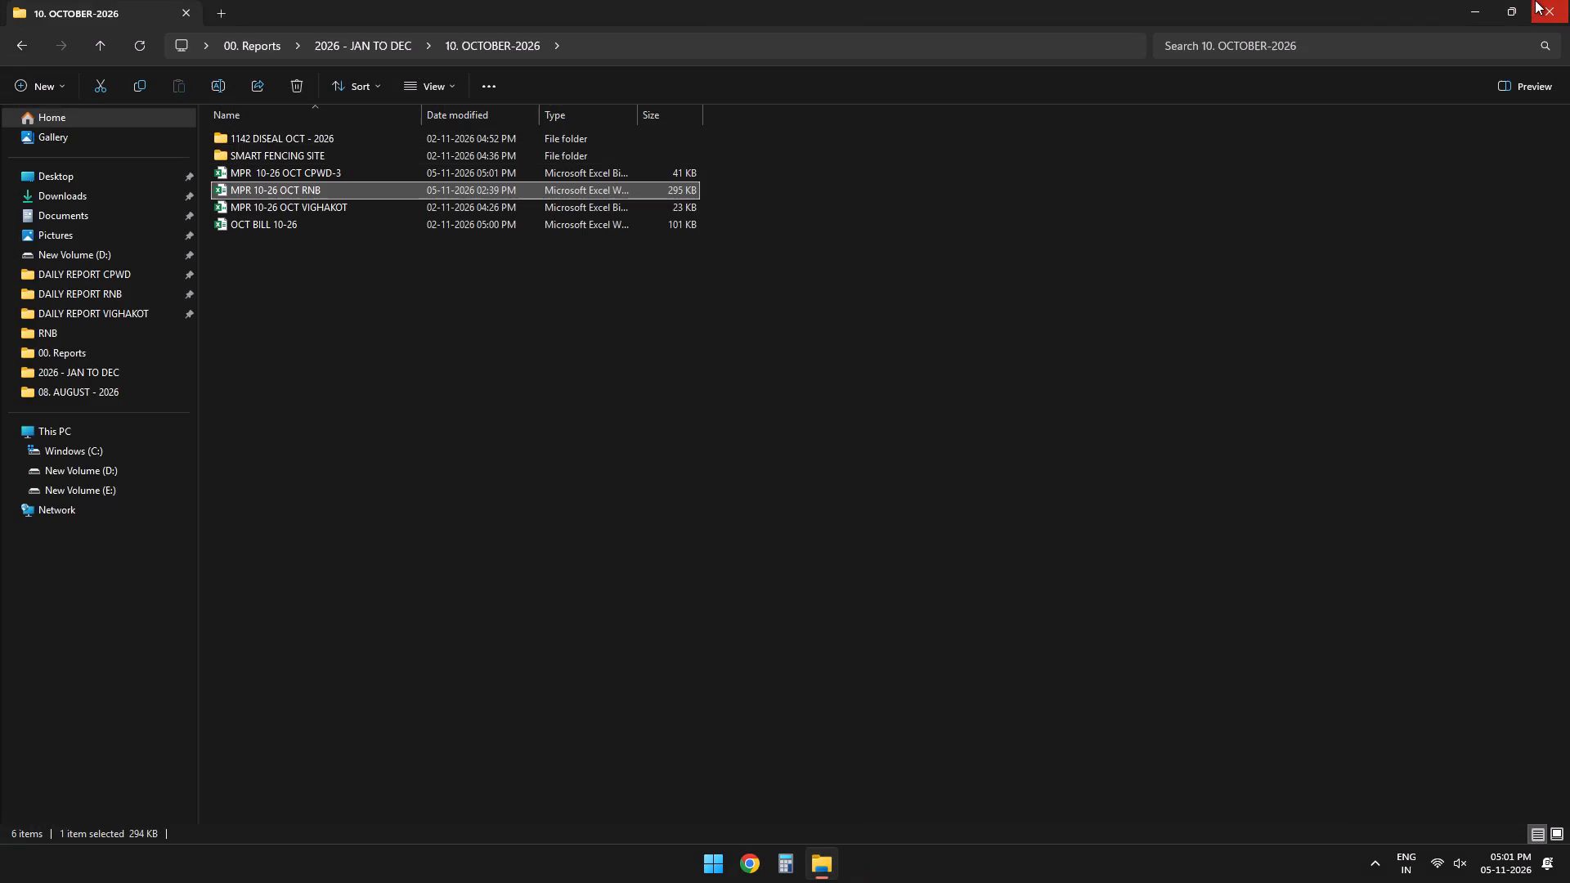
pyautogui.click(1539, 0)
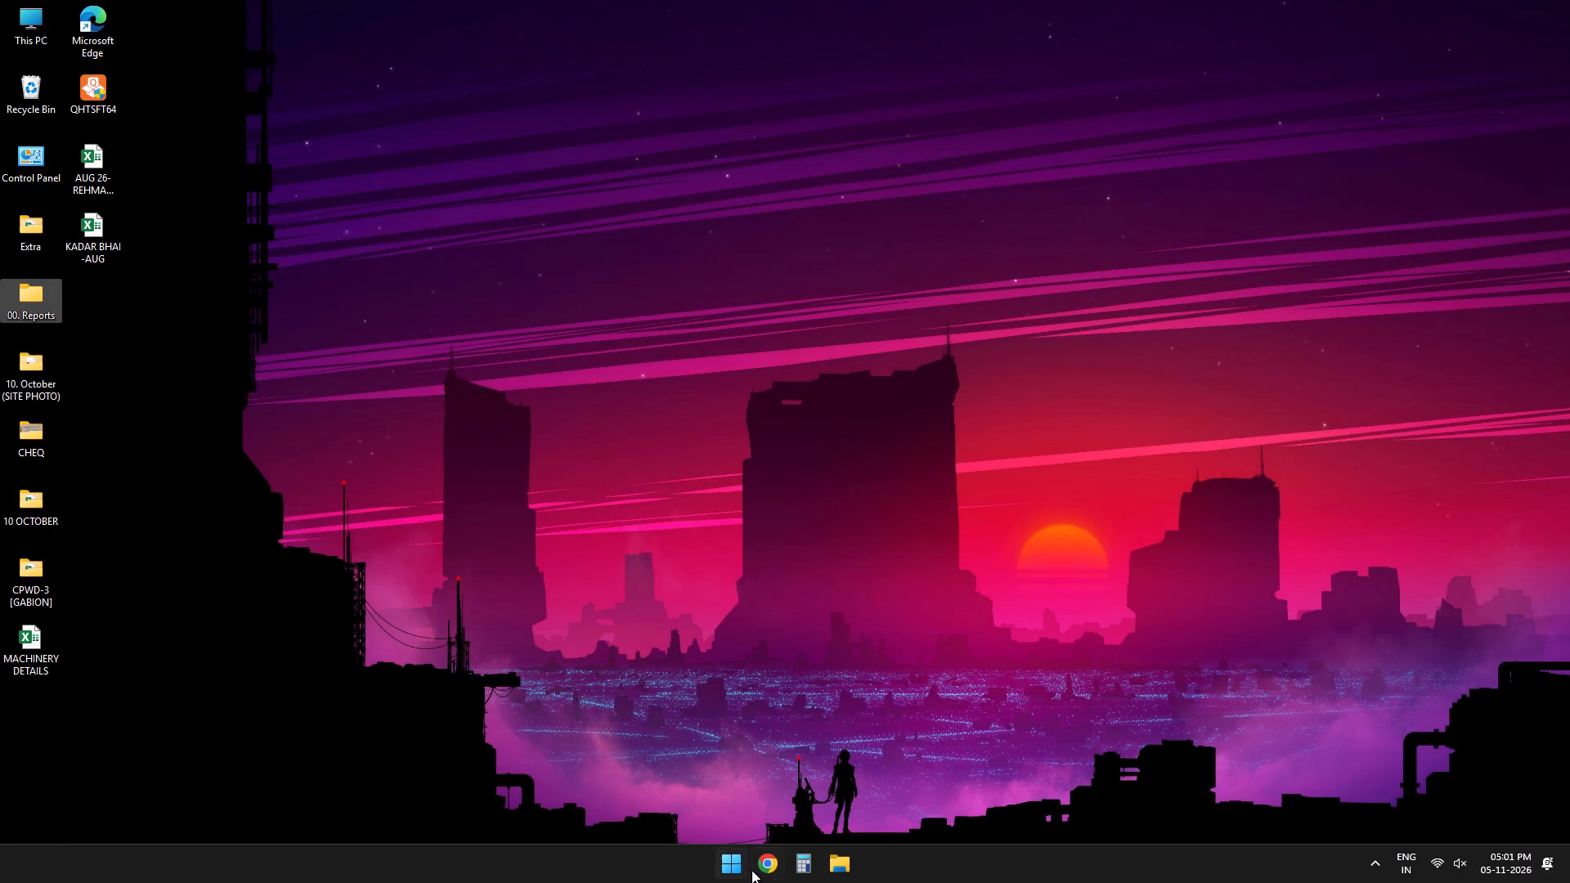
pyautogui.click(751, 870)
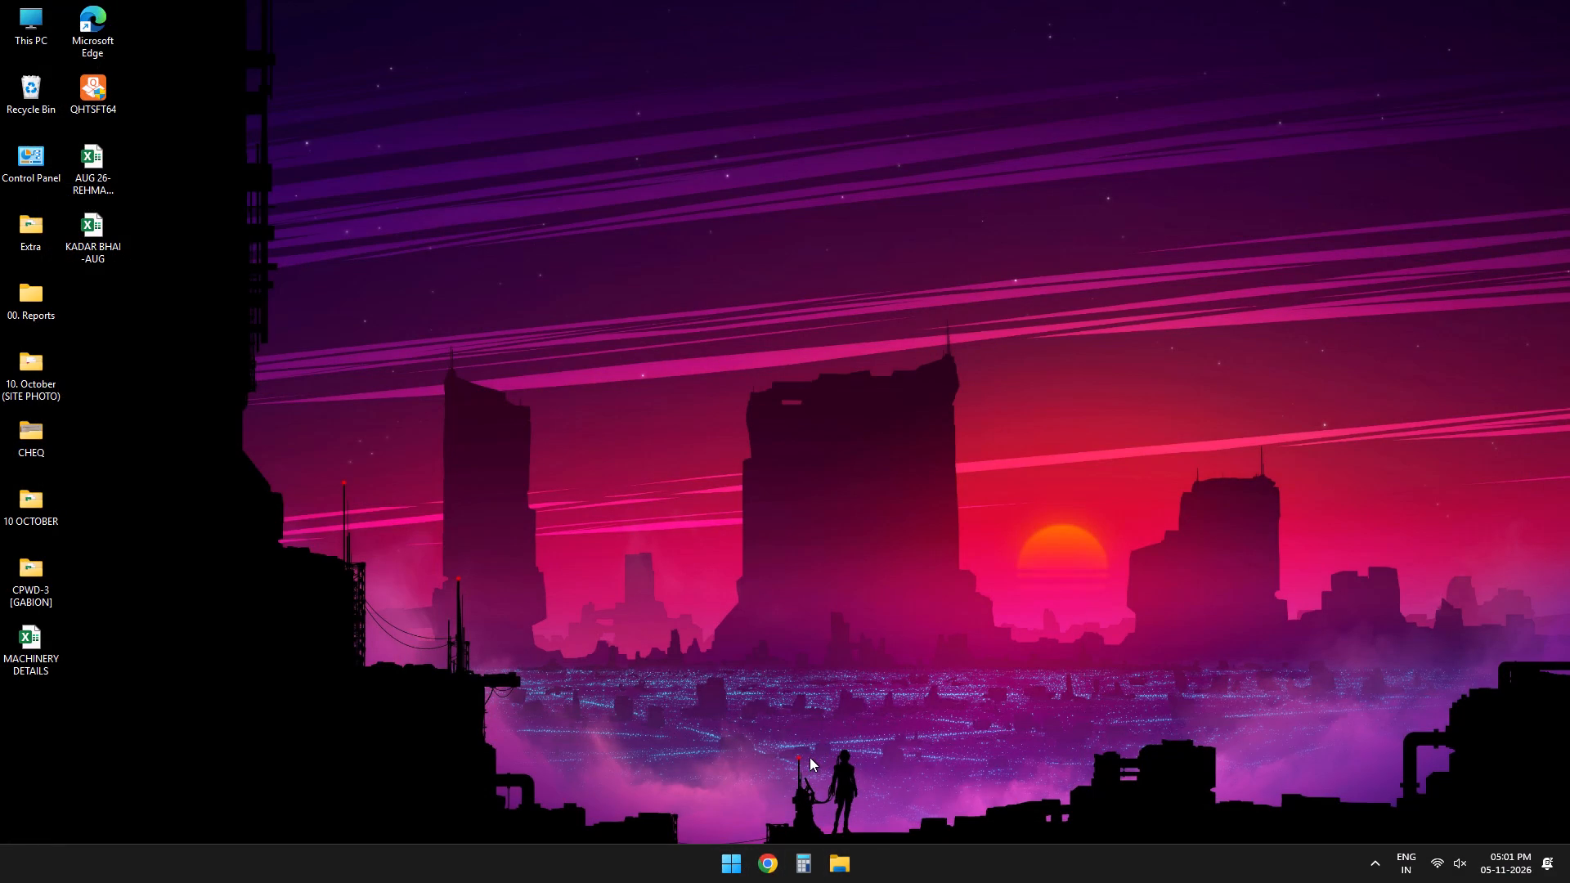
# Switch to Google Chrome and open WhatsApp Web.
pyautogui.click(759, 867)
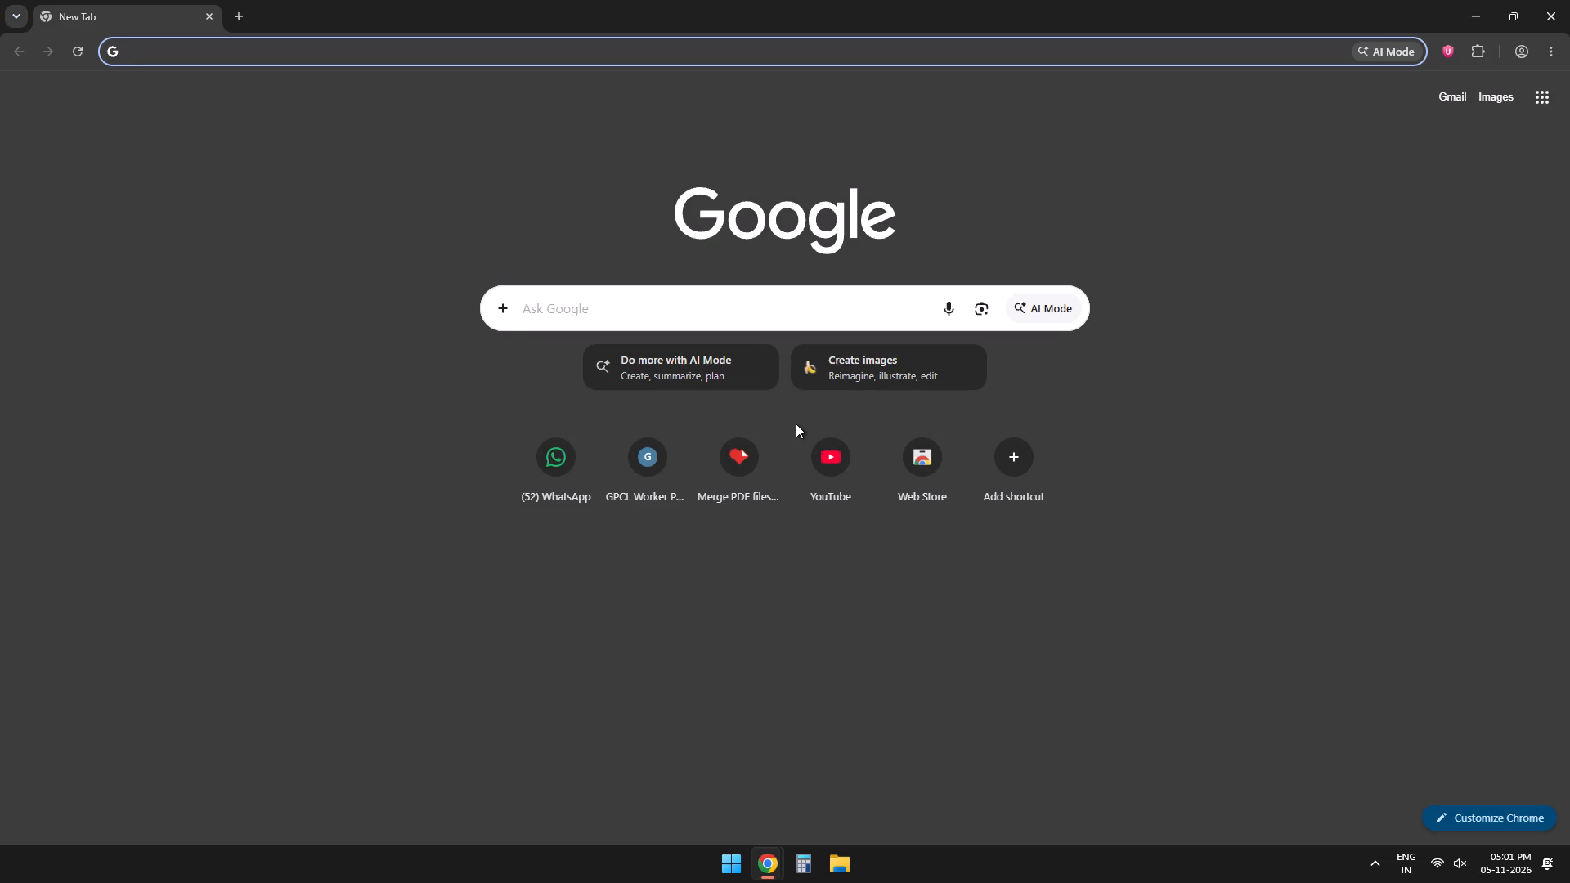
pyautogui.click(565, 469)
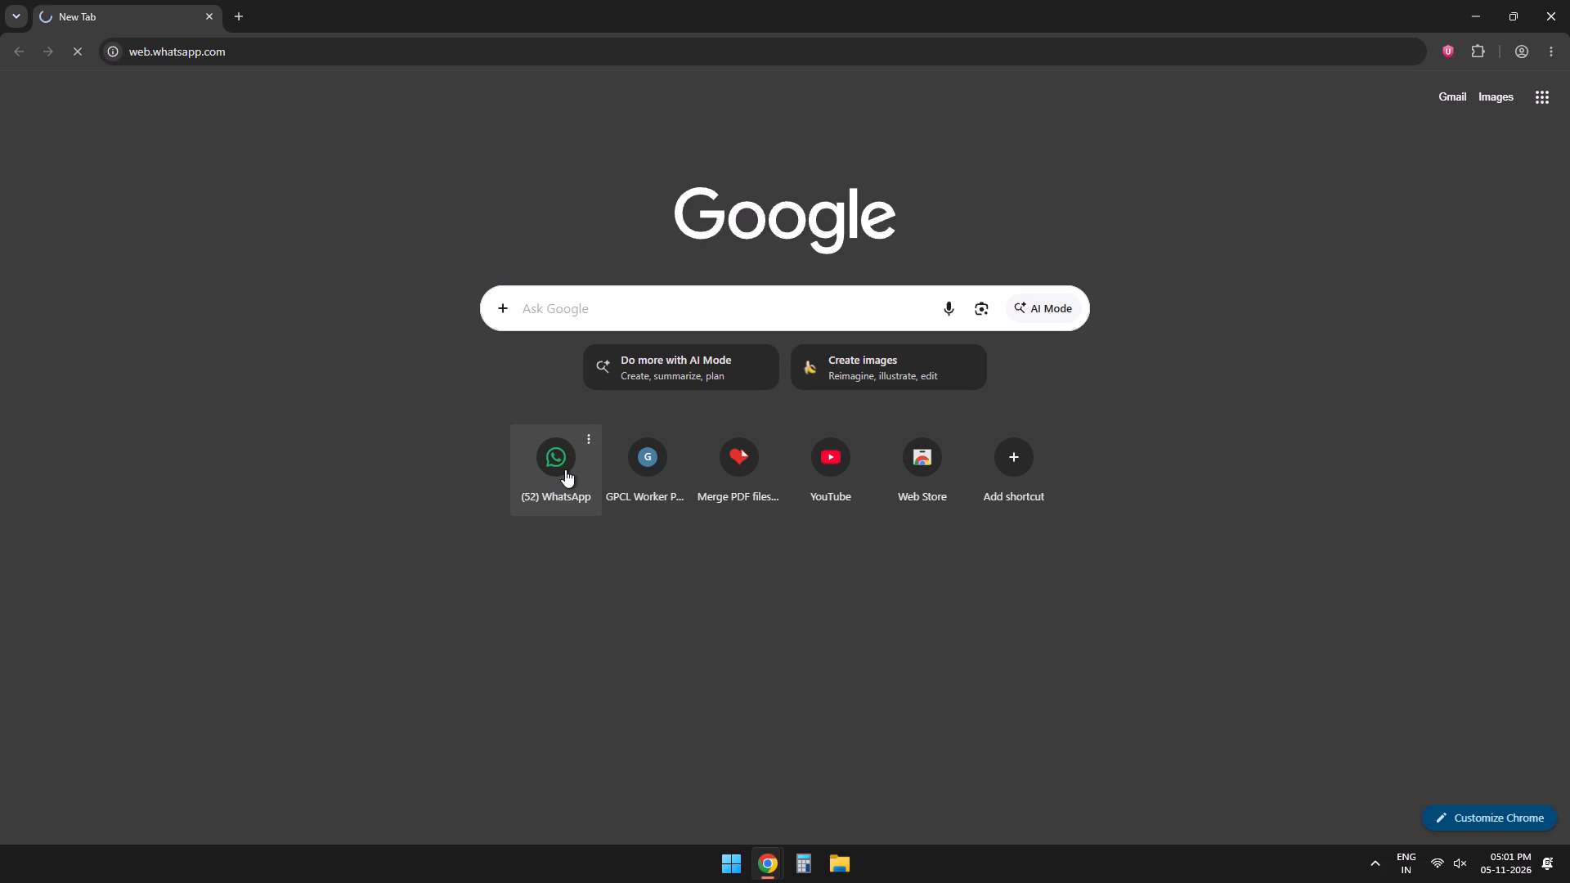